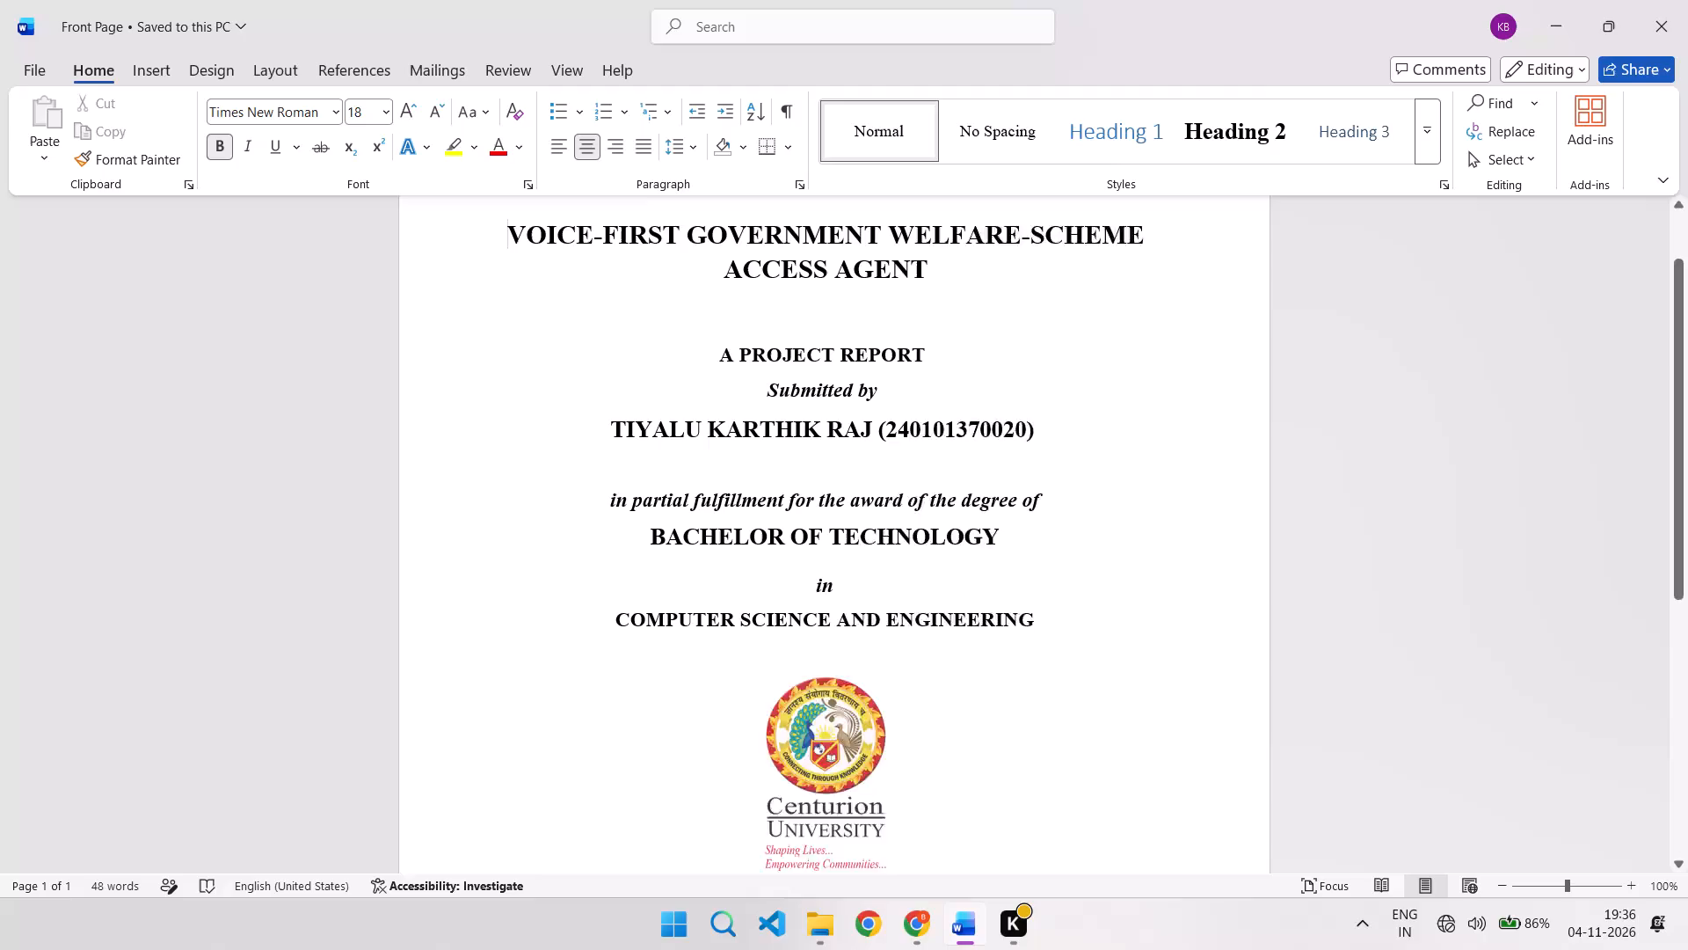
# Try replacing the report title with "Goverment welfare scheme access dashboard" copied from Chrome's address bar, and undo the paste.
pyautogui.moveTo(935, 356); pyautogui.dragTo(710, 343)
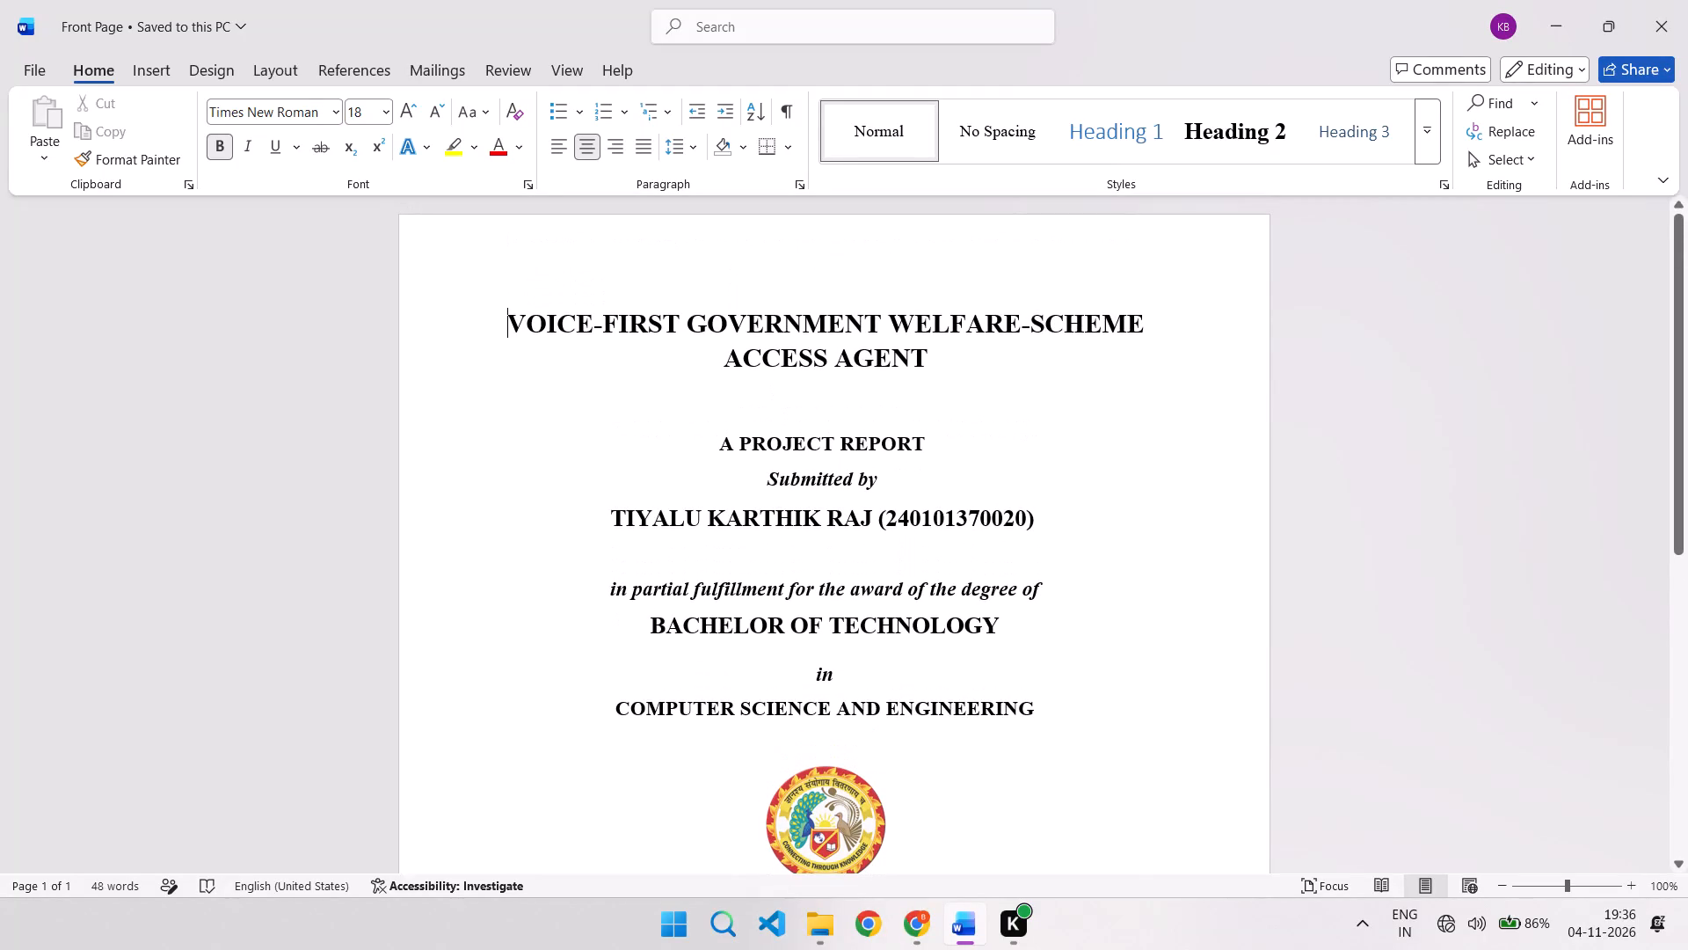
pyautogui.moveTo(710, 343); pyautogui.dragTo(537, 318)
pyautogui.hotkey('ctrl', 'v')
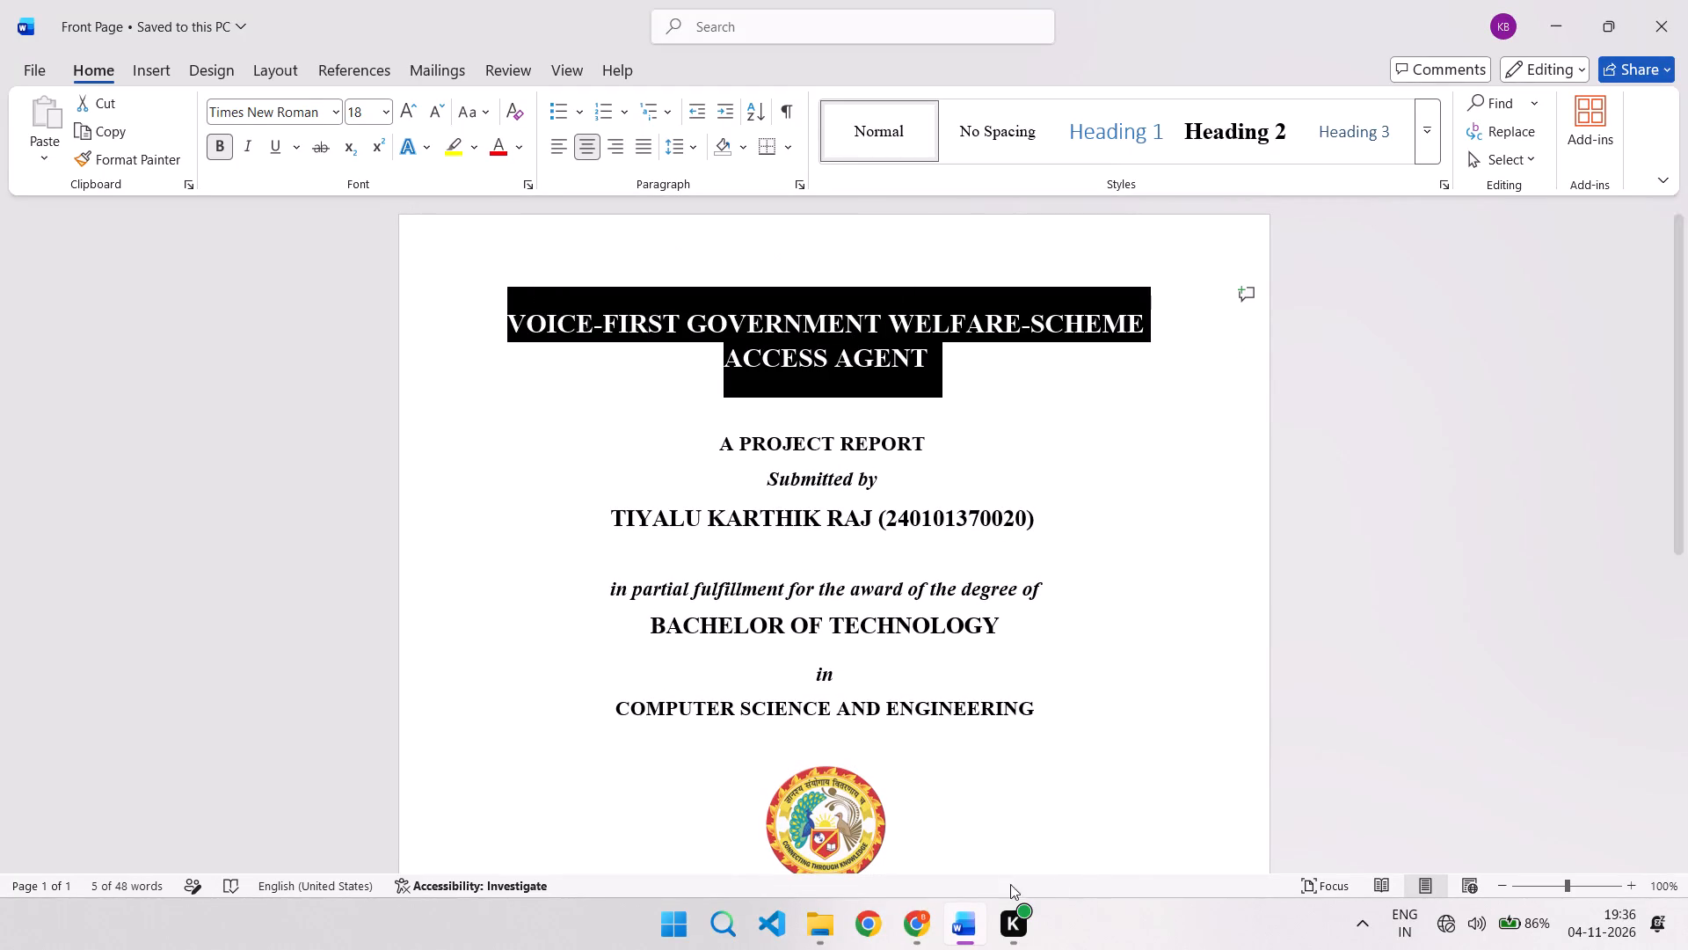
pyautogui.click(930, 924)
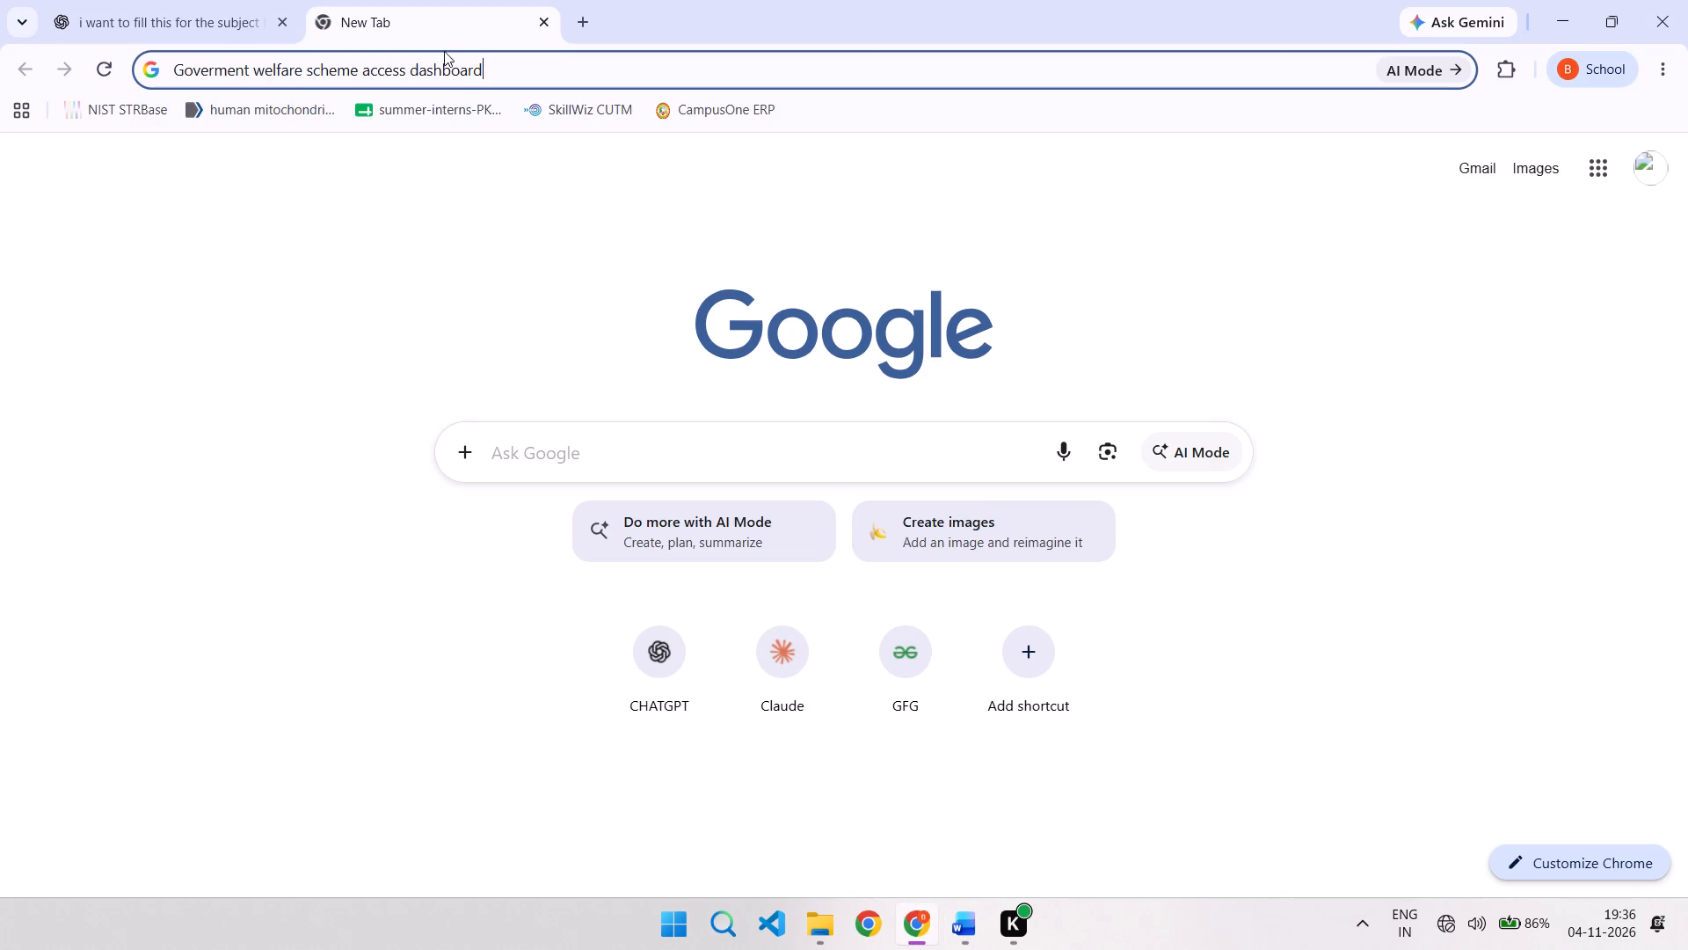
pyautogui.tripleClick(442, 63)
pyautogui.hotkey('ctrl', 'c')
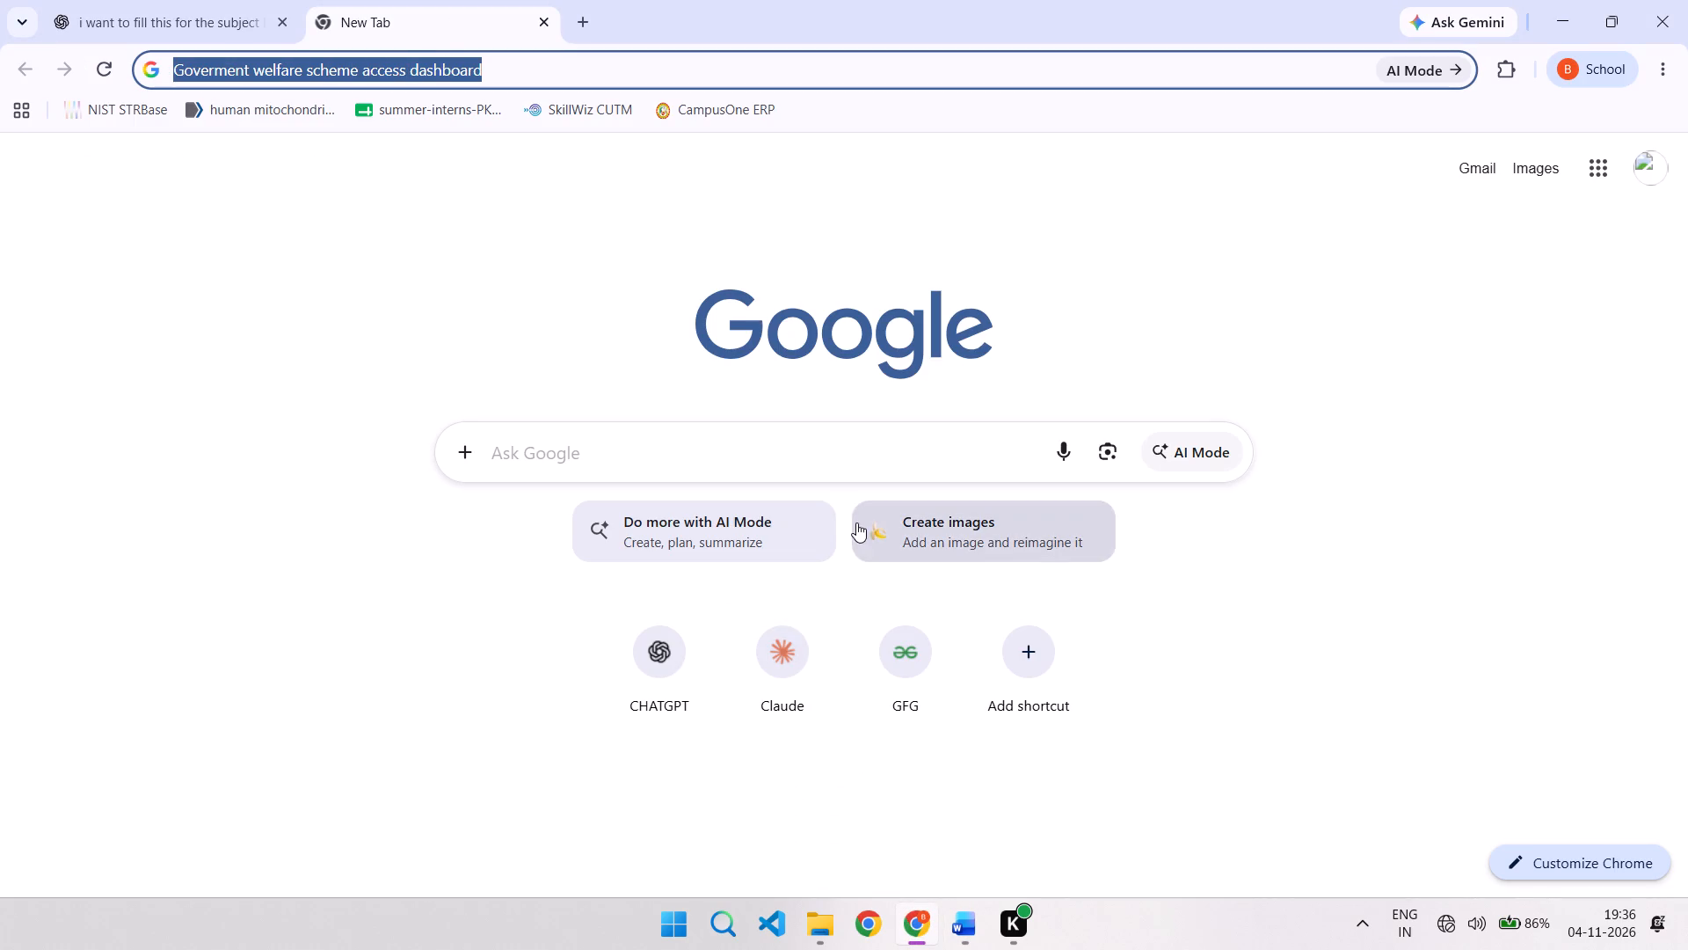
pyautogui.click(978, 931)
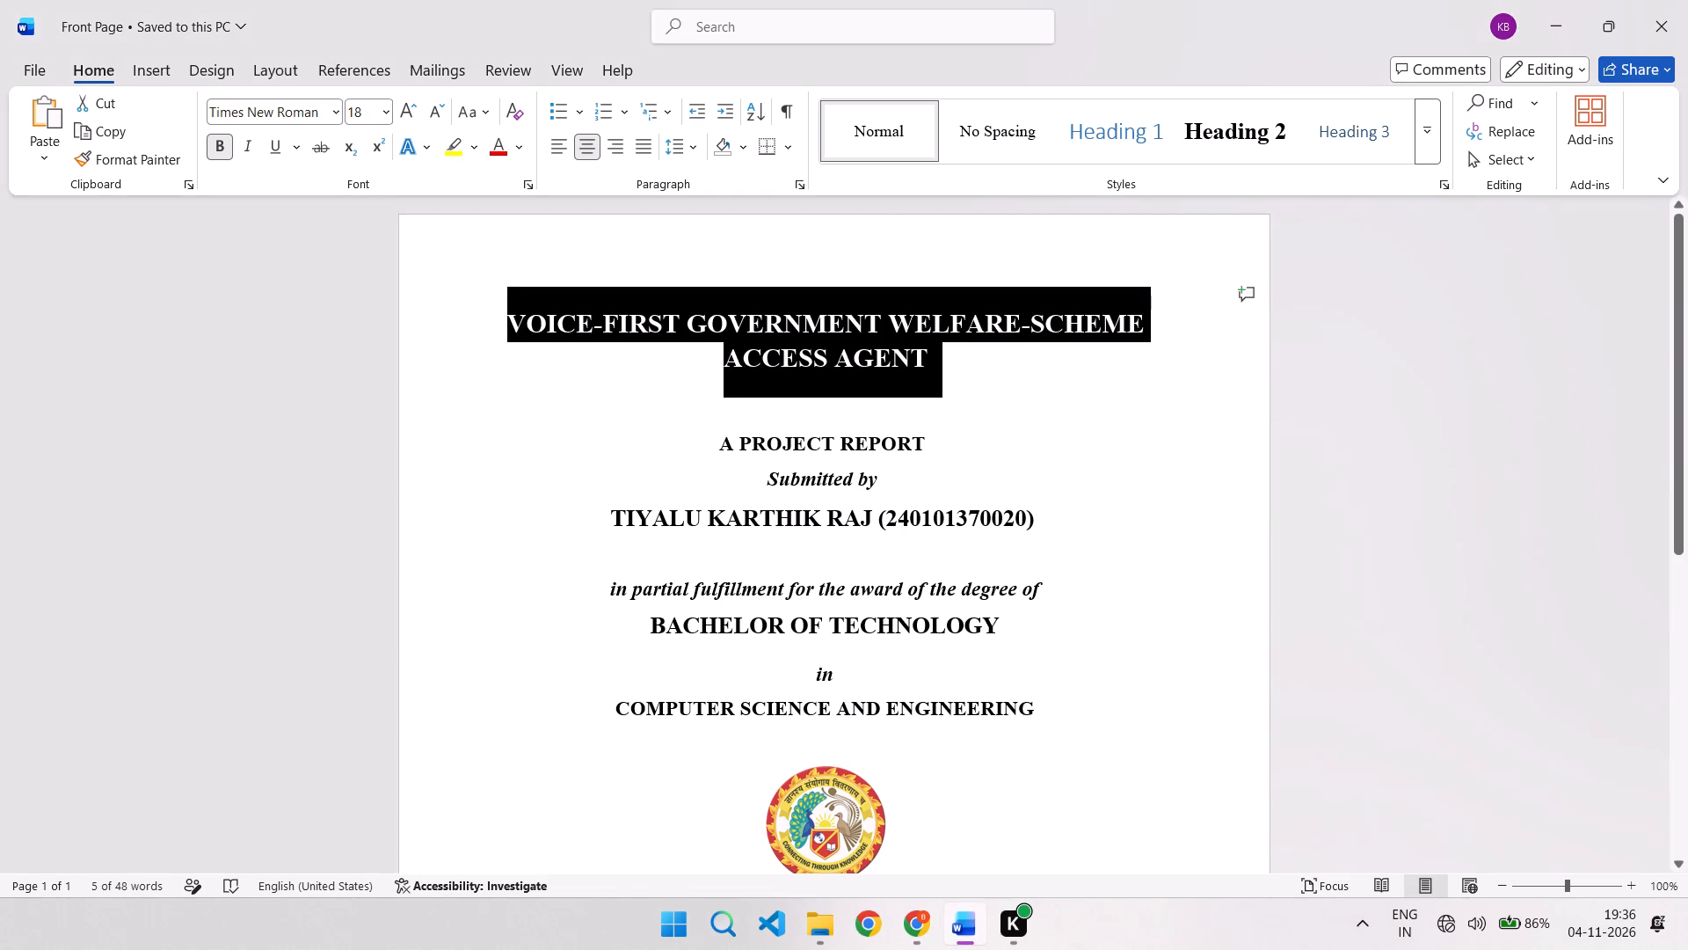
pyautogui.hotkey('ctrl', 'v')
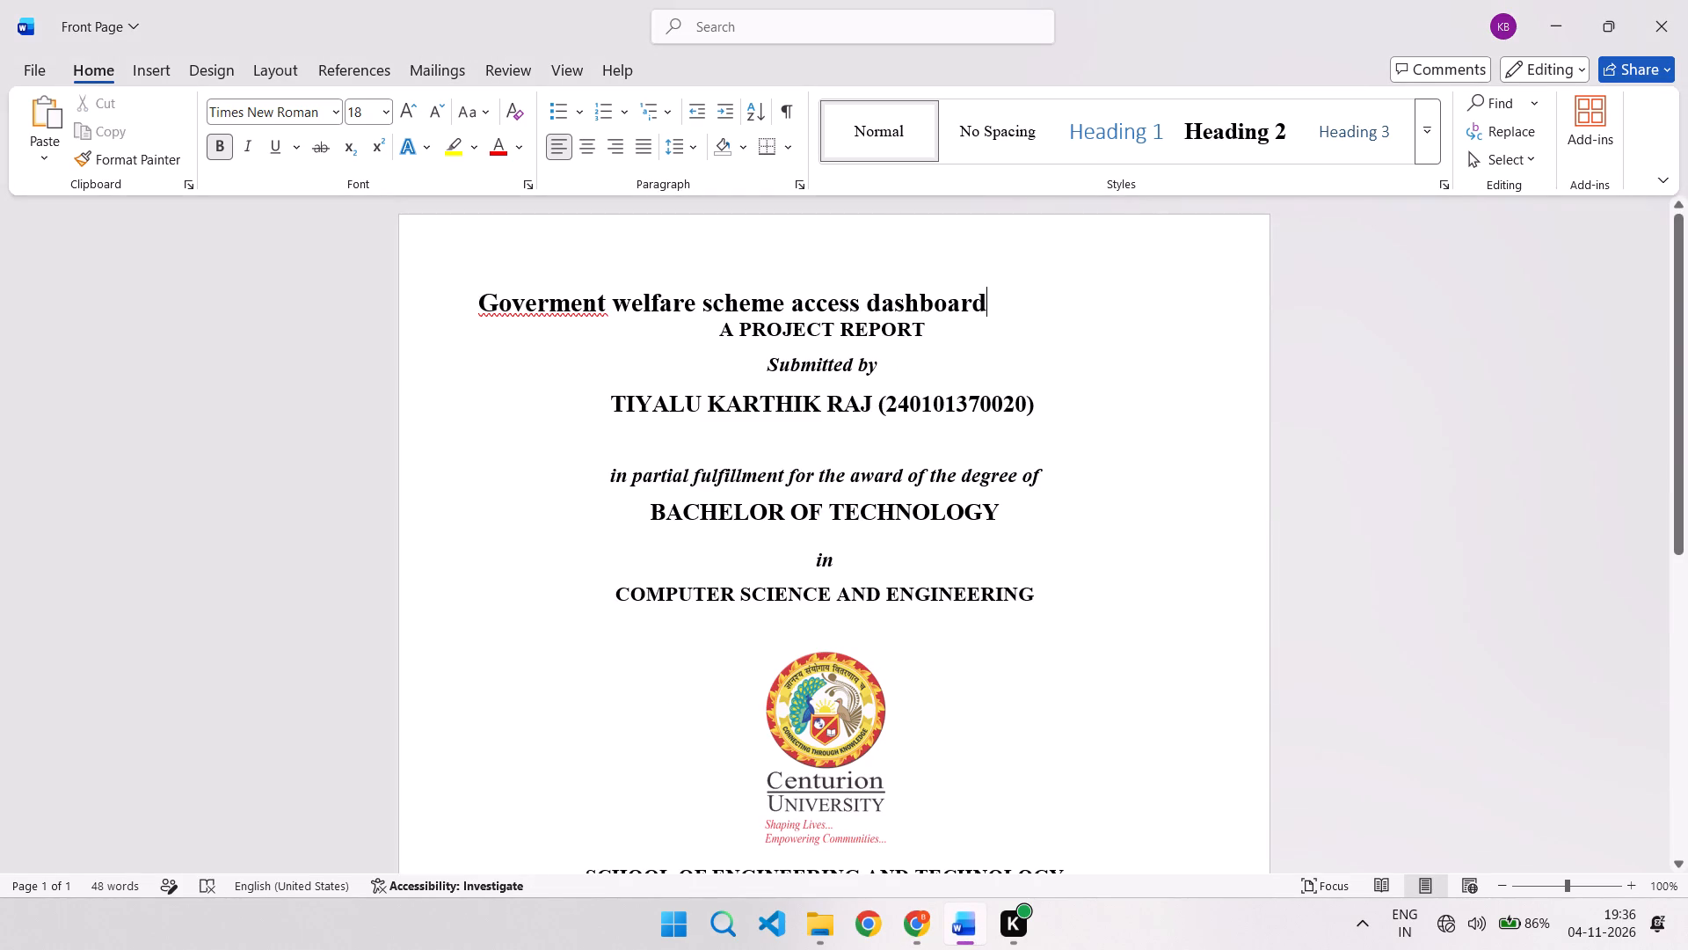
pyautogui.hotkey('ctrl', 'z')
# Edit the report title by deleting "VOICE-FIRST" and replacing "AGENT" with "DASHBOARD".
pyautogui.click(746, 319)
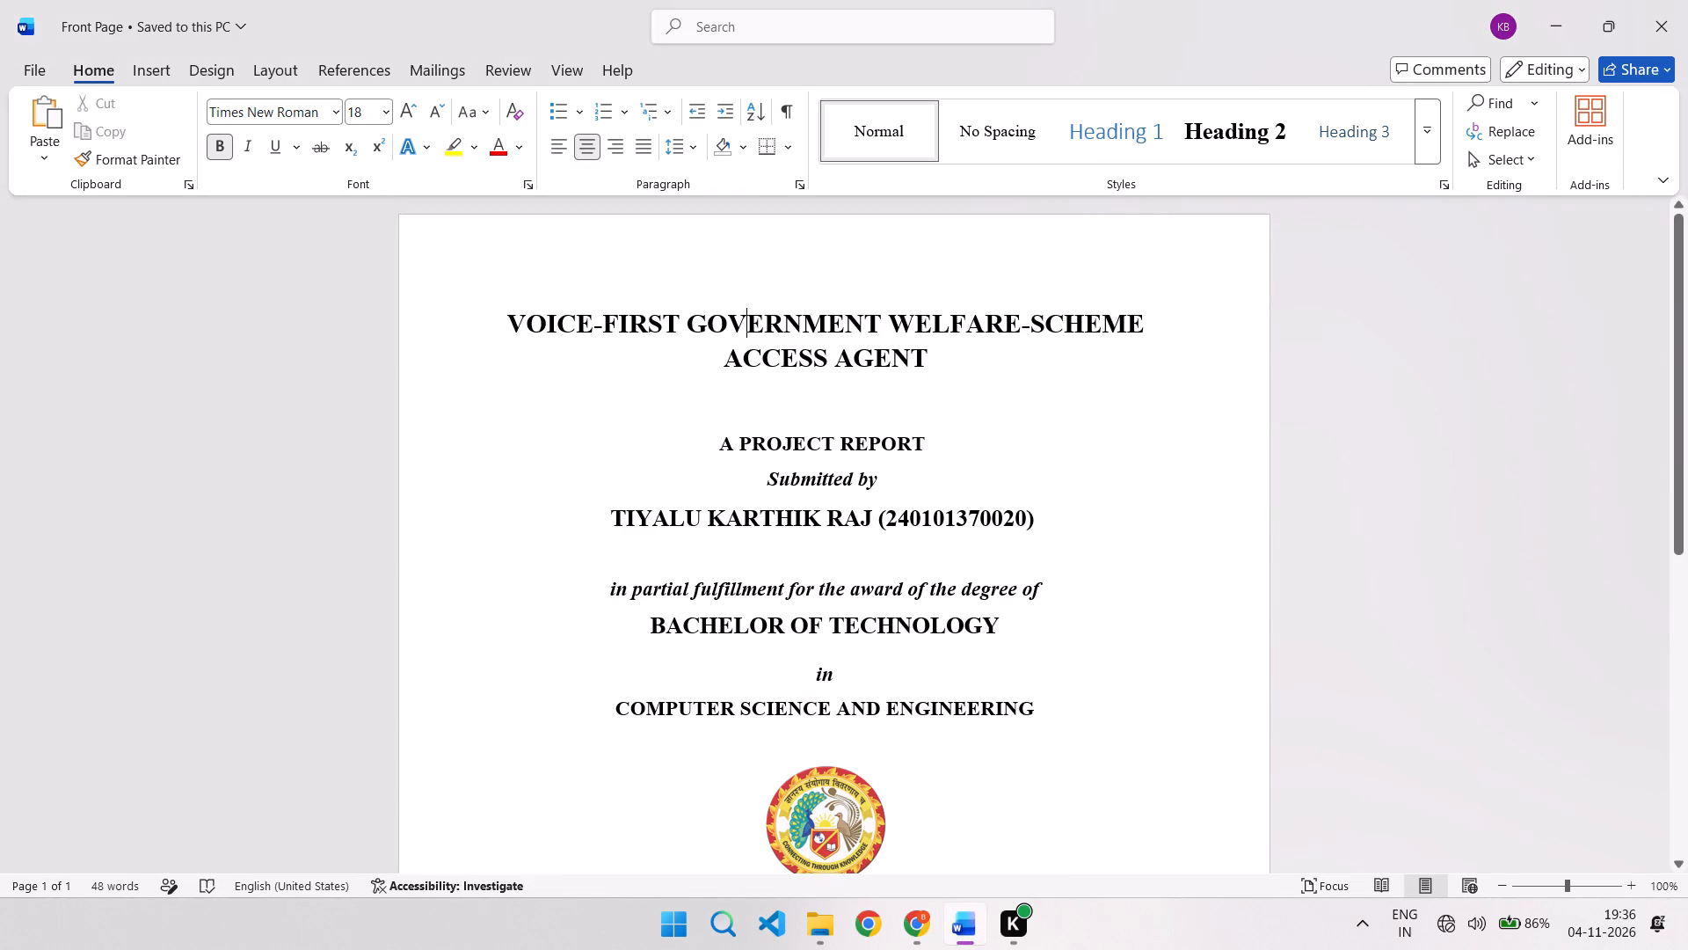
pyautogui.moveTo(690, 320); pyautogui.dragTo(548, 331)
pyautogui.press('BackSpace')
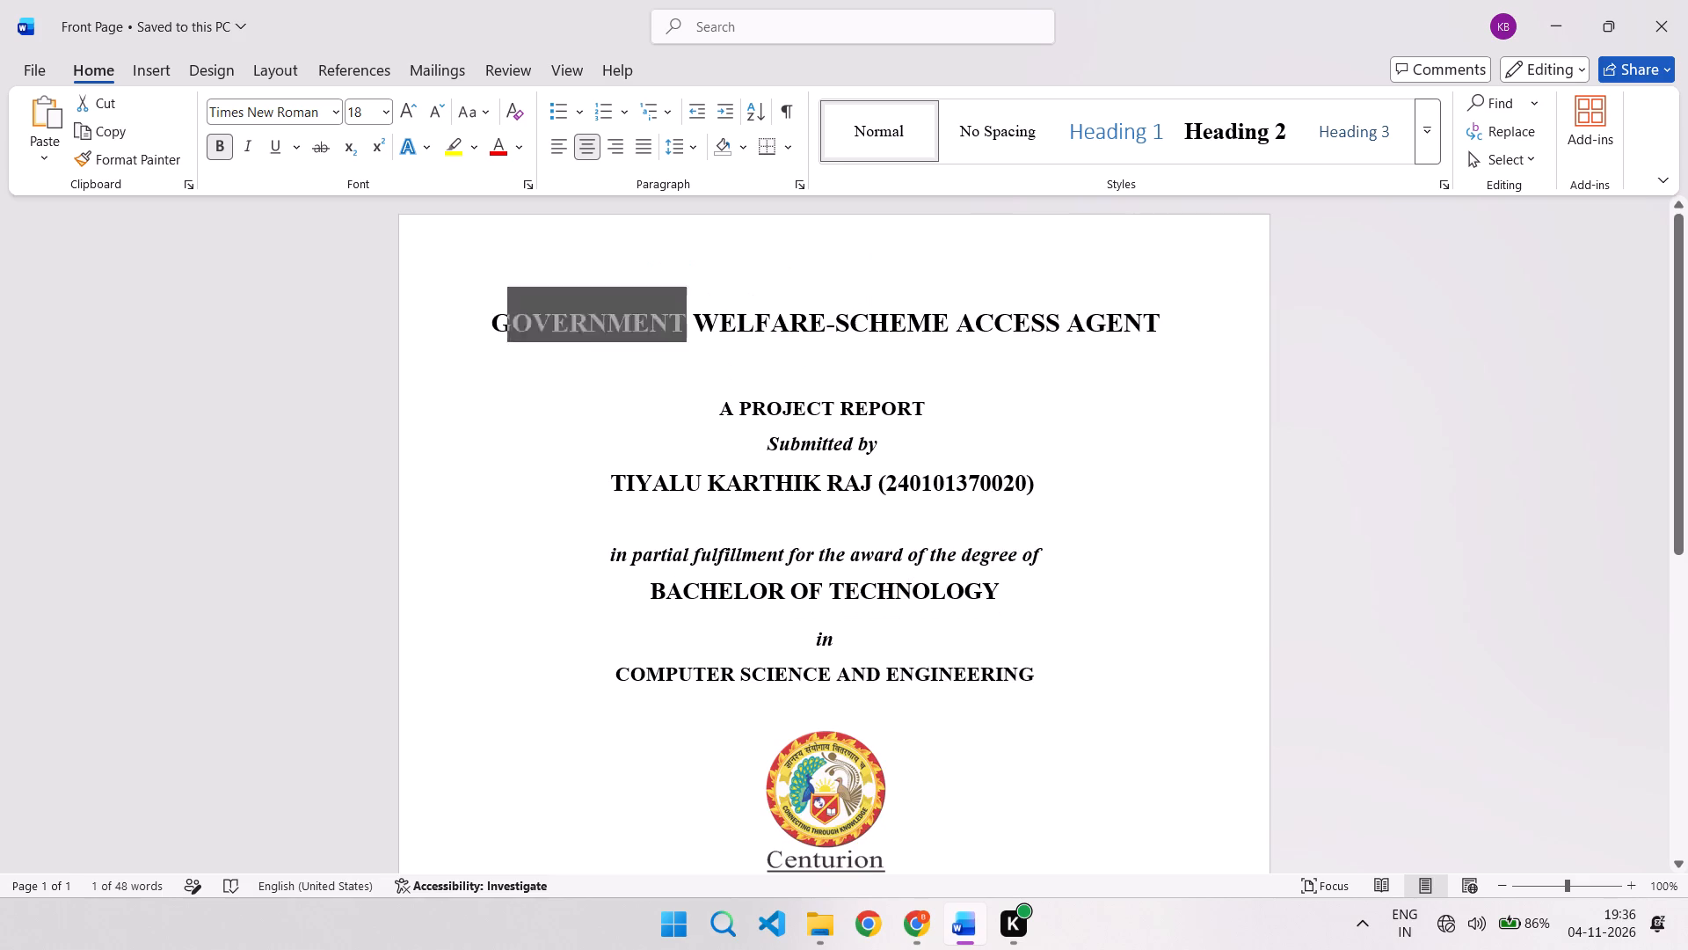
pyautogui.doubleClick(1088, 315)
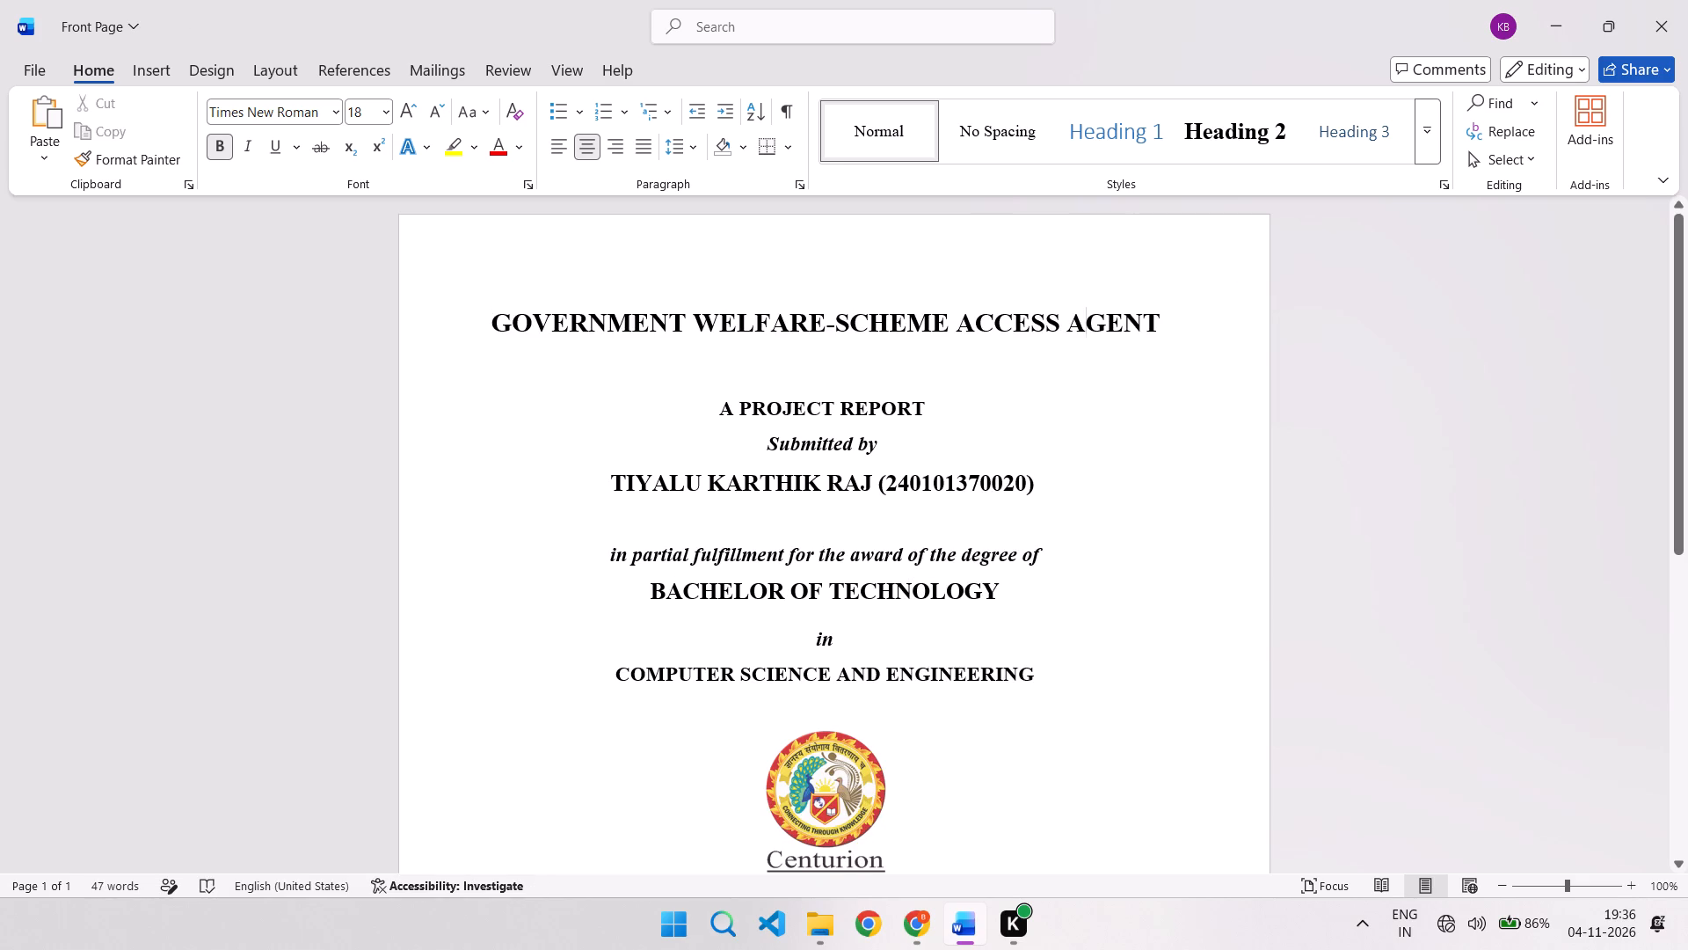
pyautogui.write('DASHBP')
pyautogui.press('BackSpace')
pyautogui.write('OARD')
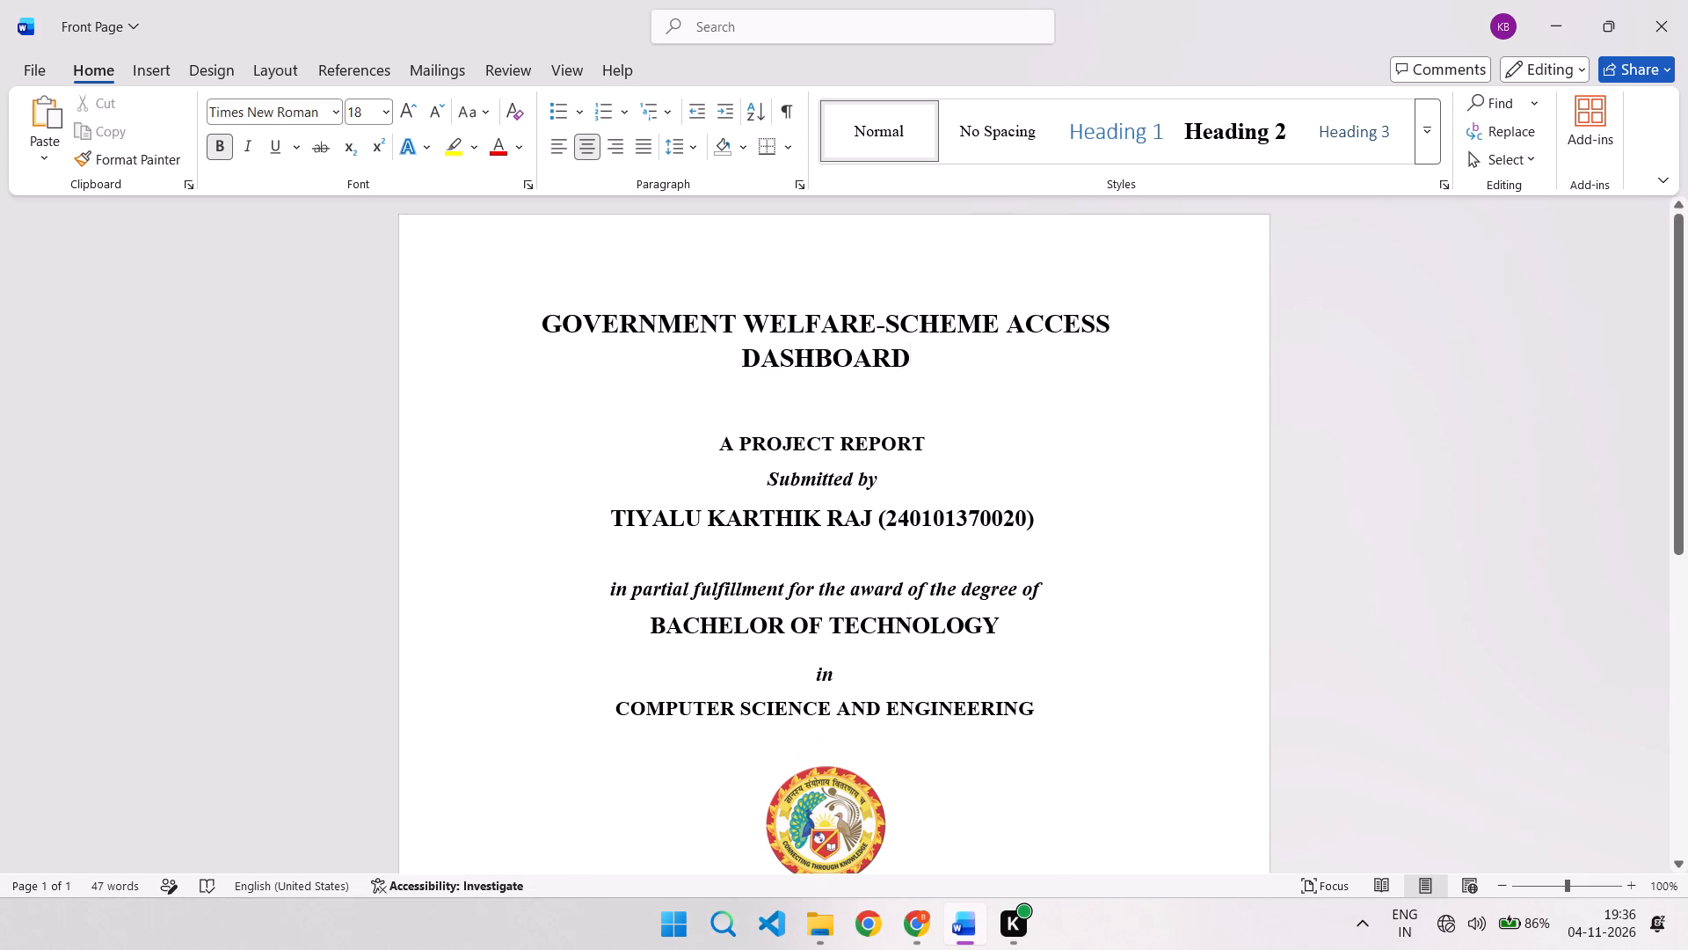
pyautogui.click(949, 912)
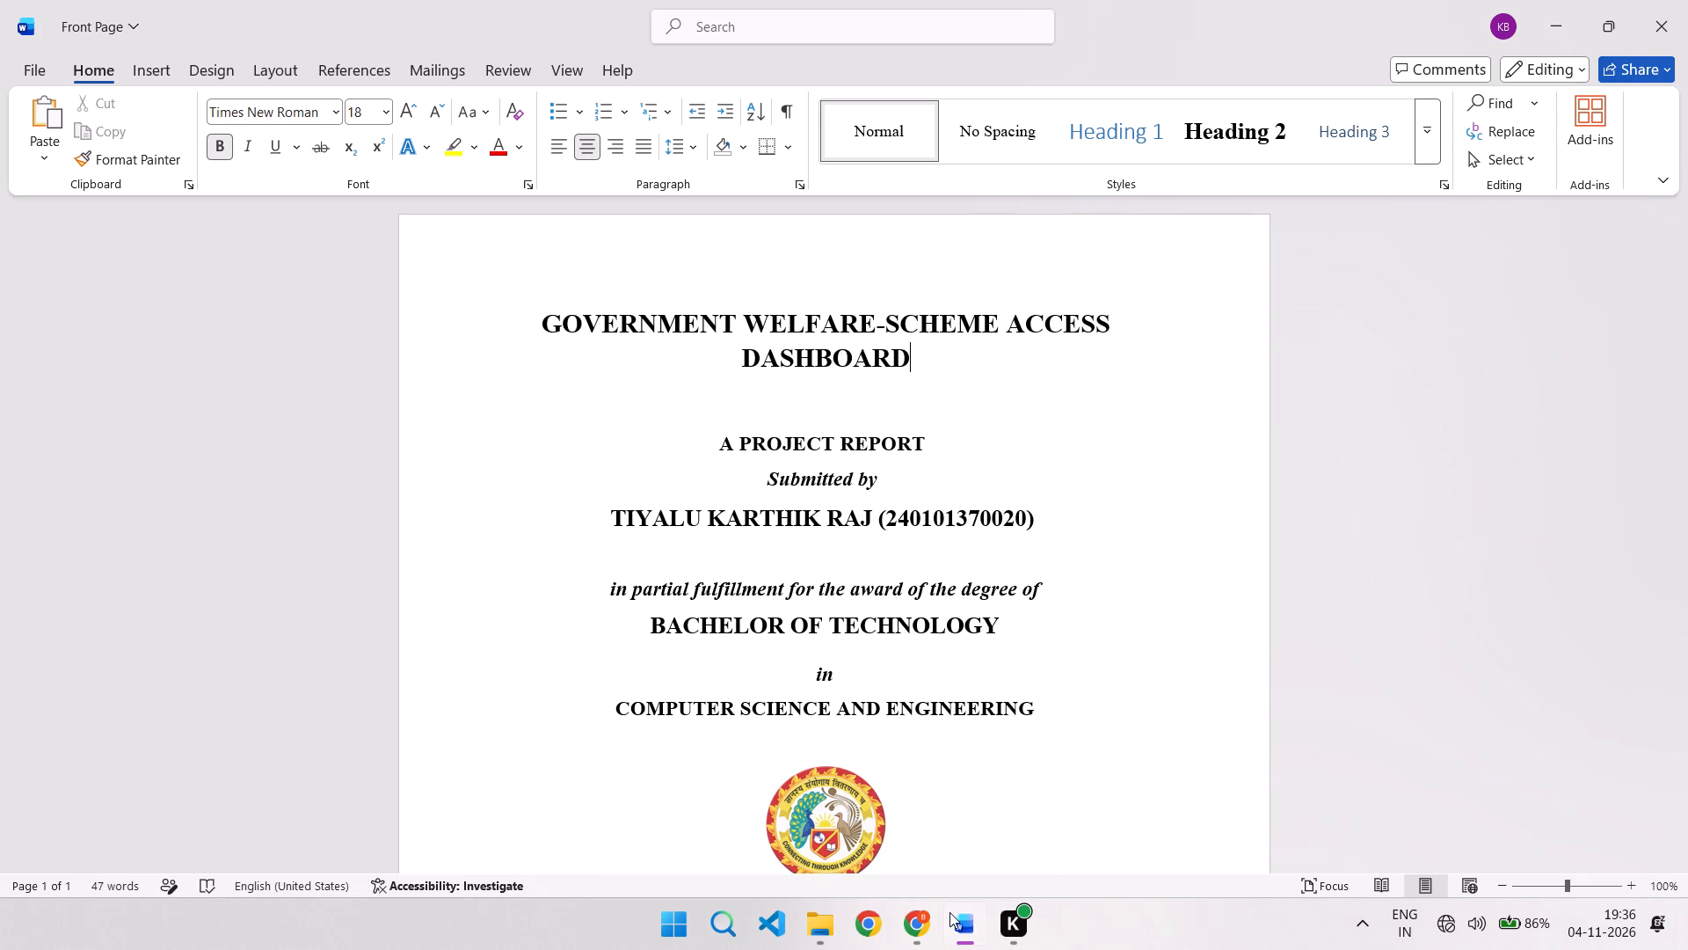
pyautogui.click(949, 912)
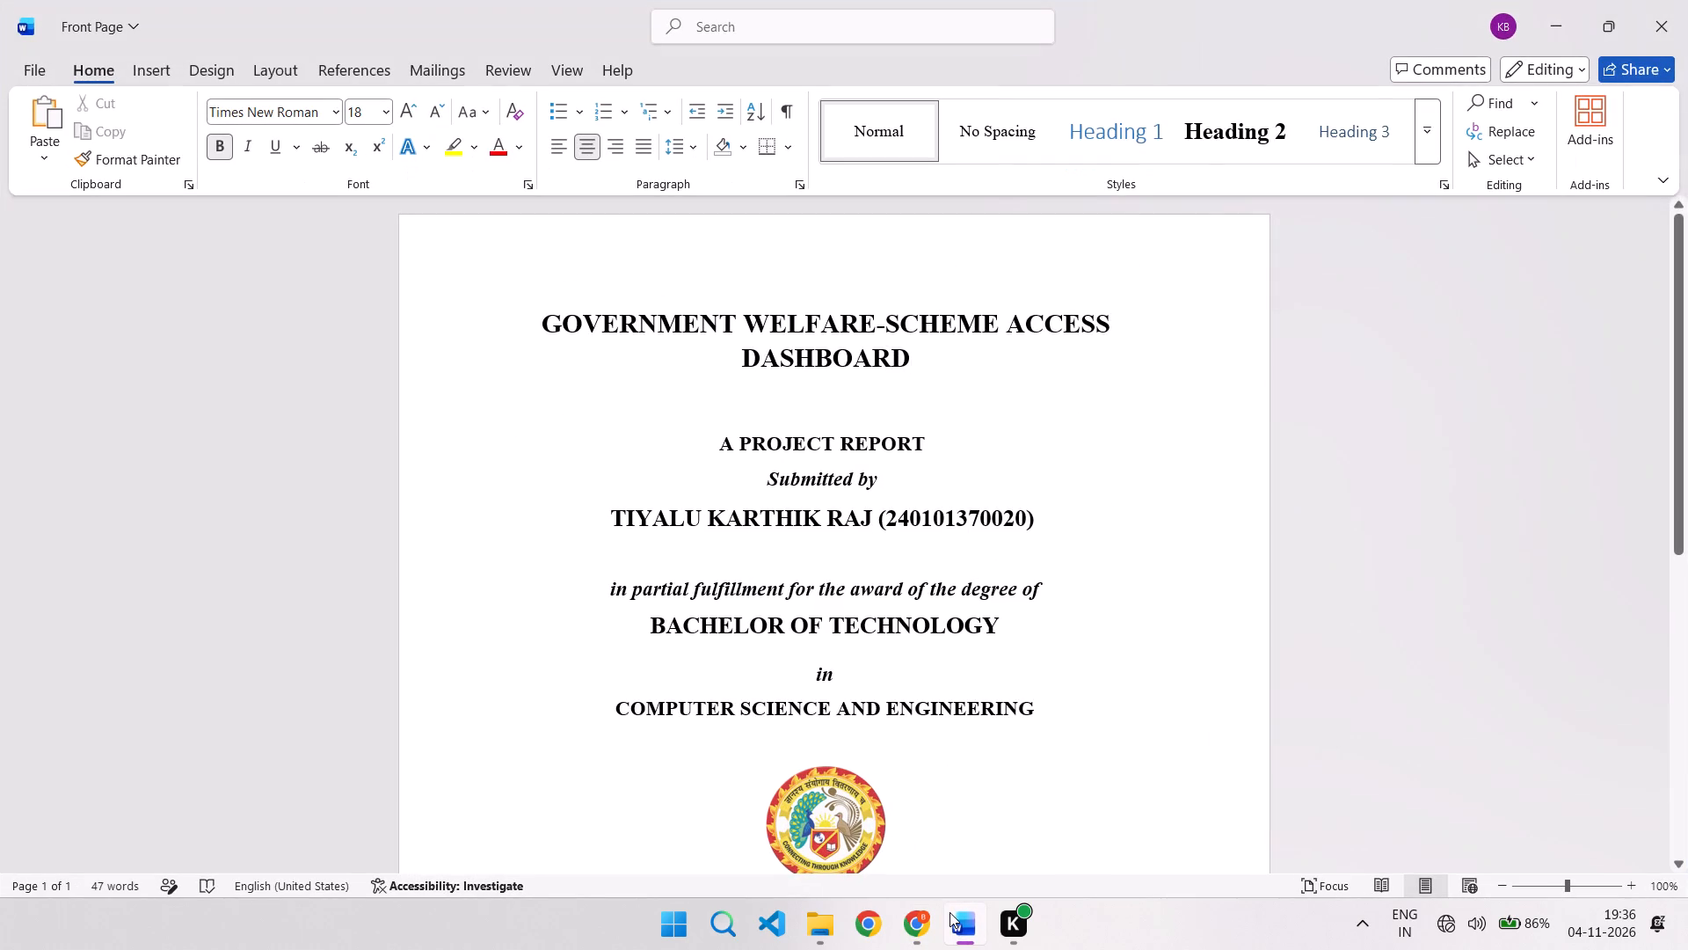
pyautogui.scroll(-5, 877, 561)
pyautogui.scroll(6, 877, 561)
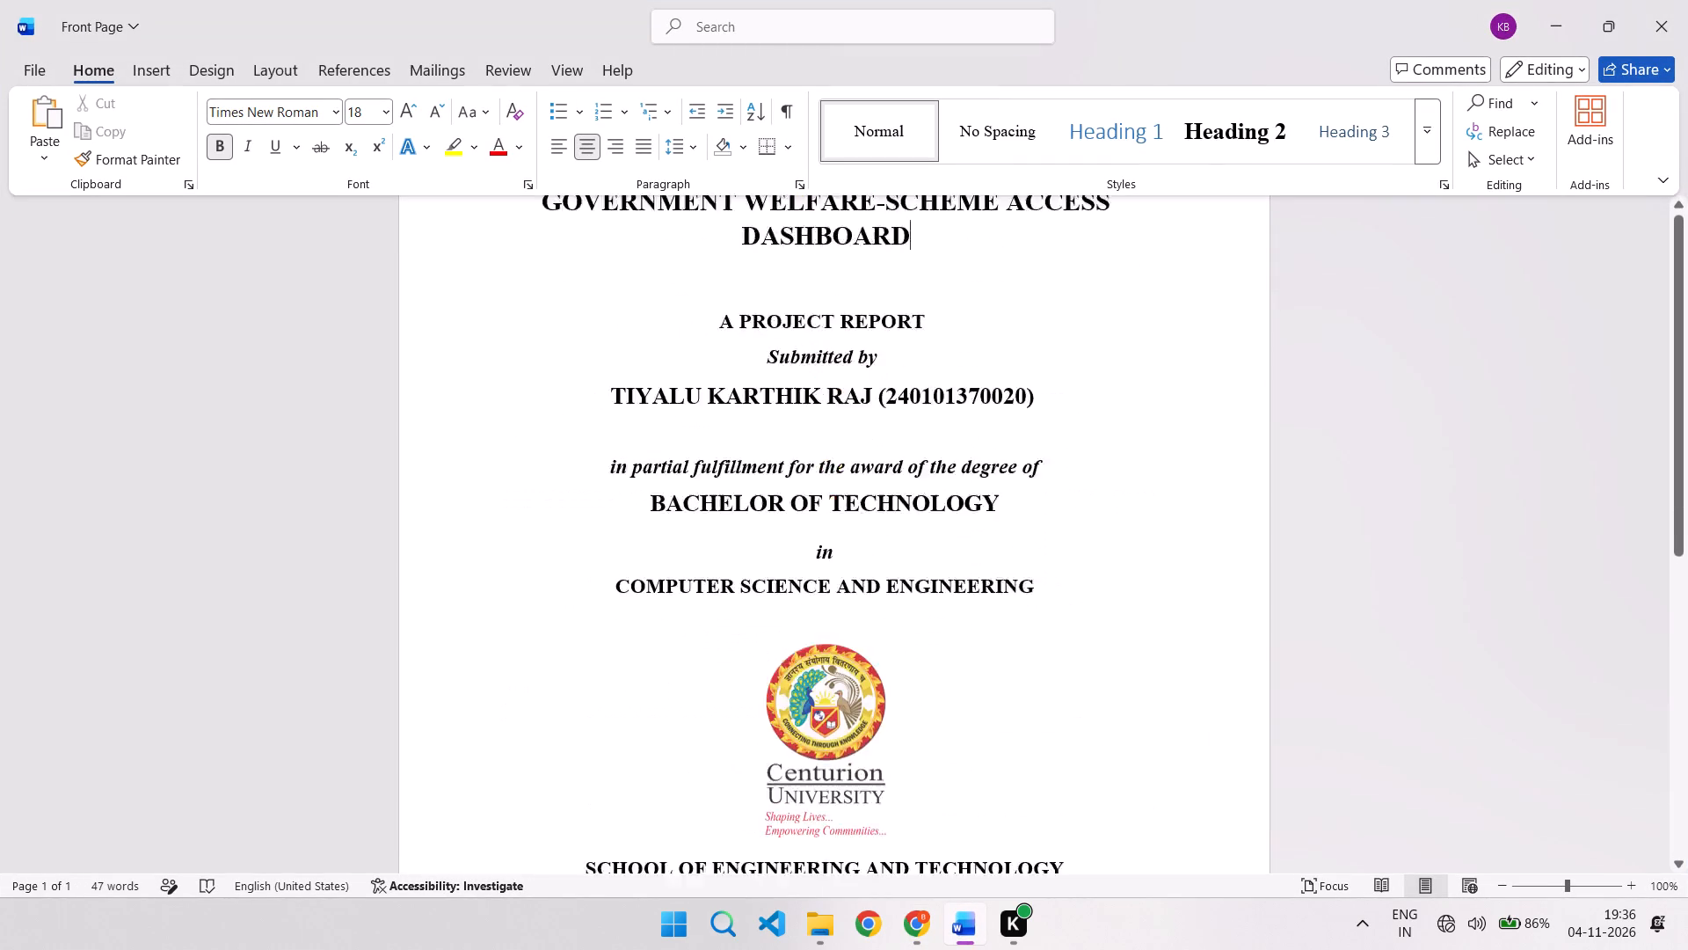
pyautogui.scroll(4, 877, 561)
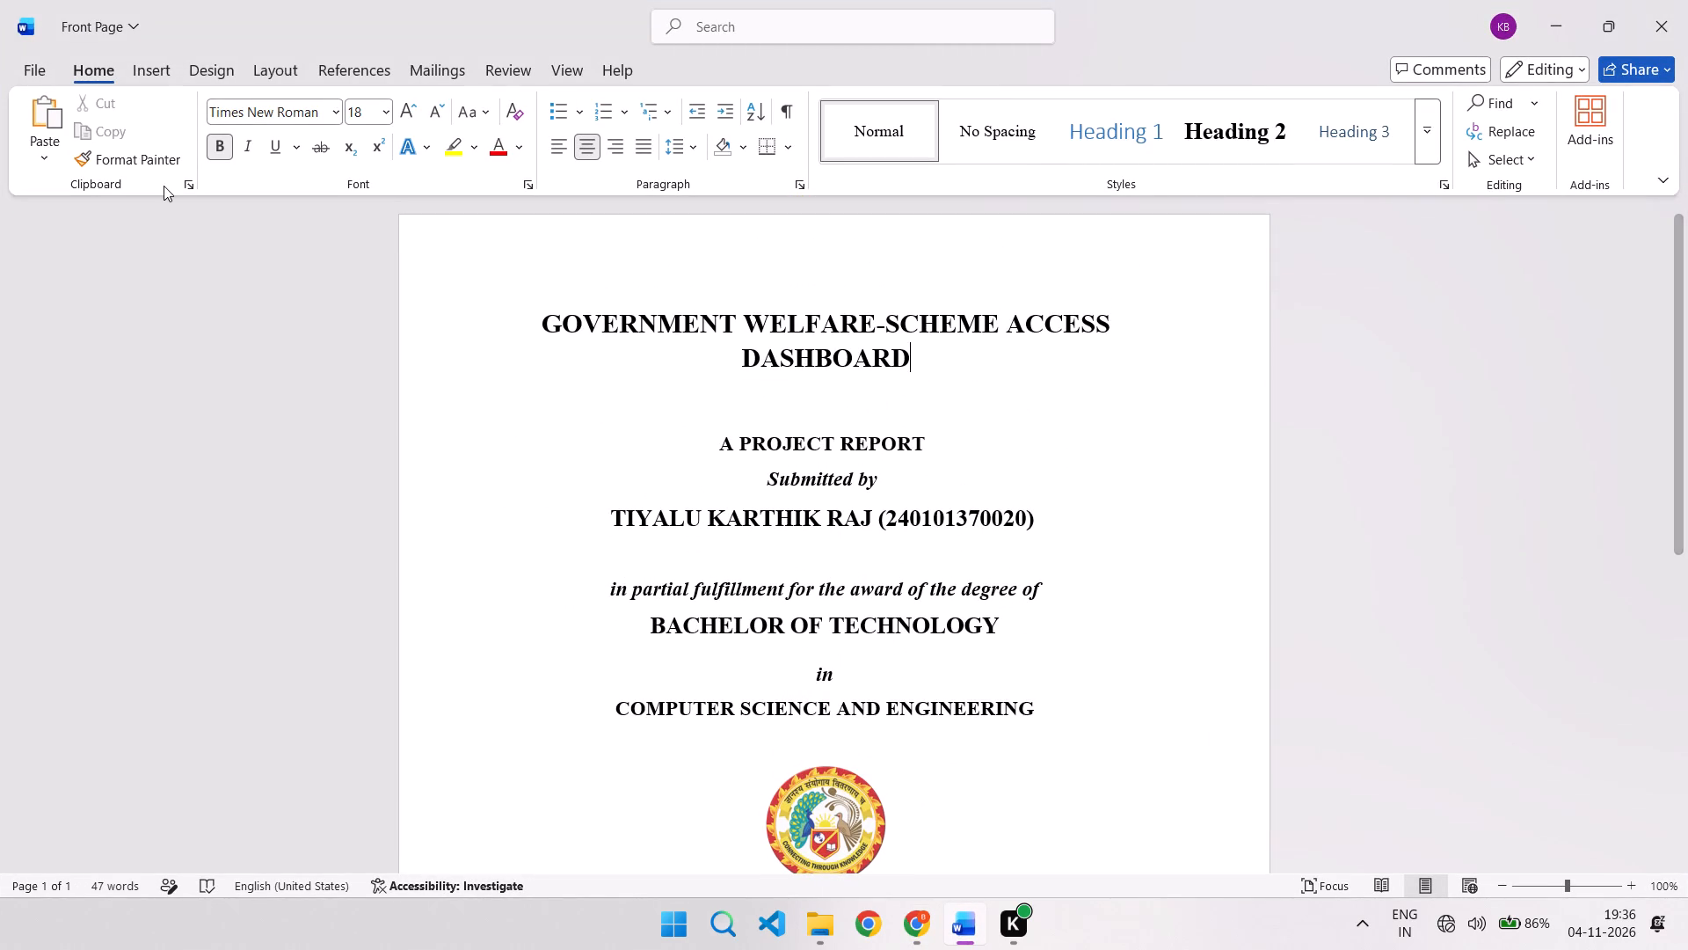
# Save the front page as a PDF named Front Page in the Downloads folder, check the exported page and close it.
pyautogui.click(40, 62)
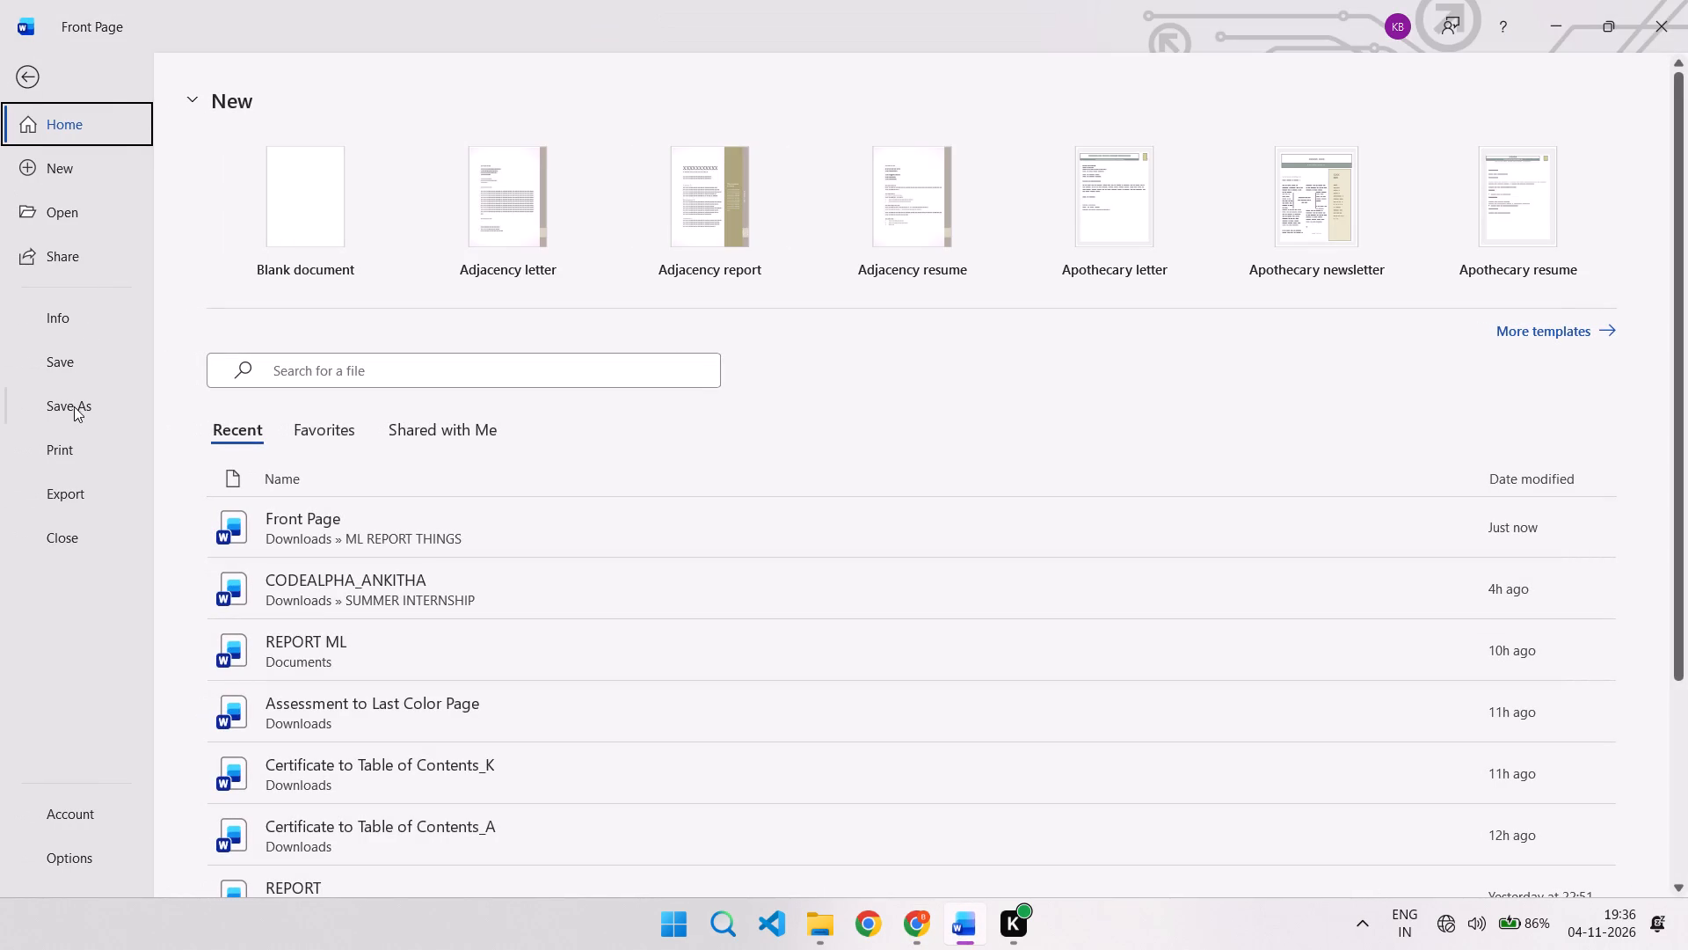
pyautogui.click(82, 404)
pyautogui.doubleClick(385, 603)
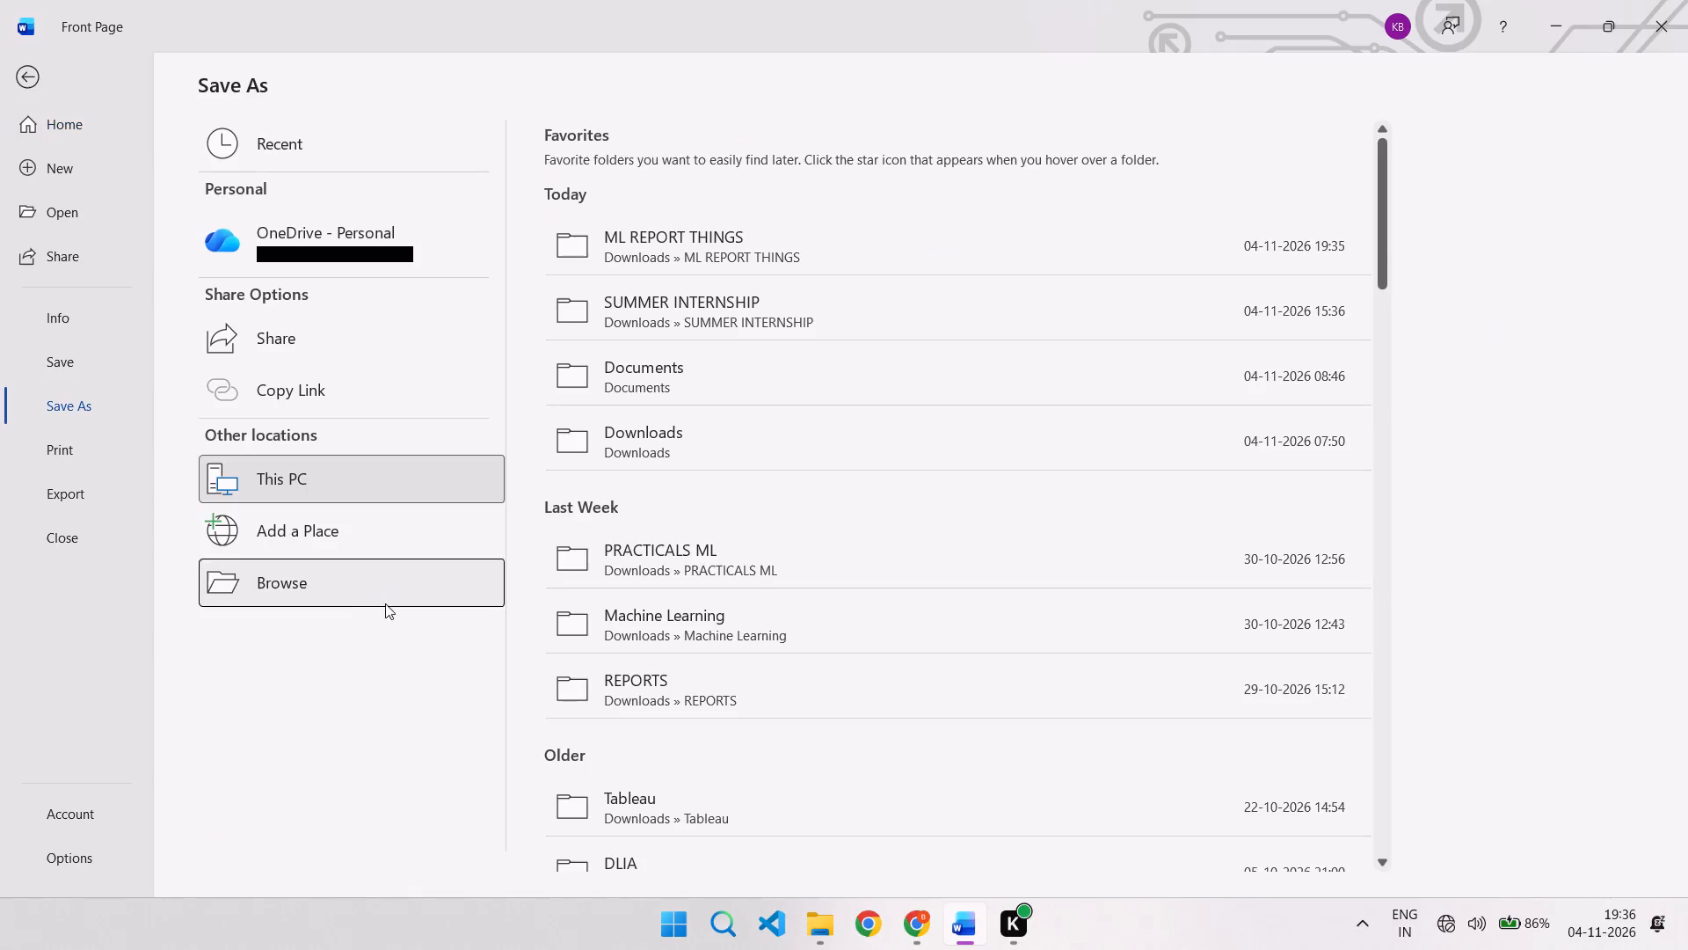
pyautogui.click(338, 390)
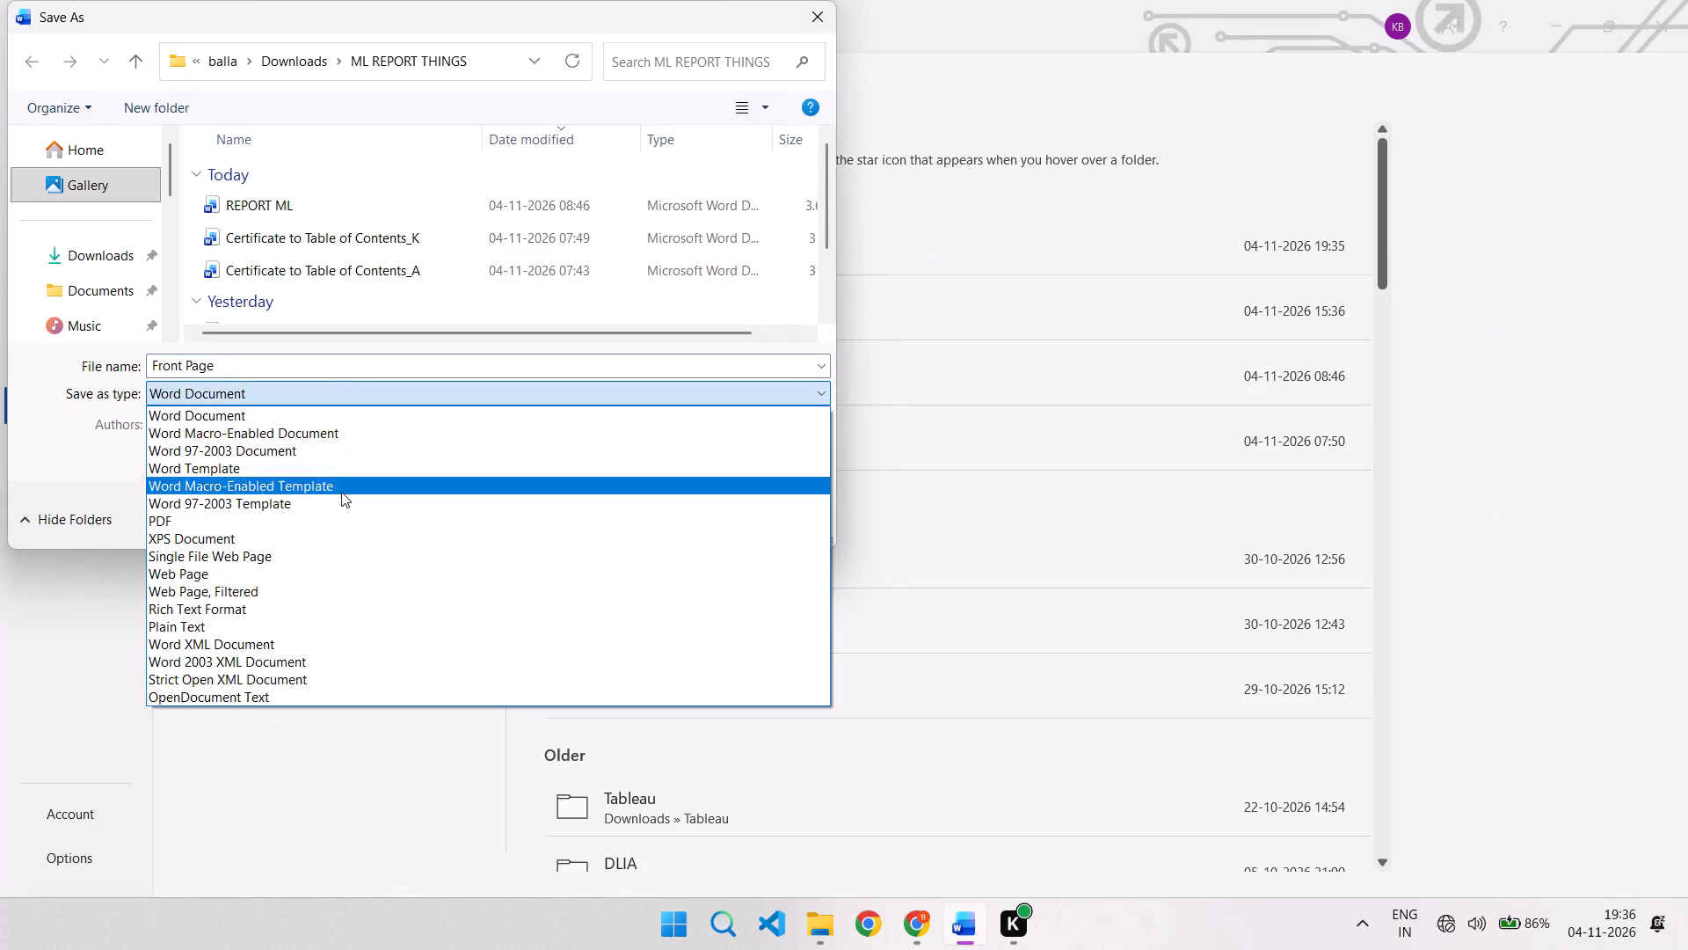
pyautogui.click(339, 519)
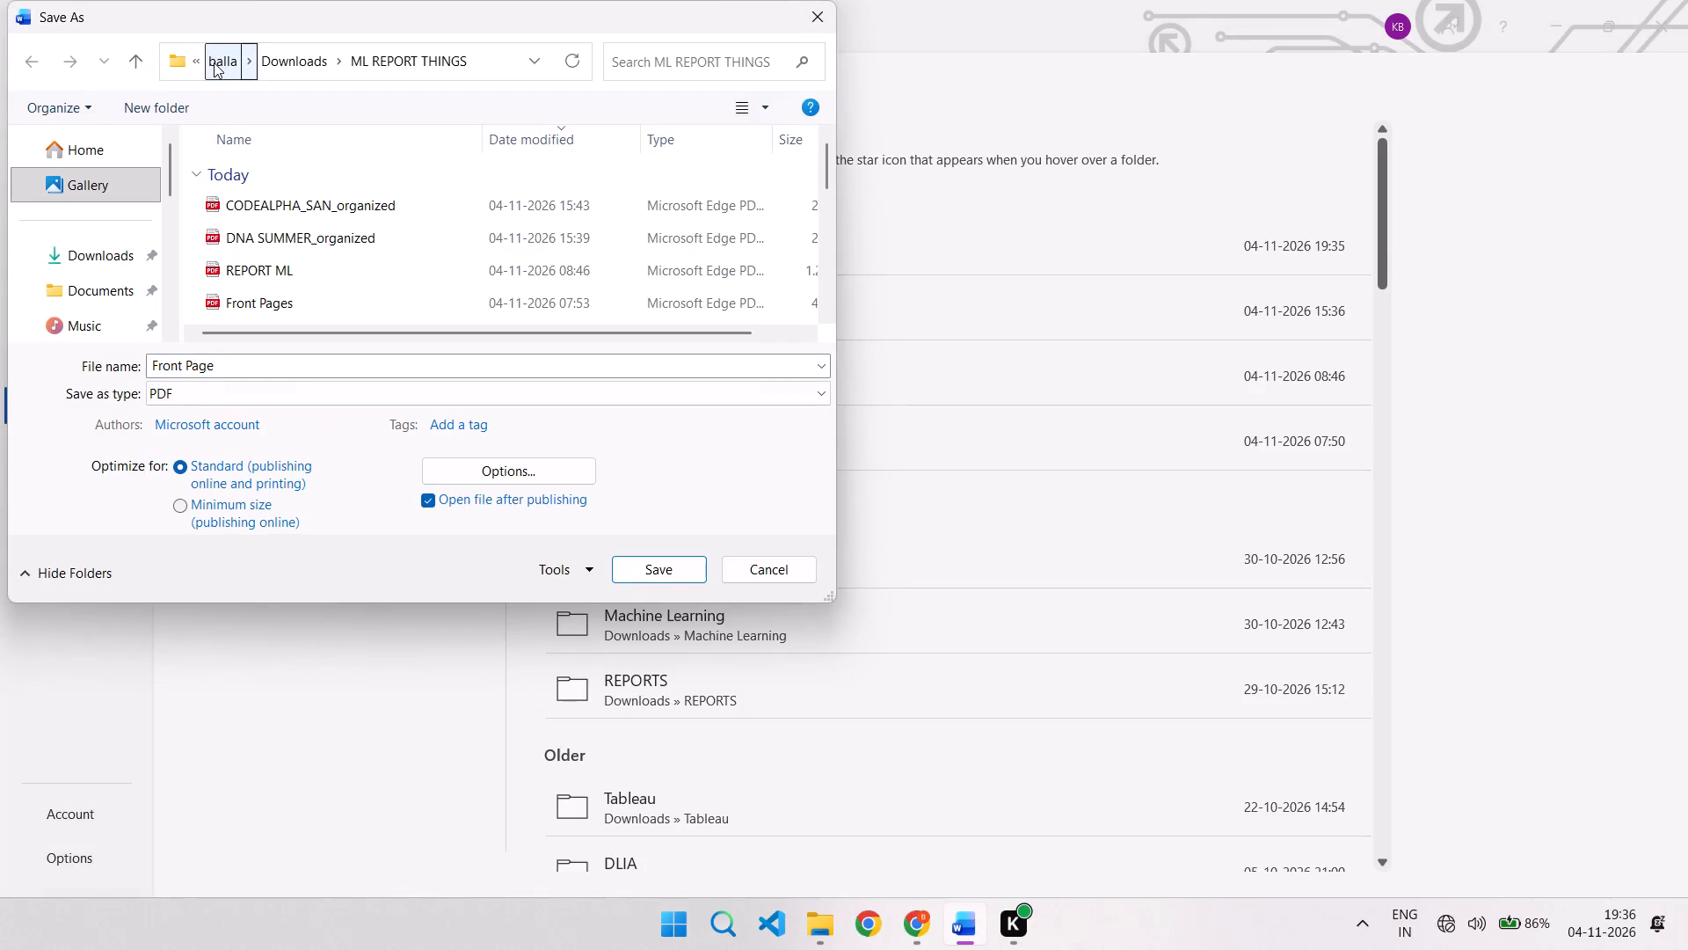
pyautogui.click(263, 65)
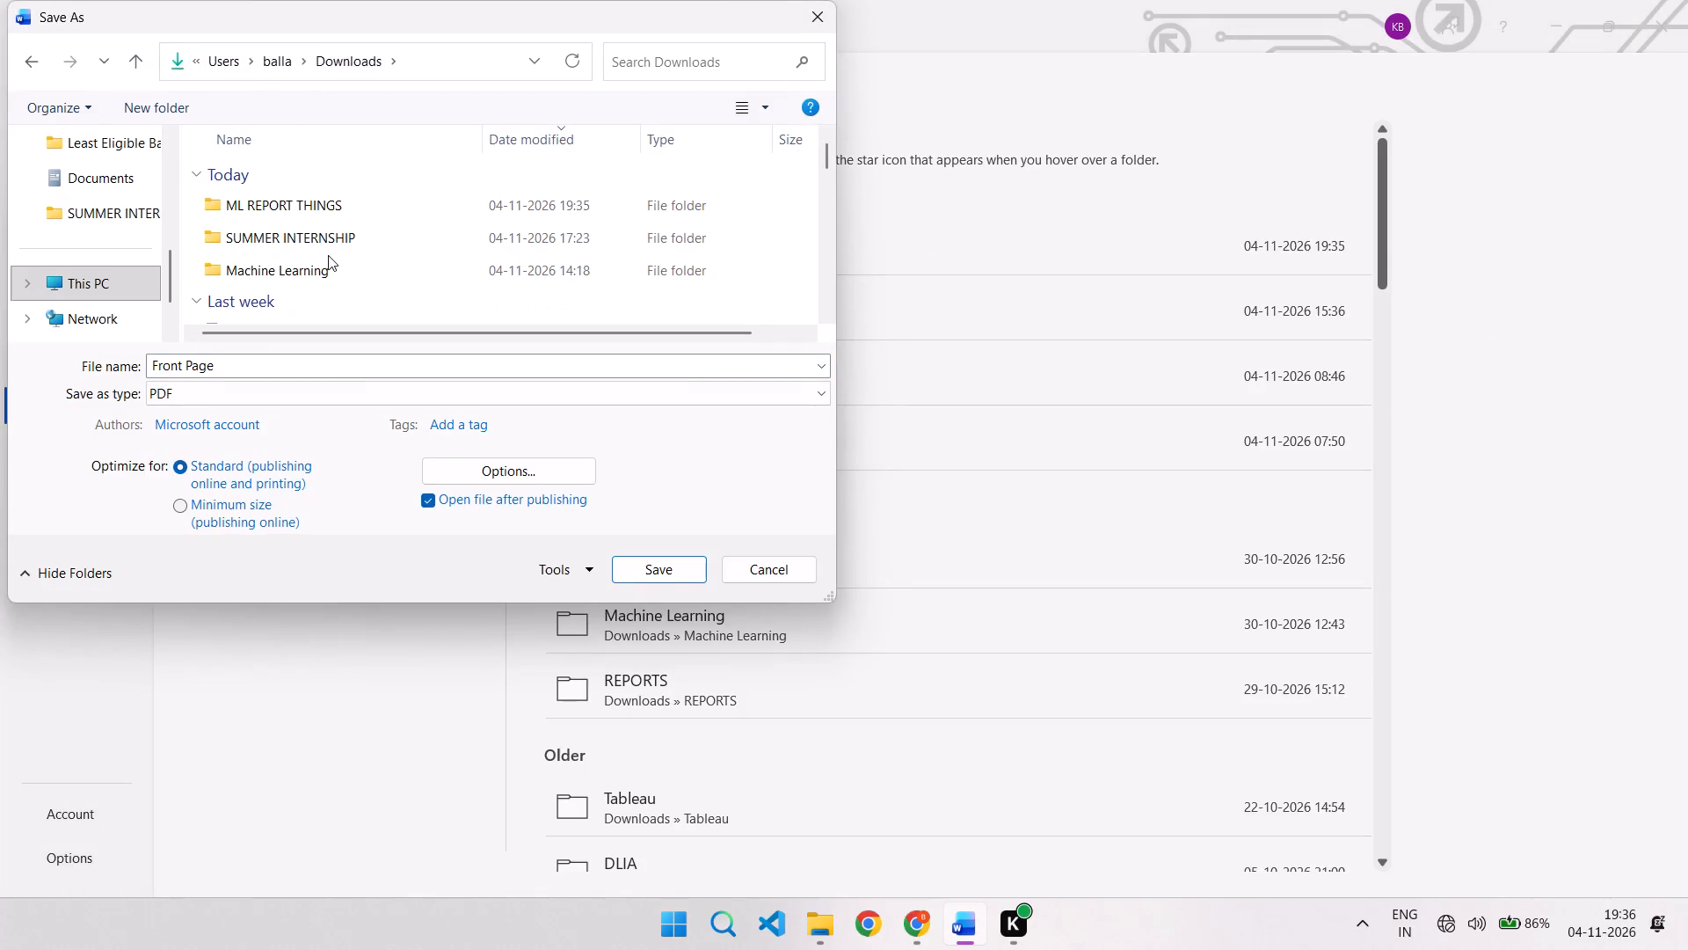
pyautogui.click(243, 364)
pyautogui.click(243, 364)
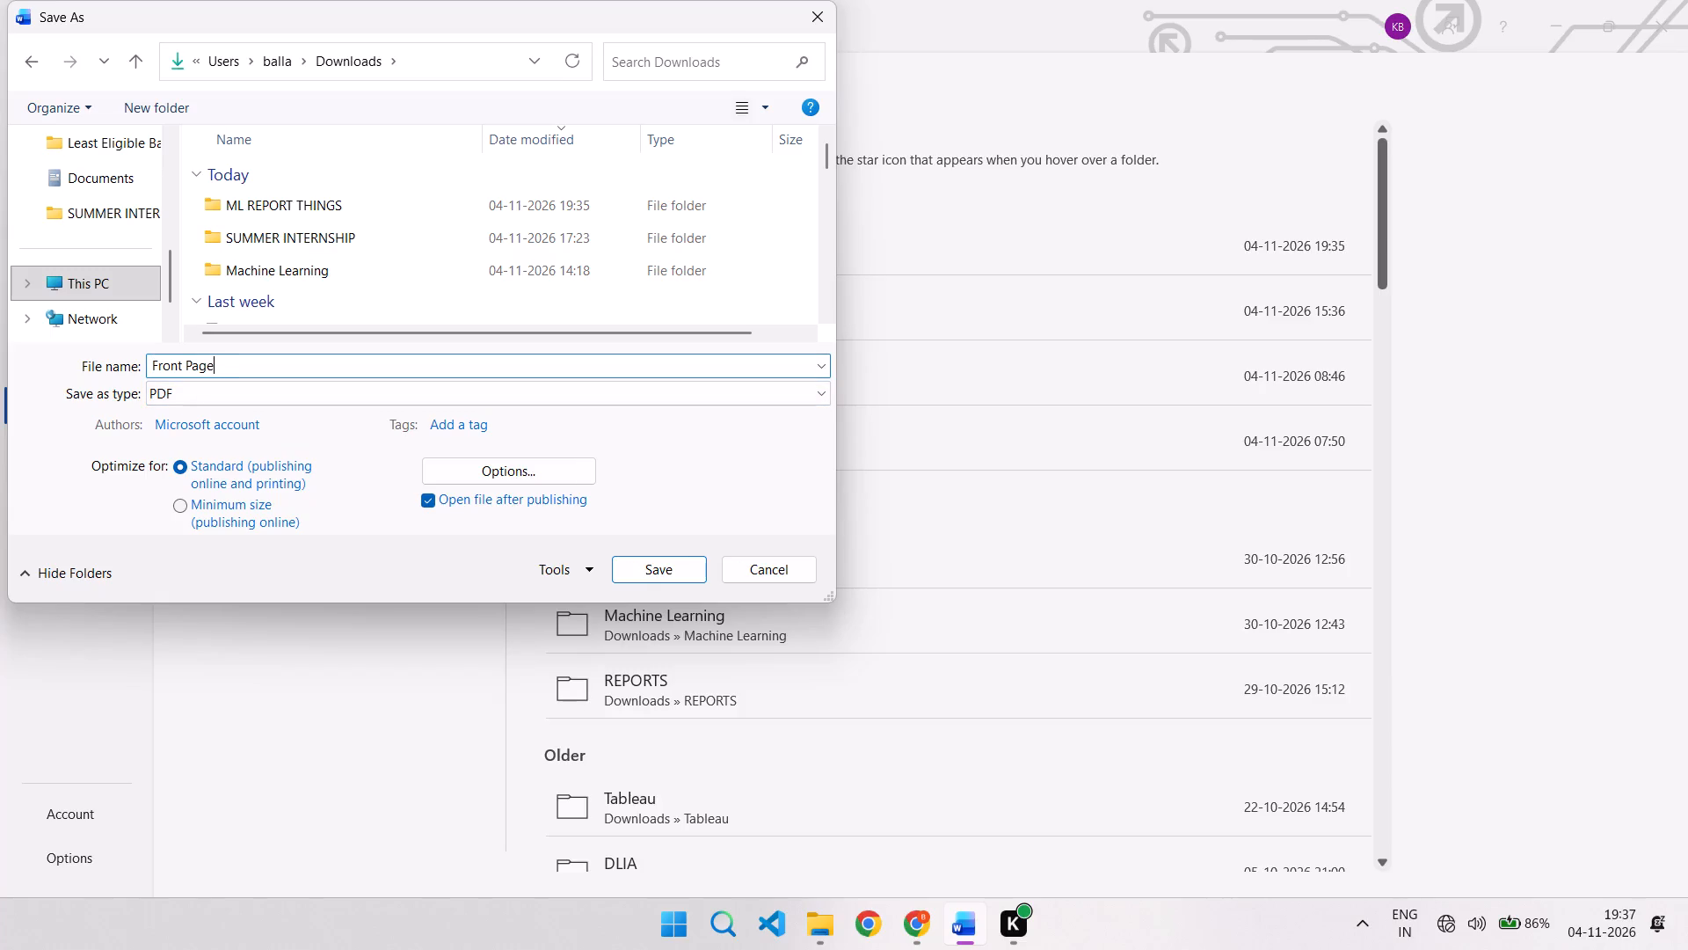
pyautogui.press('Return')
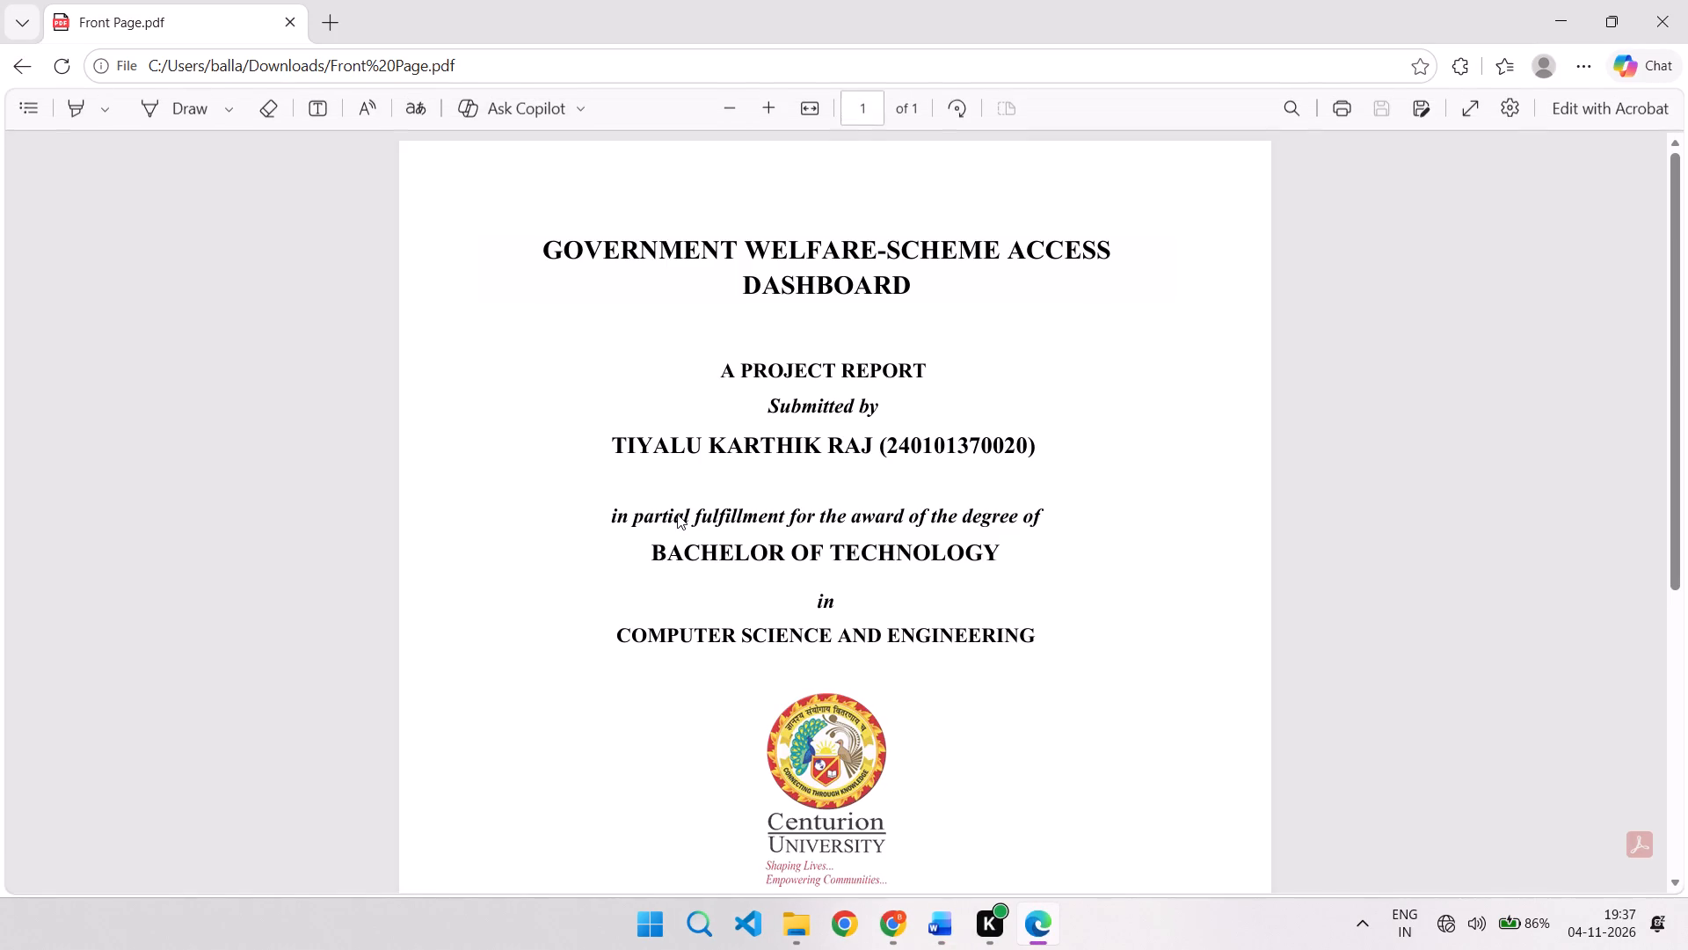
pyautogui.scroll(-5, 677, 514)
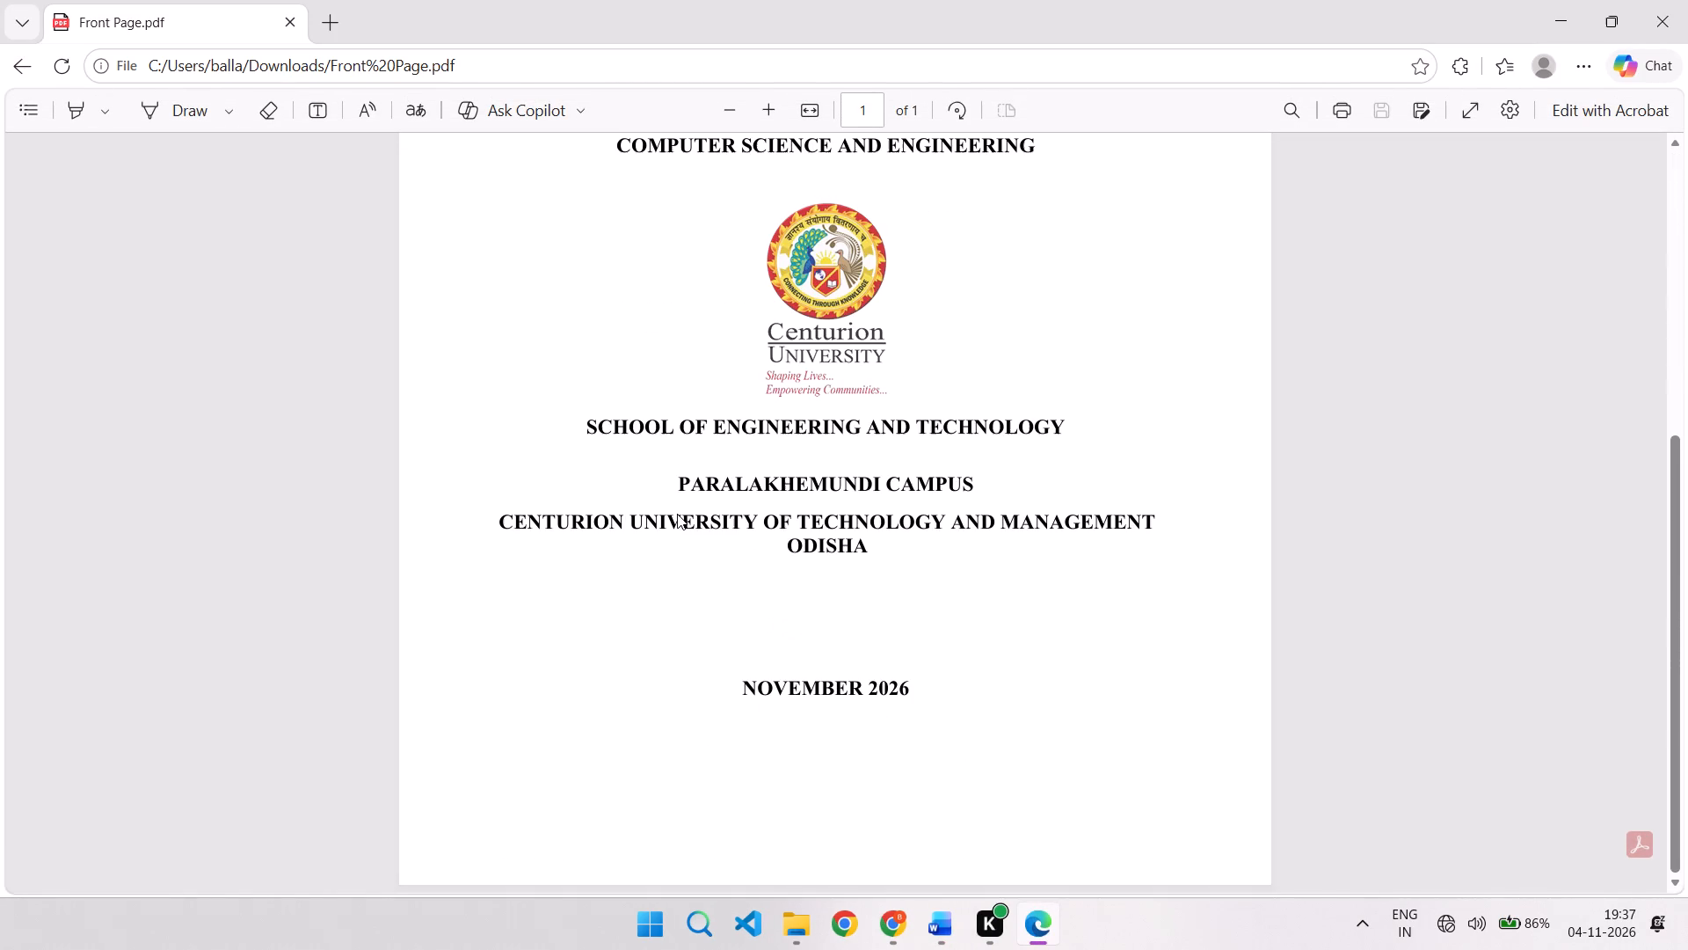
pyautogui.scroll(-1, 677, 514)
pyautogui.click(1687, 0)
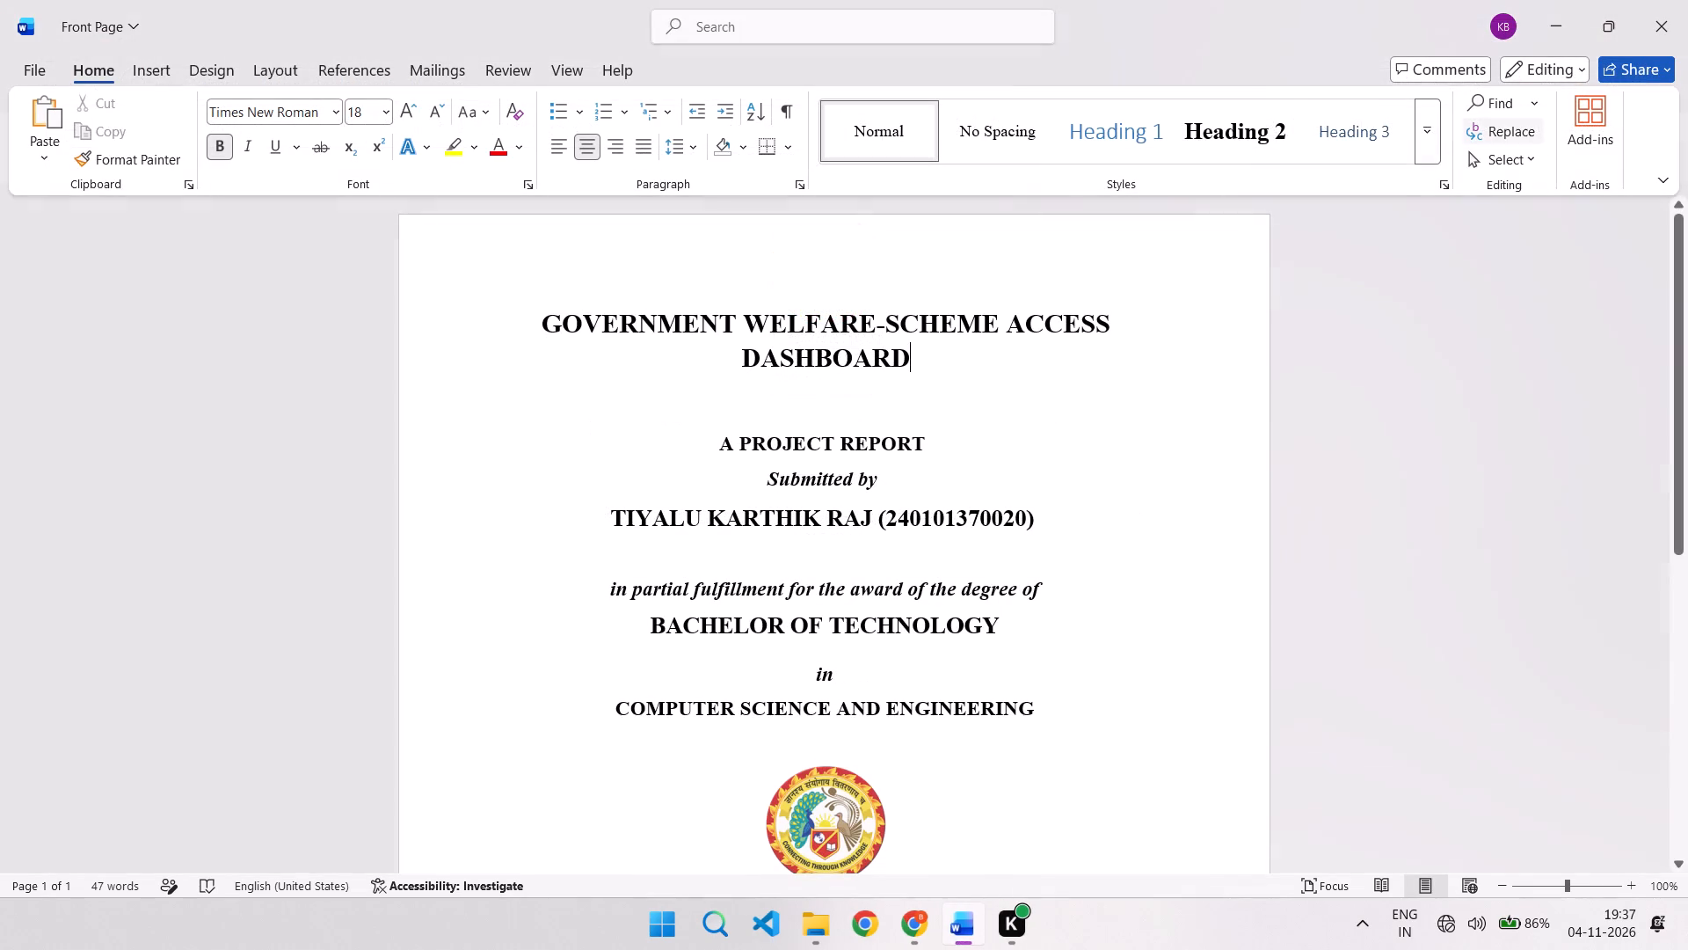
# Replace the student name and registration number under "Submitted by" with the second student's details.
pyautogui.moveTo(871, 522); pyautogui.dragTo(754, 517)
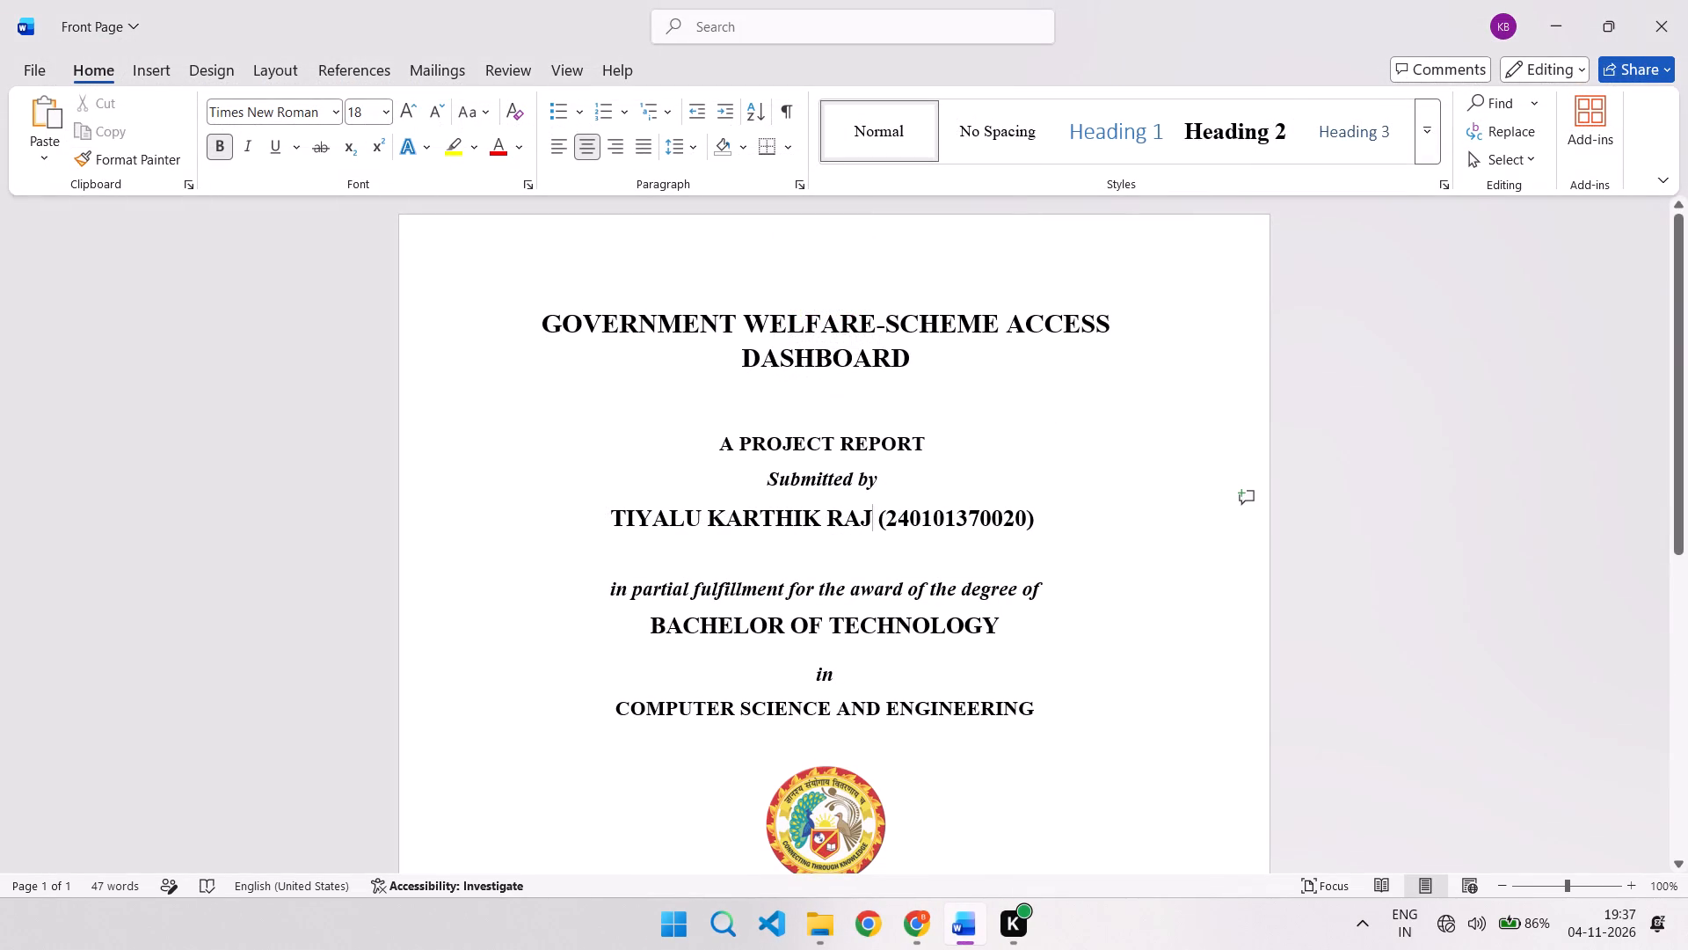
pyautogui.moveTo(754, 517); pyautogui.dragTo(635, 515)
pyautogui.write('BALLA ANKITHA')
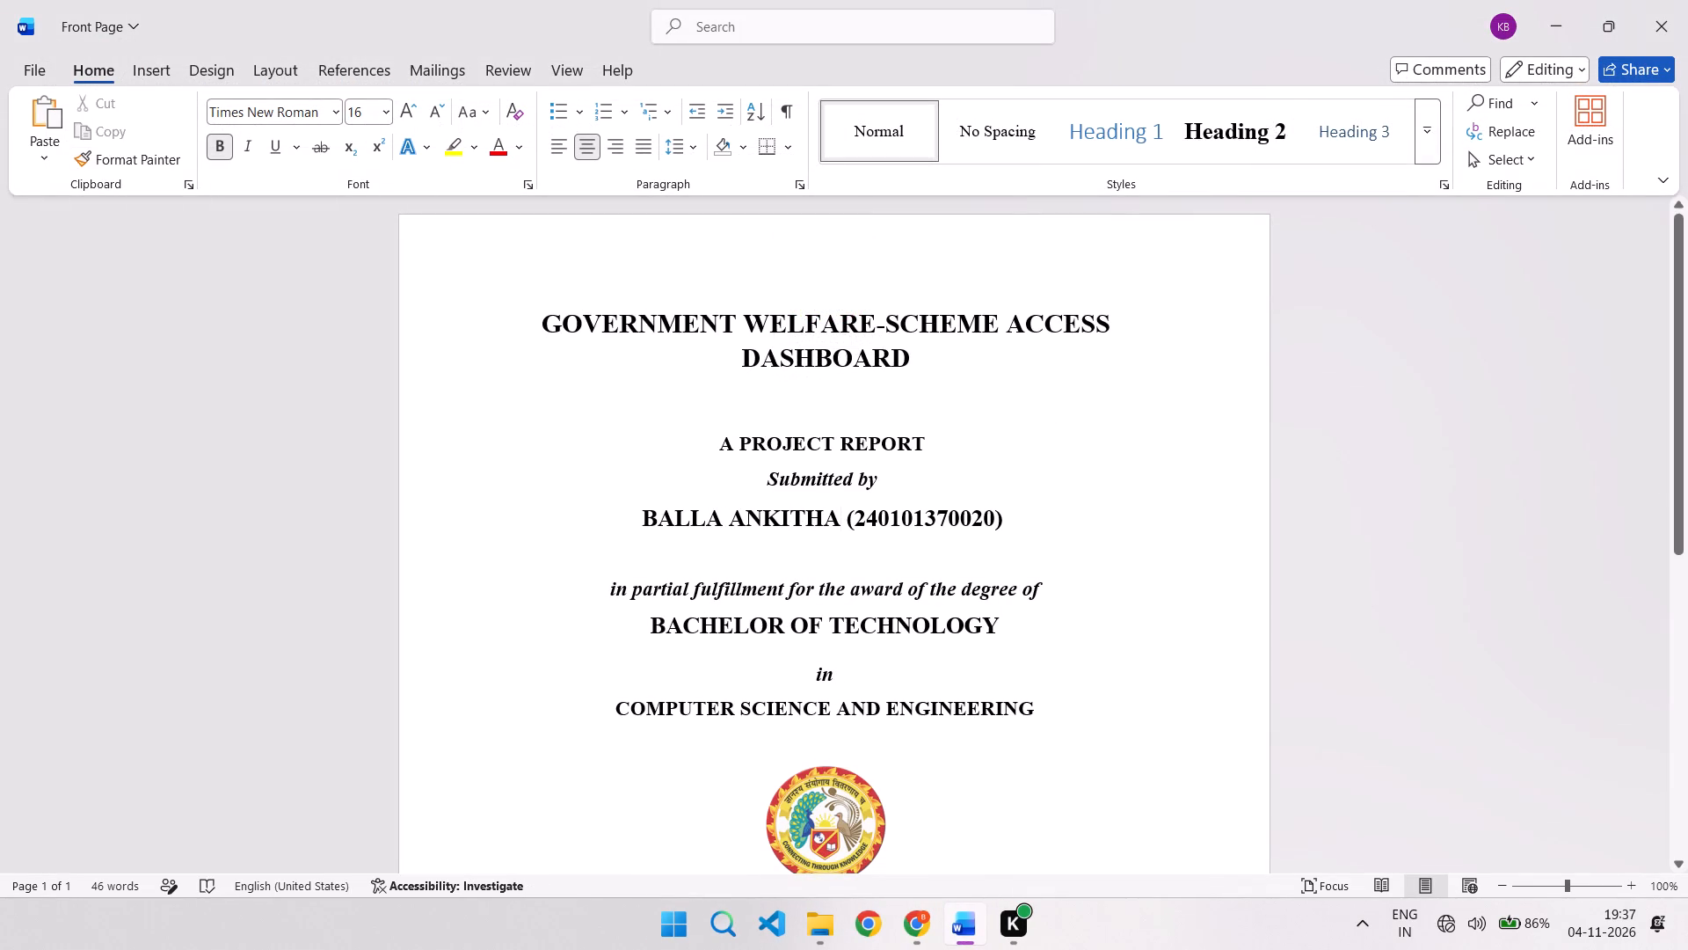
pyautogui.moveTo(998, 521); pyautogui.dragTo(926, 523)
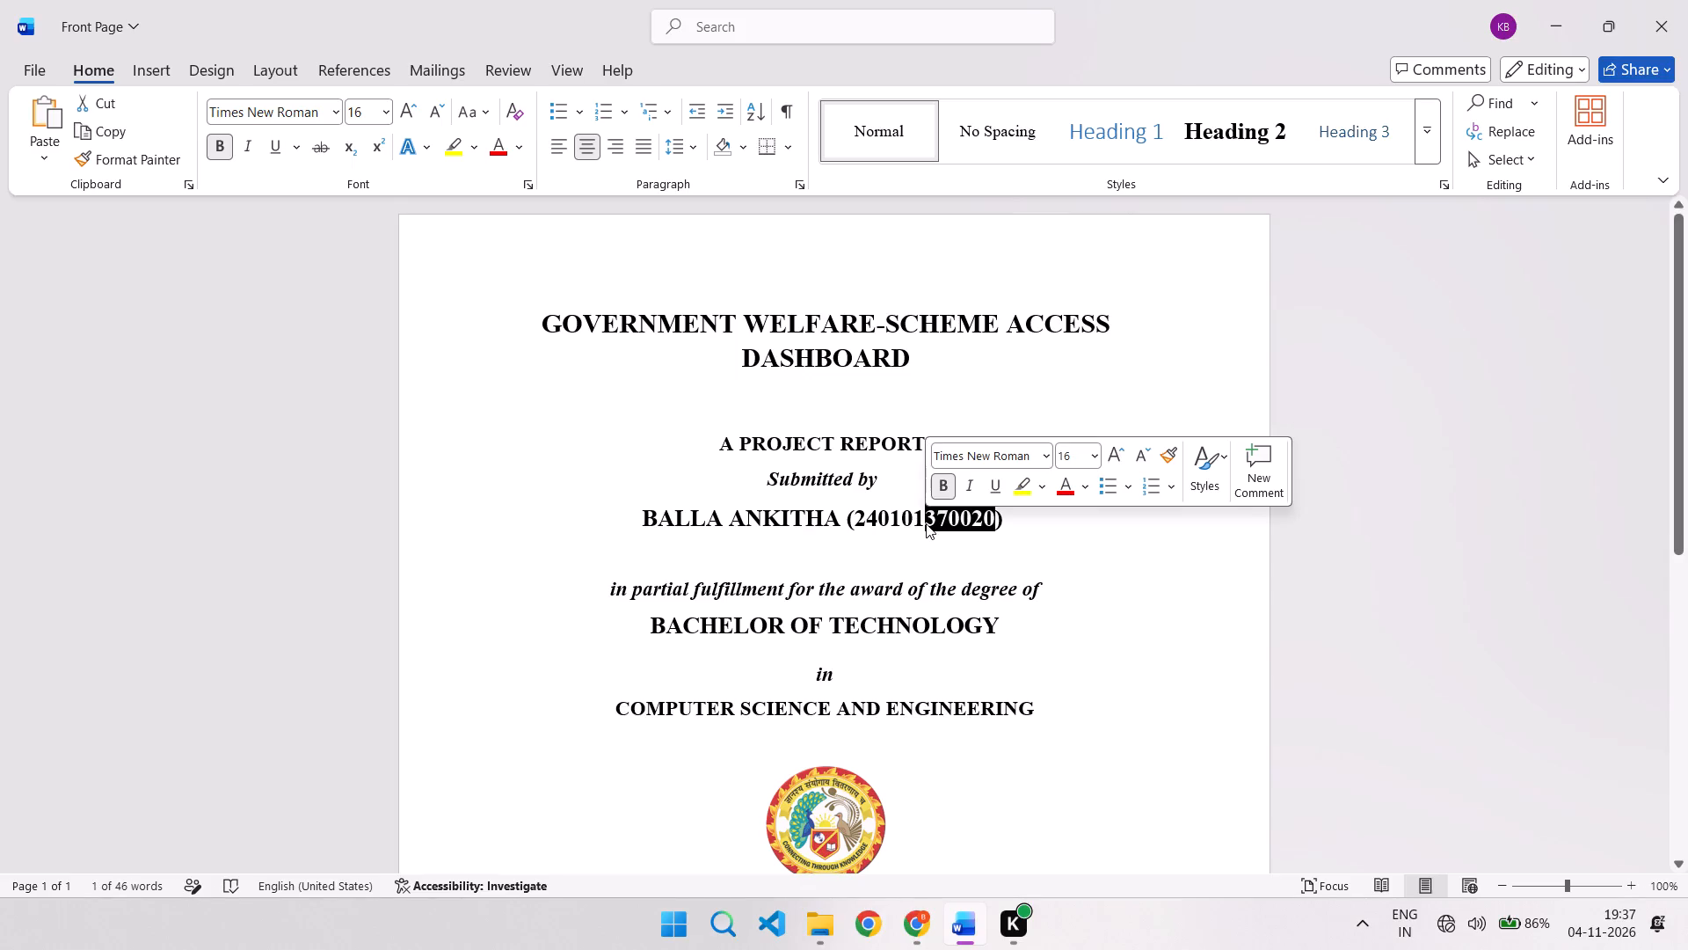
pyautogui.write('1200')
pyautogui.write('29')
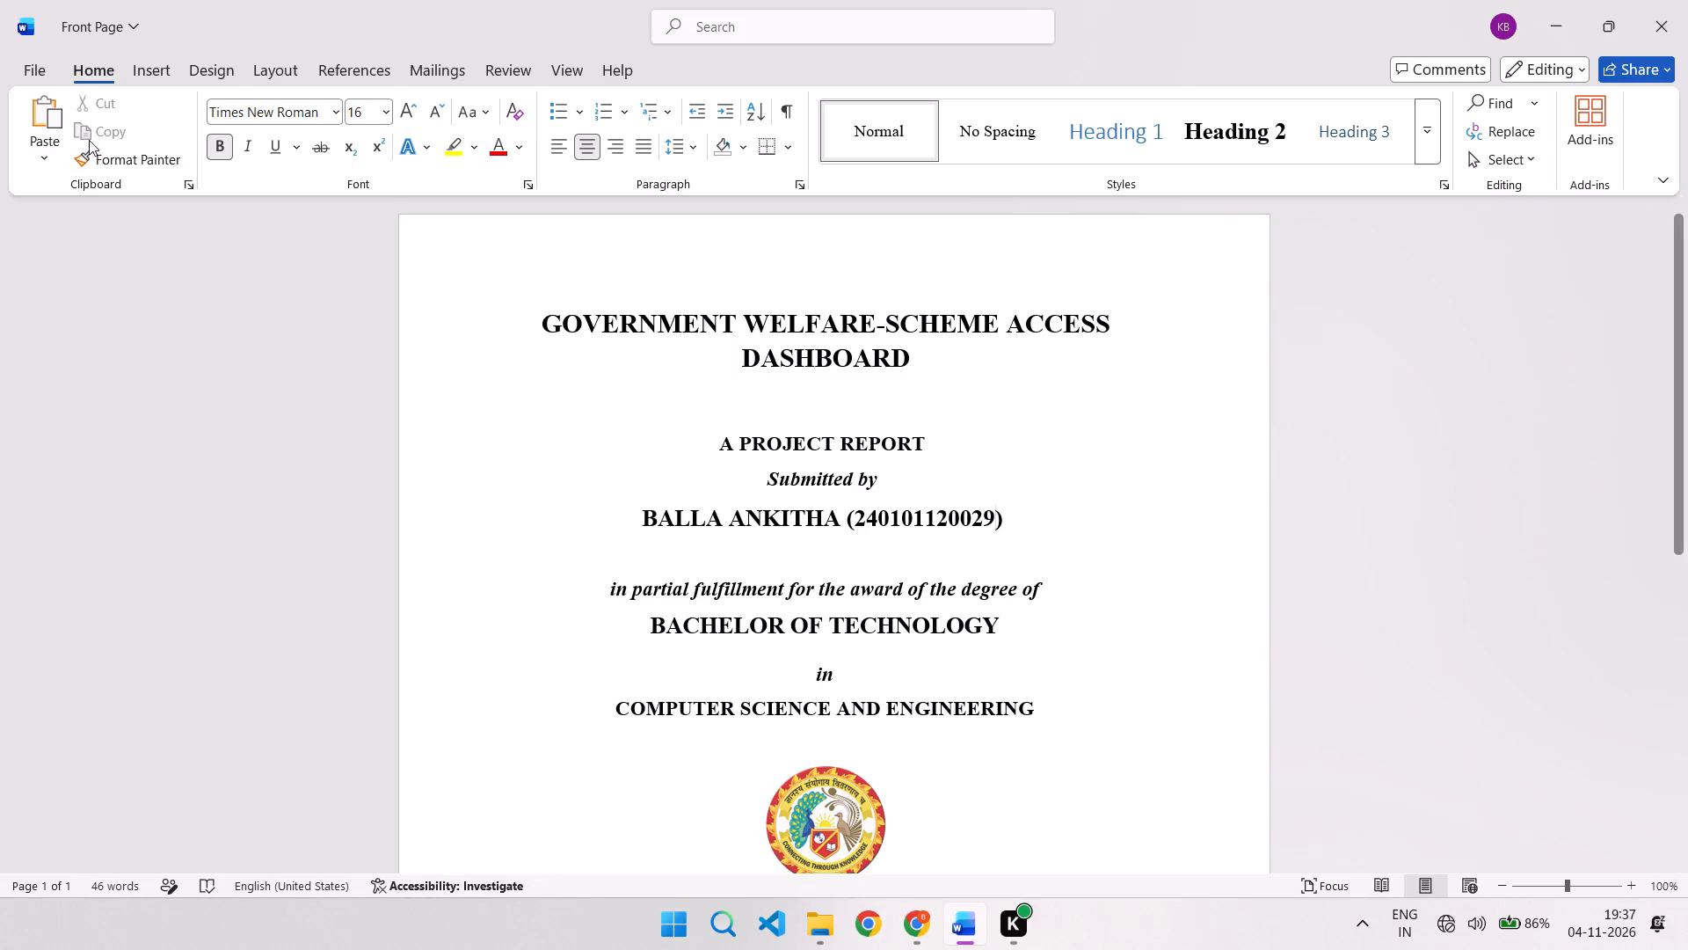
# Save the second student's front page as a PDF named Front Page A in the Downloads folder, check the exported page and close it.
pyautogui.click(28, 68)
pyautogui.click(116, 398)
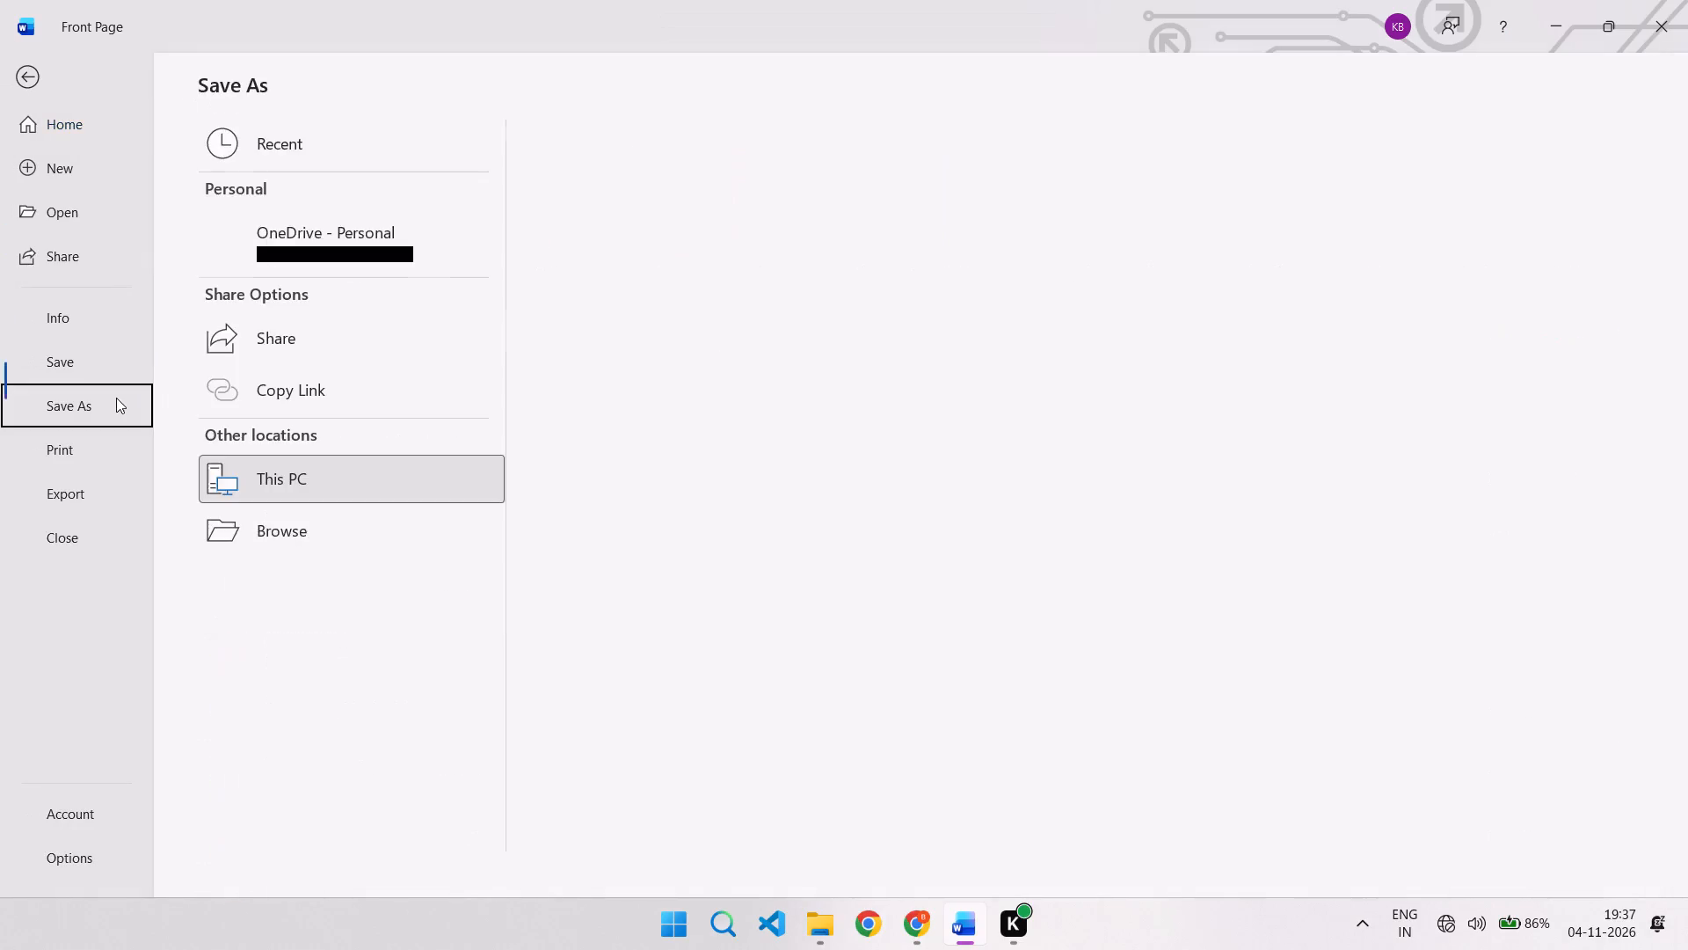
pyautogui.doubleClick(281, 597)
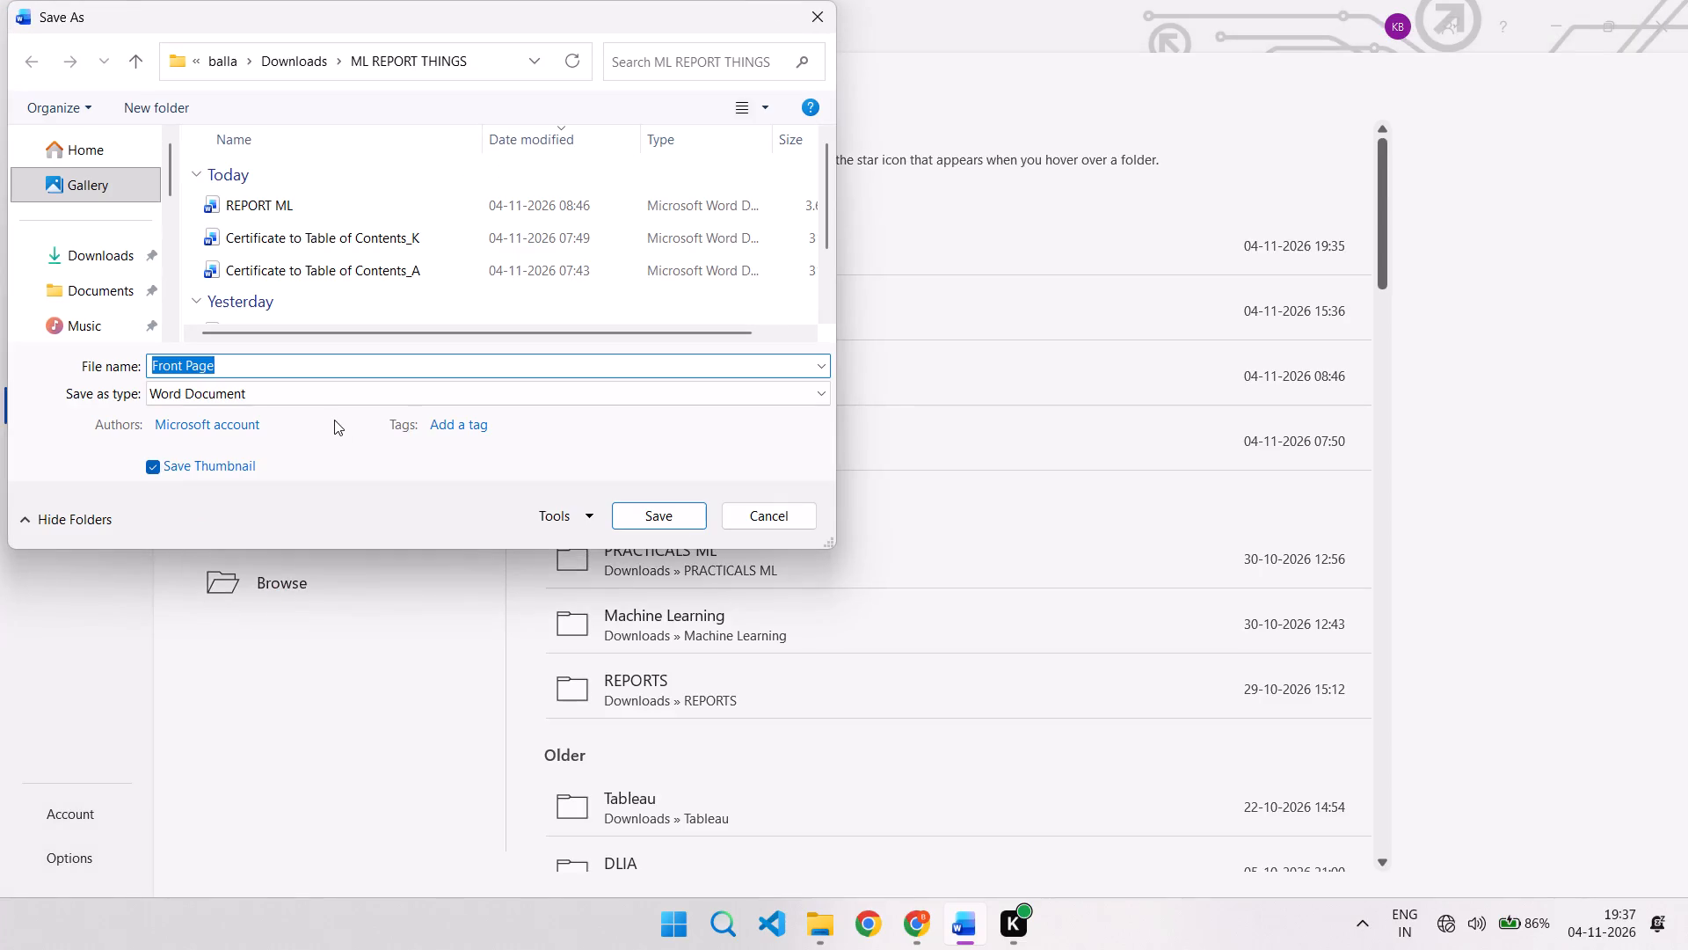
pyautogui.click(334, 390)
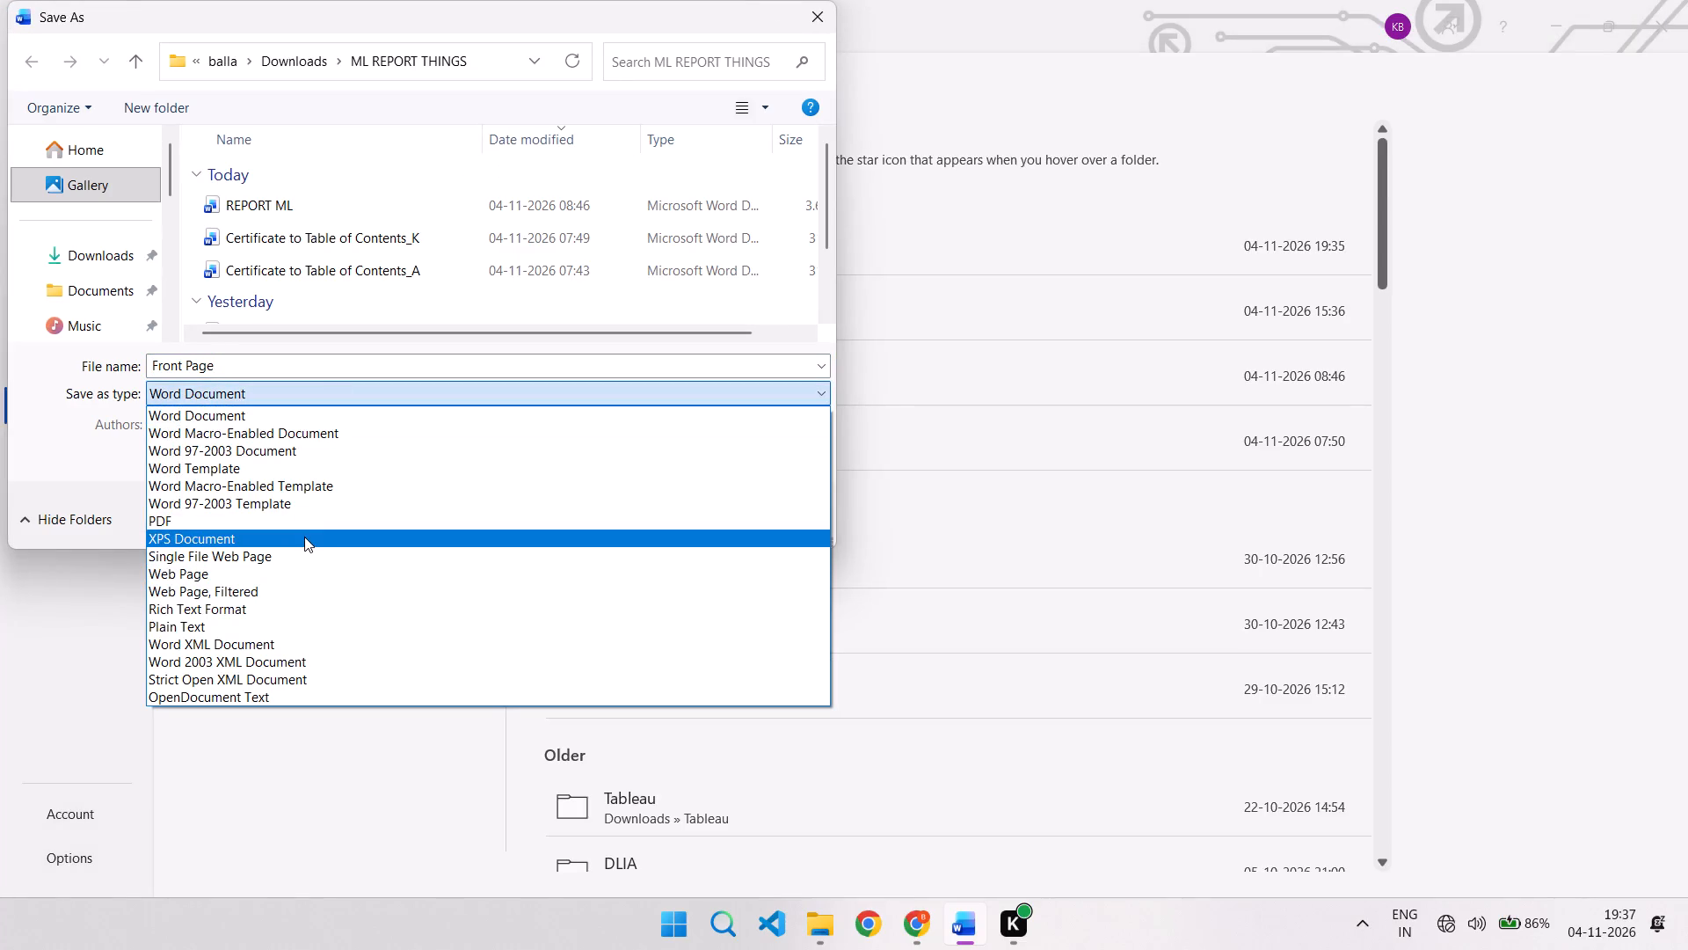
pyautogui.click(308, 526)
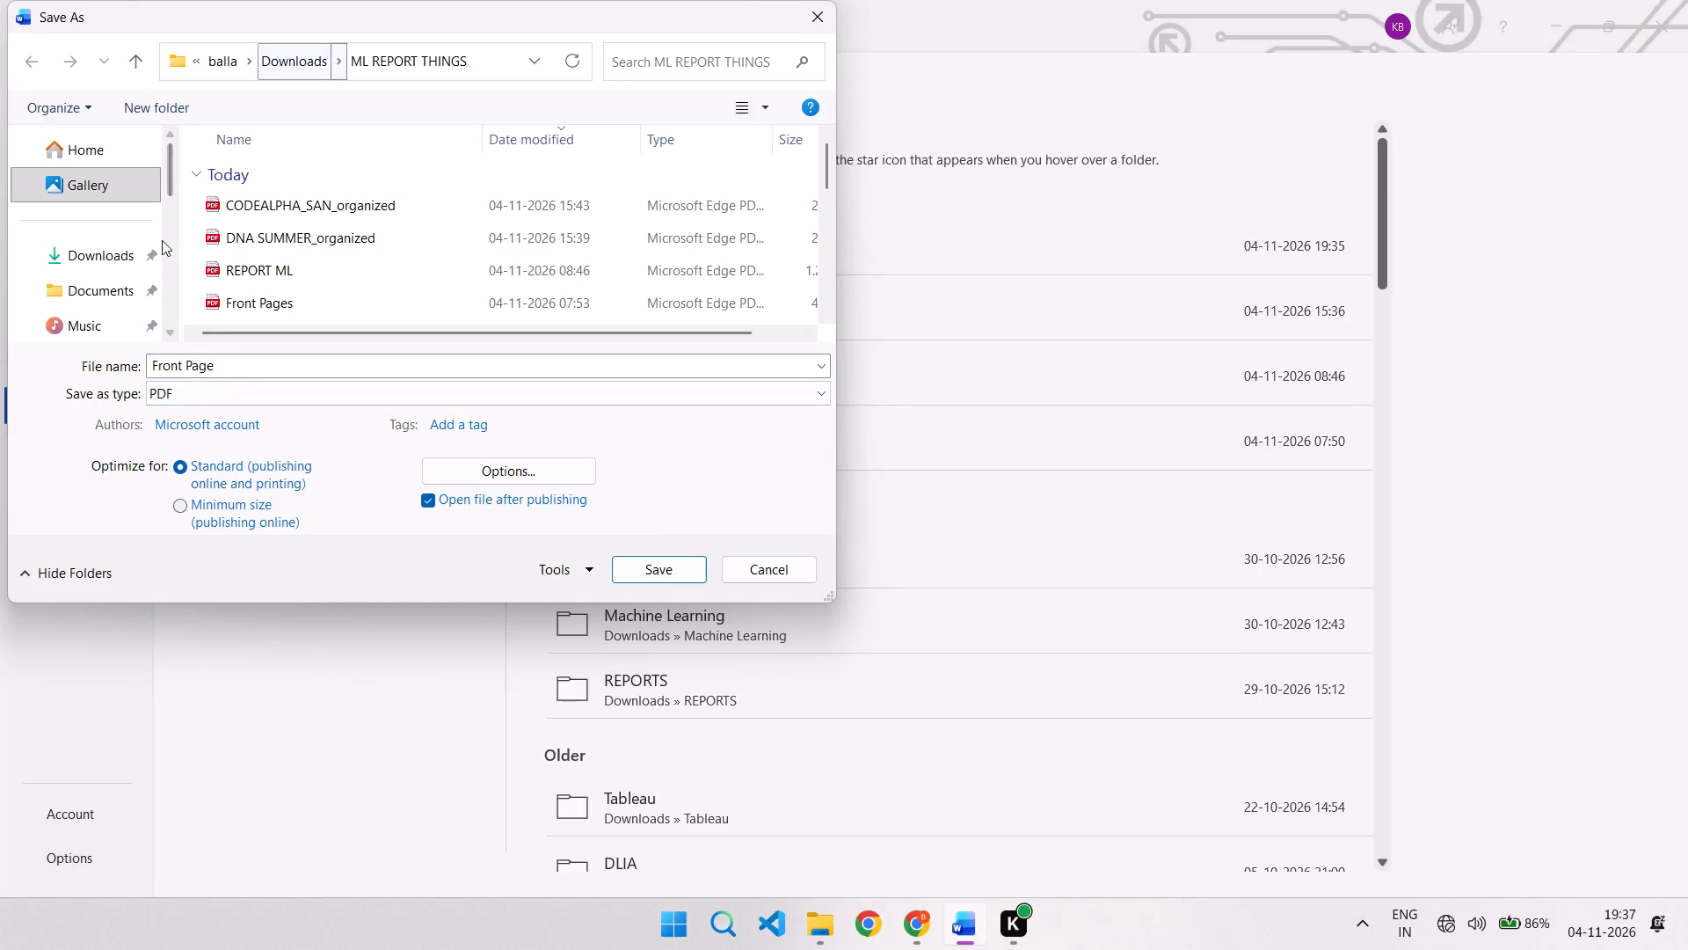
pyautogui.doubleClick(91, 243)
pyautogui.click(663, 566)
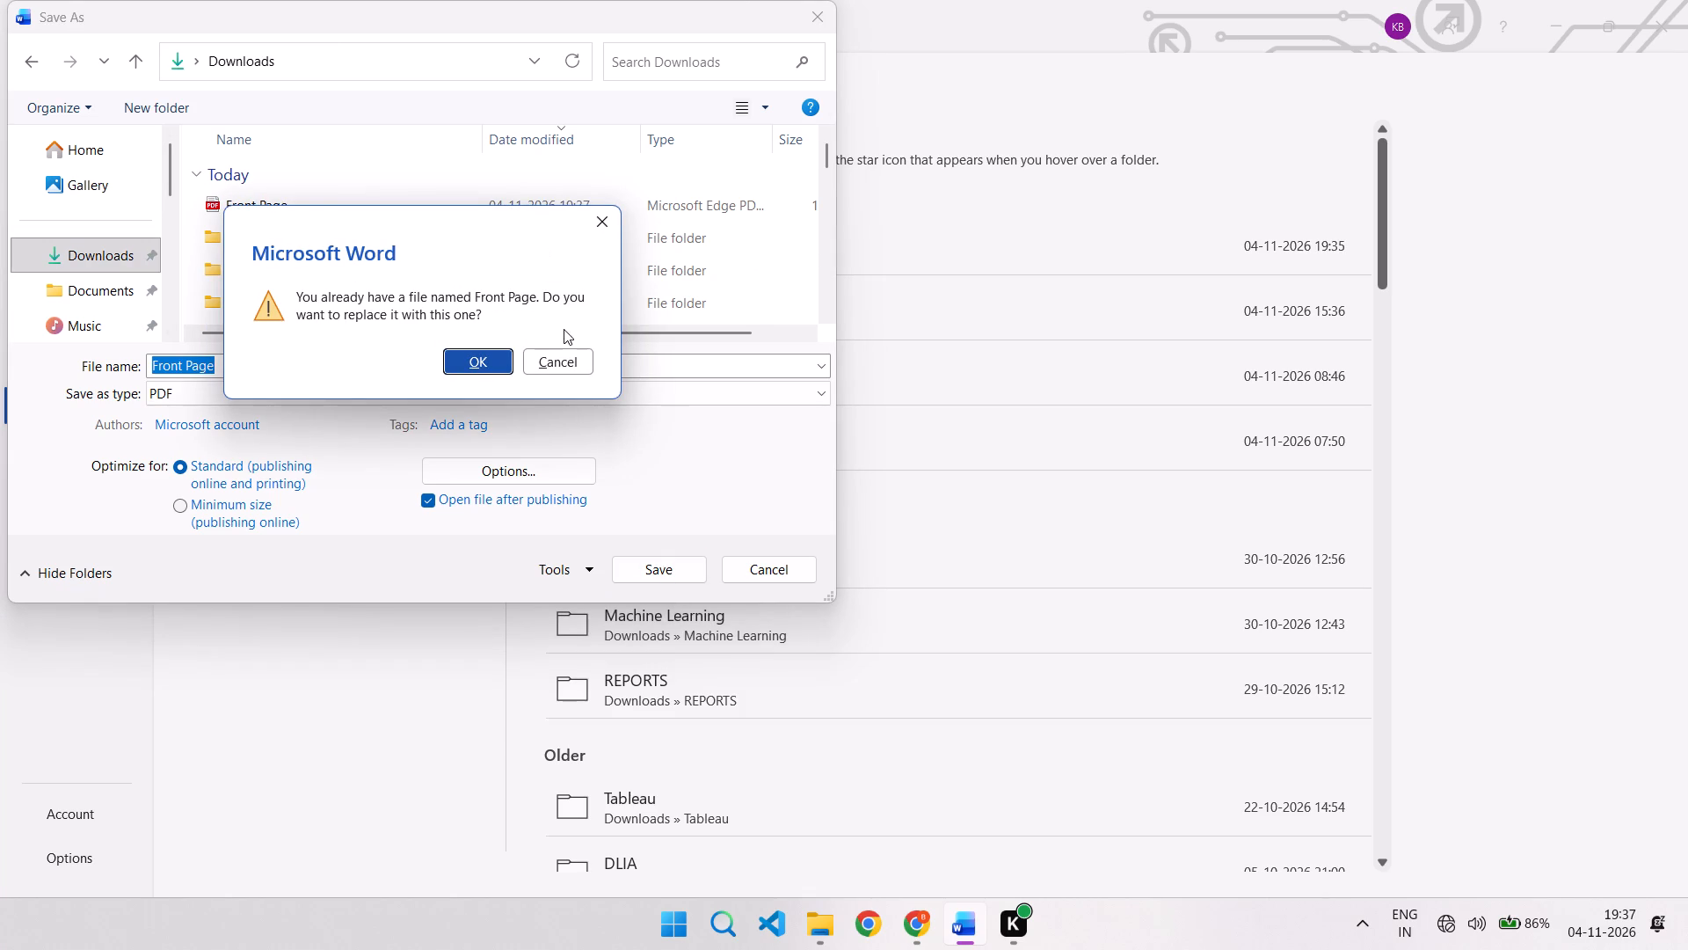
pyautogui.click(559, 347)
pyautogui.click(562, 368)
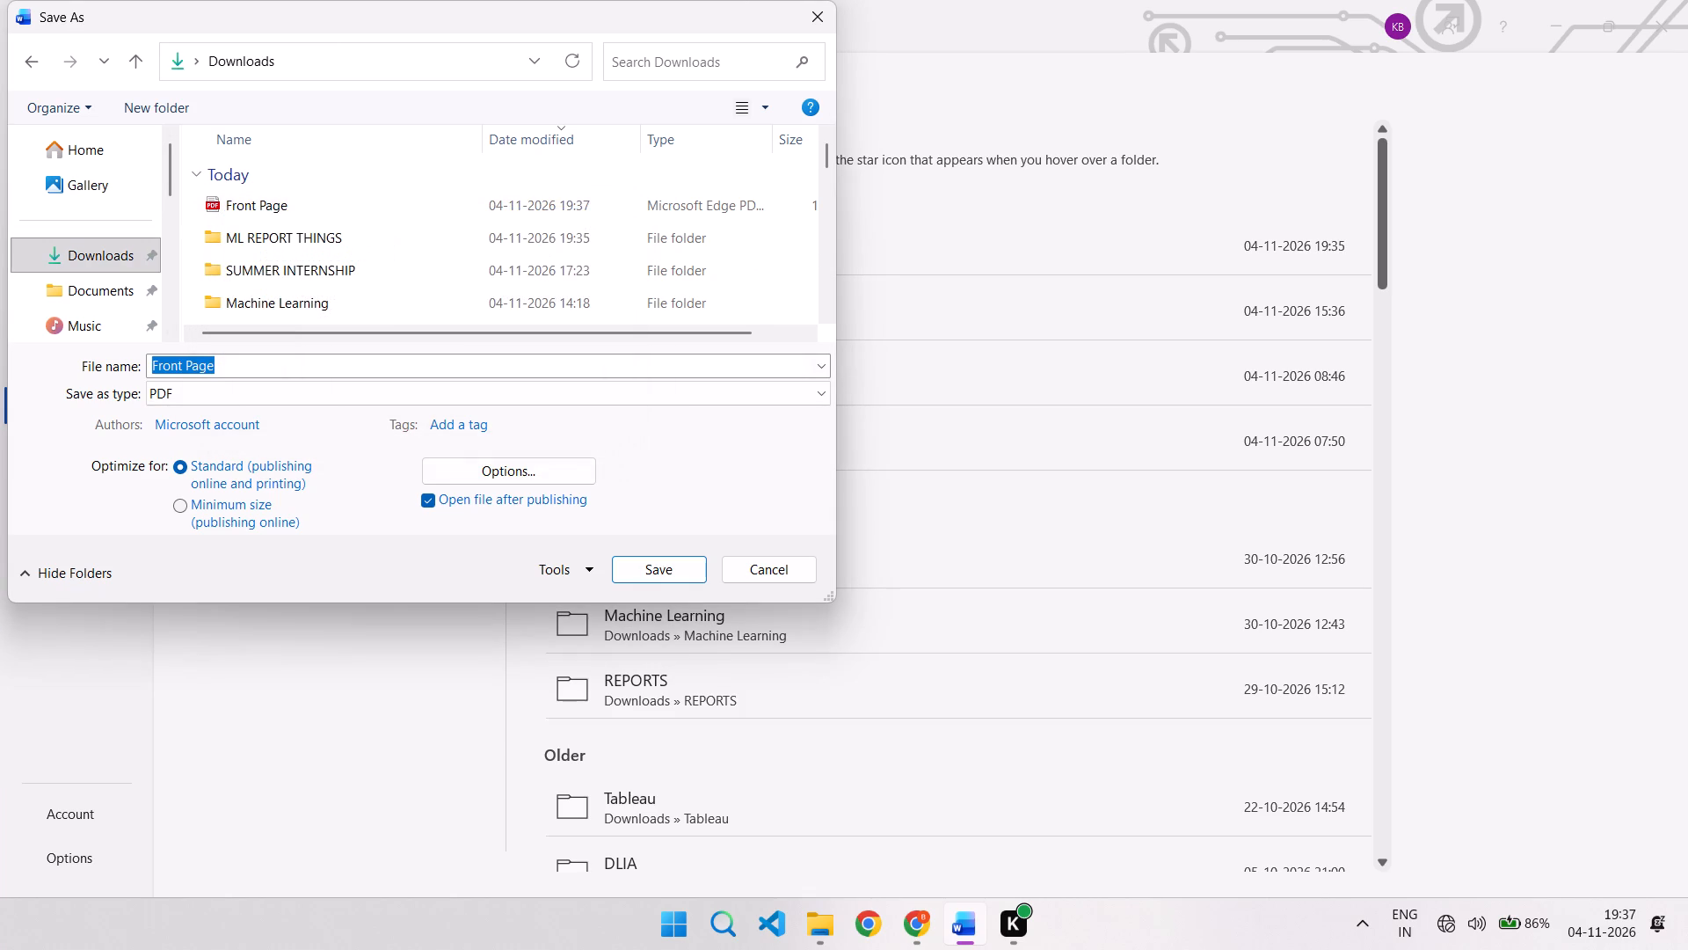
pyautogui.click(549, 365)
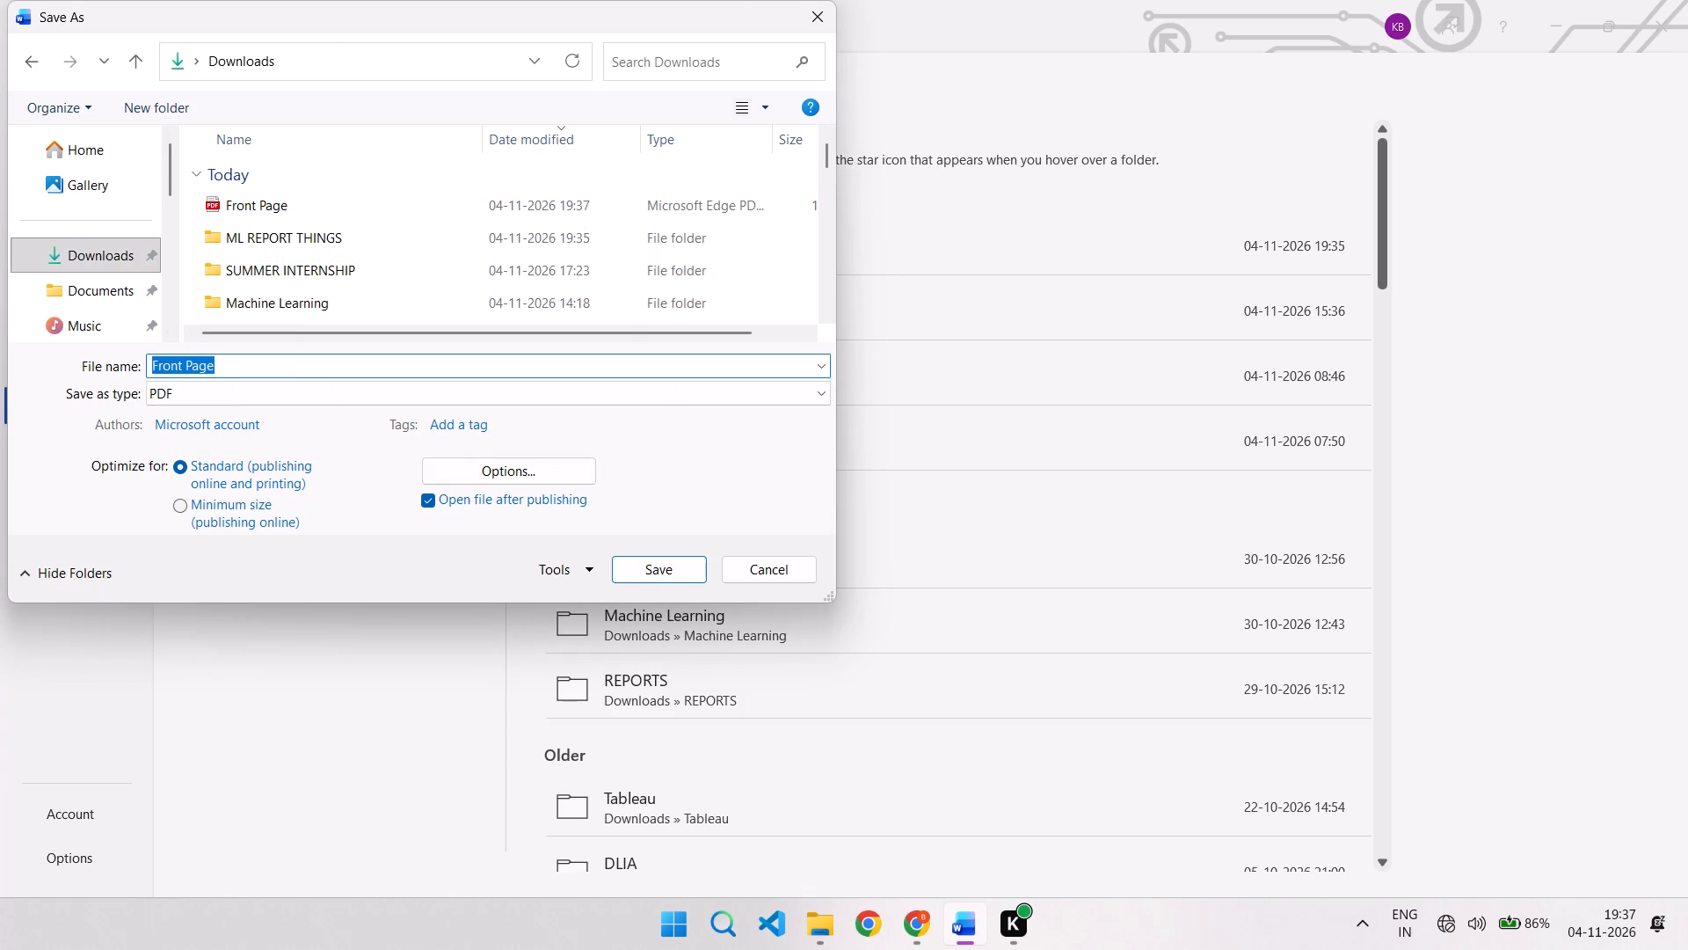
pyautogui.click(251, 369)
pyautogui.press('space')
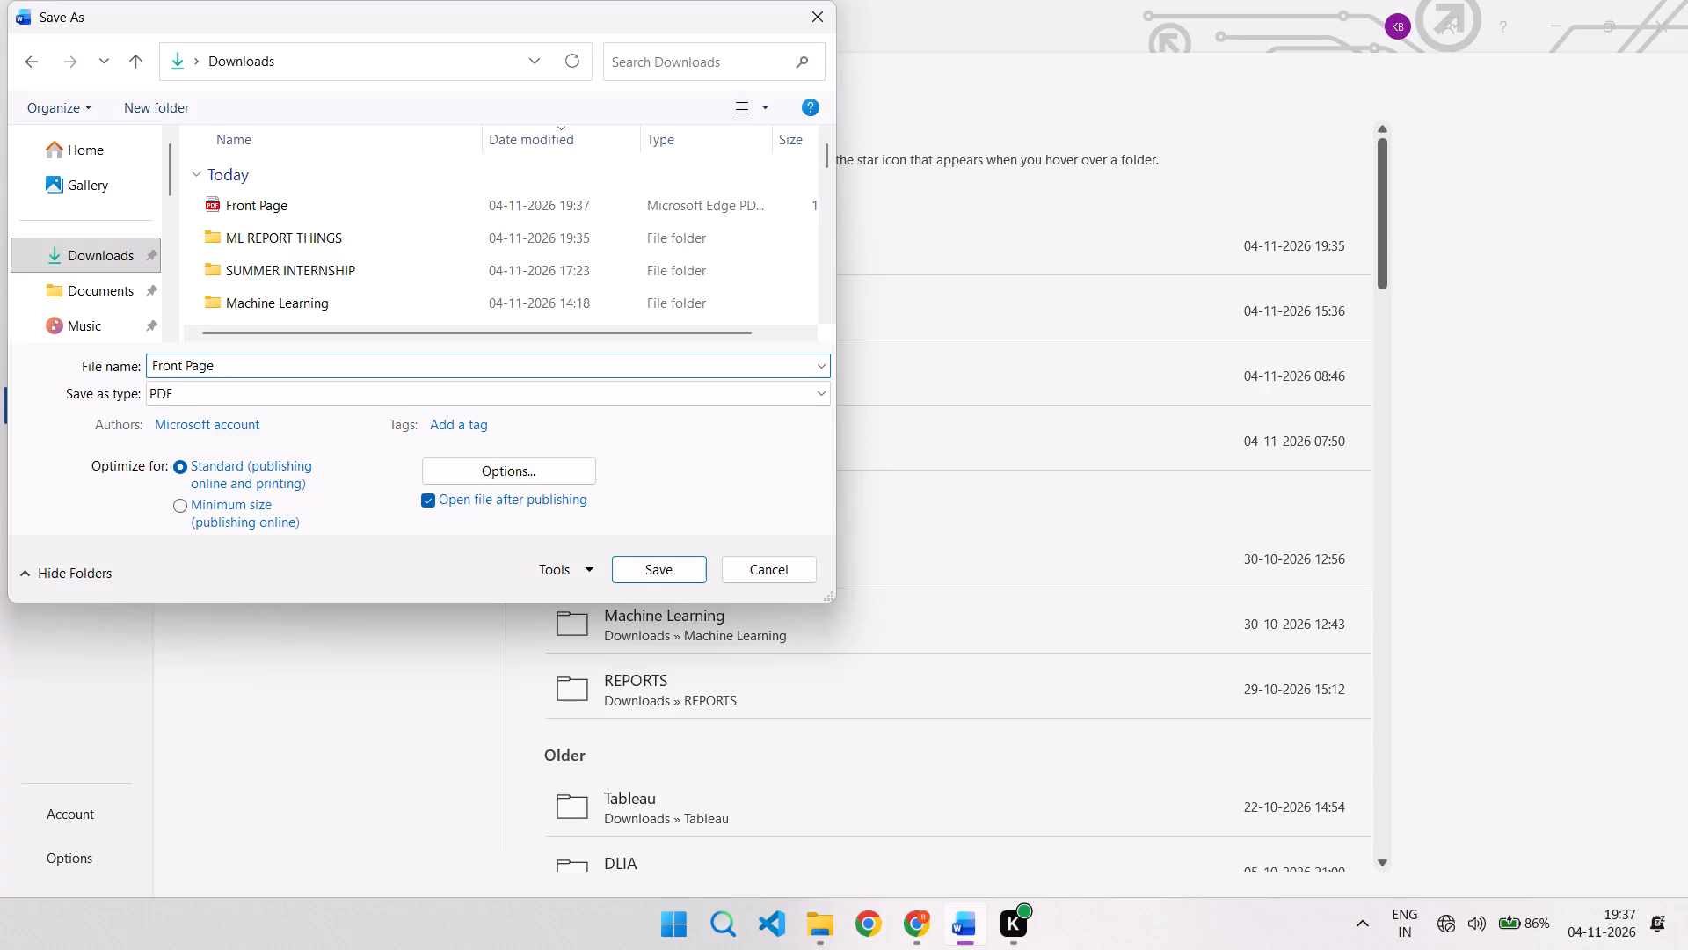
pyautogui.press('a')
pyautogui.press('Return')
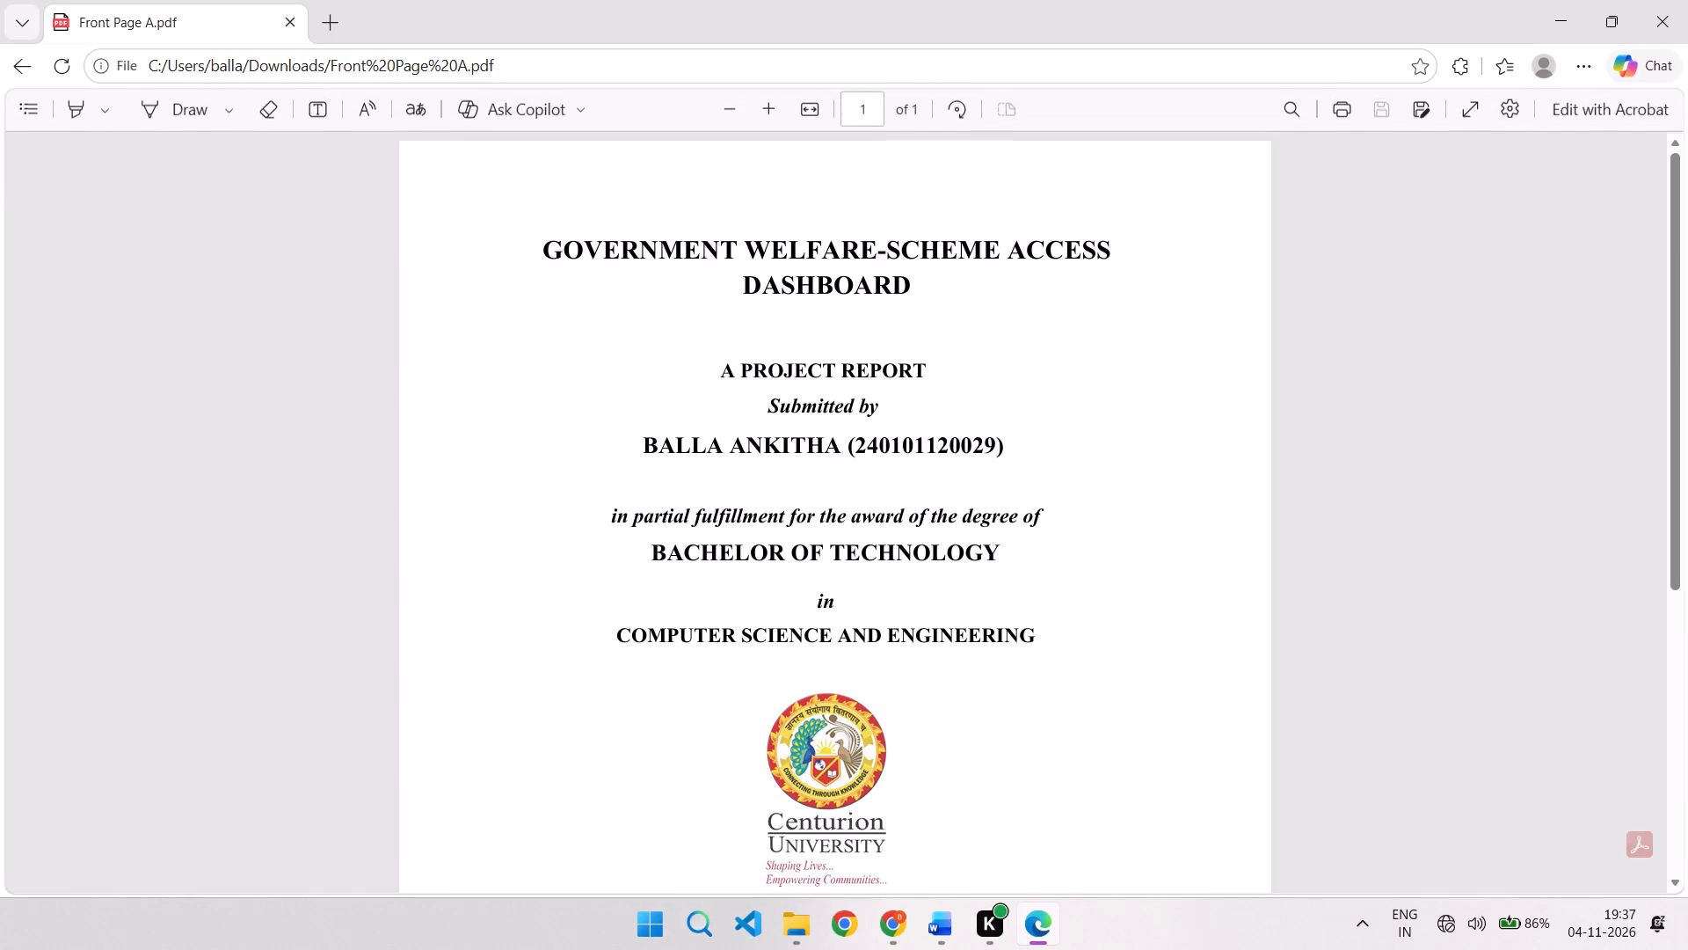
pyautogui.scroll(-3, 998, 633)
pyautogui.scroll(5, 998, 633)
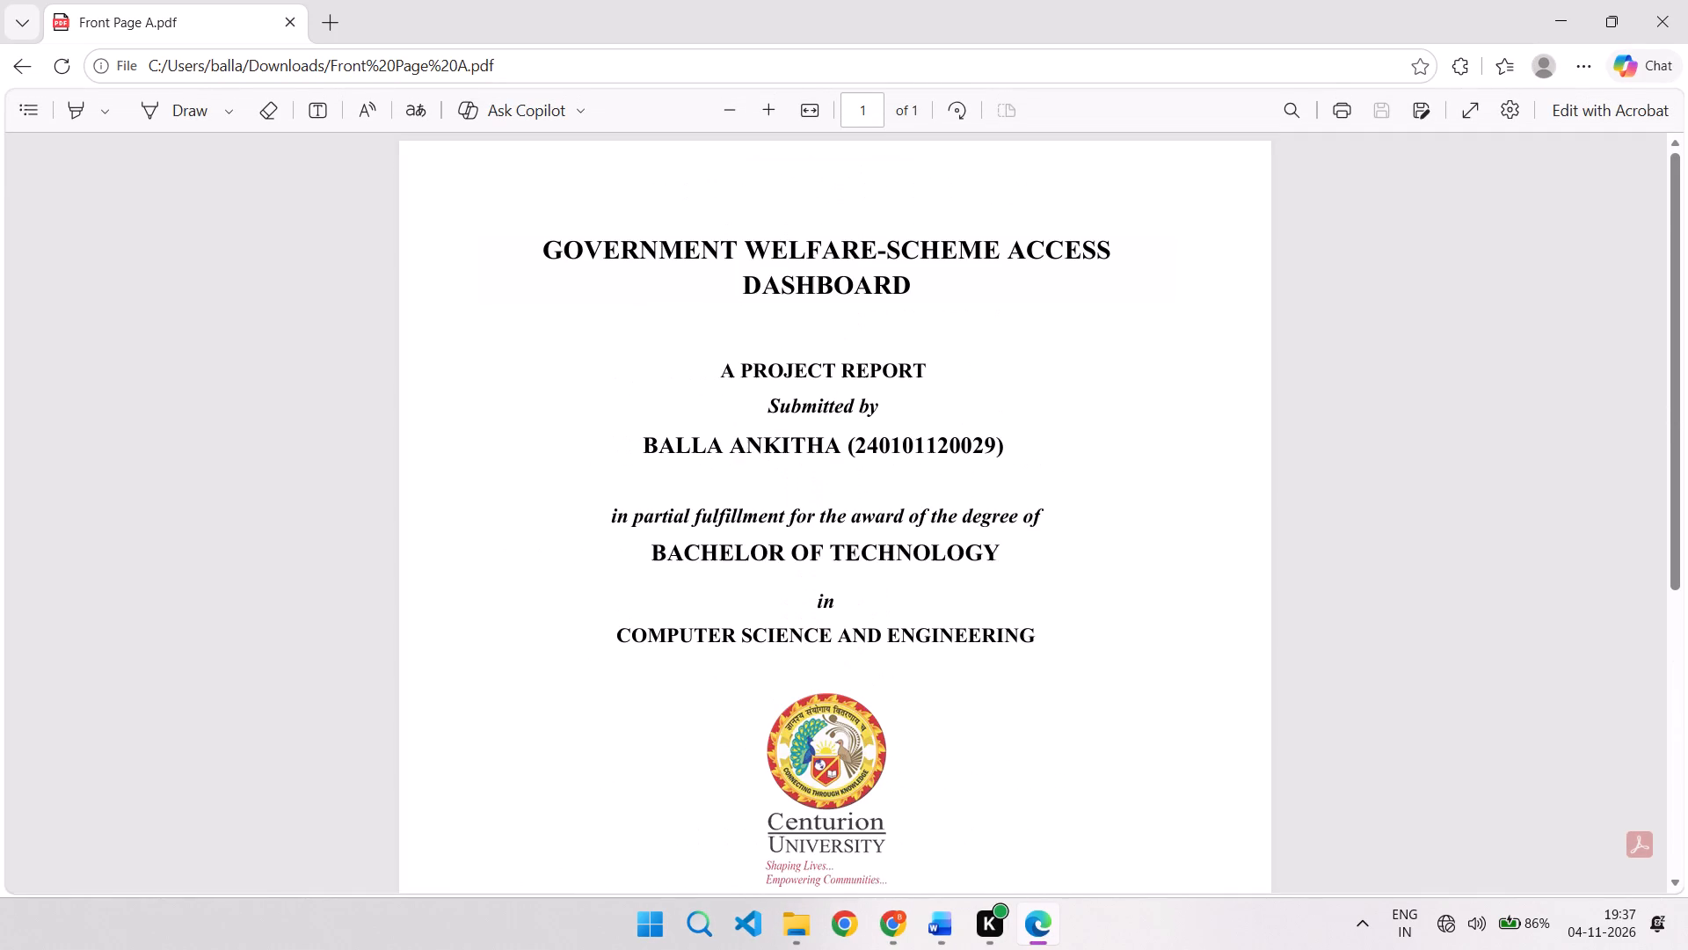
pyautogui.click(1687, 0)
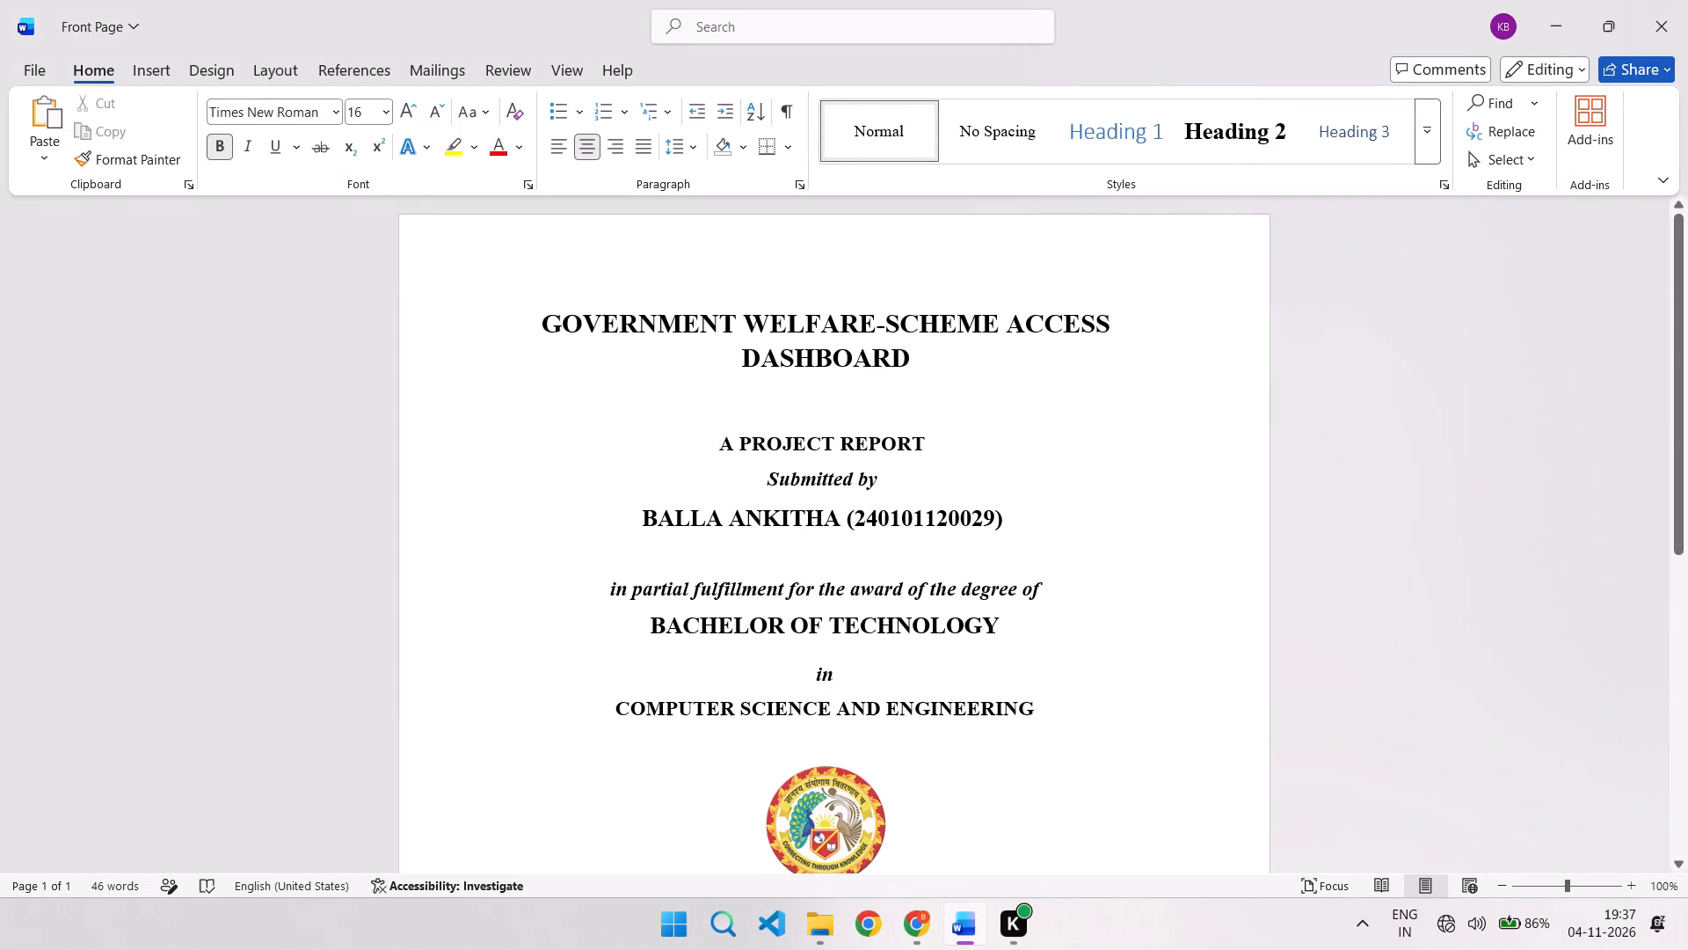
# Replace the registration number and student name under "Submitted by" with the third student's details.
pyautogui.press('BackSpace')
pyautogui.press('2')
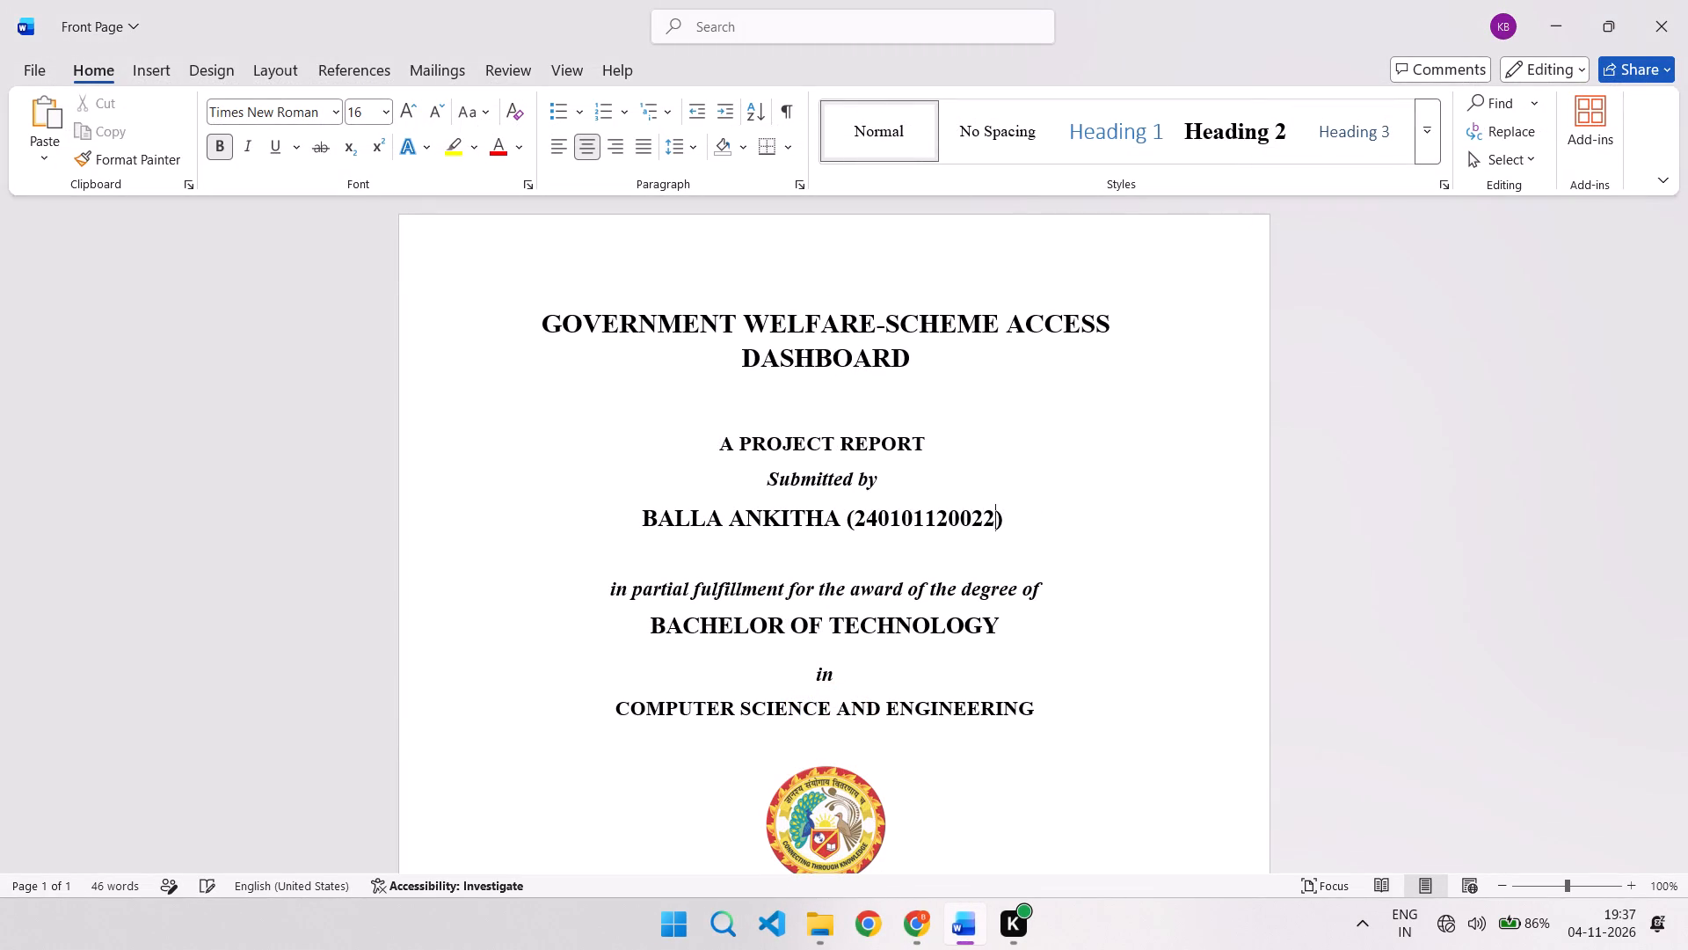
pyautogui.moveTo(839, 521); pyautogui.dragTo(686, 526)
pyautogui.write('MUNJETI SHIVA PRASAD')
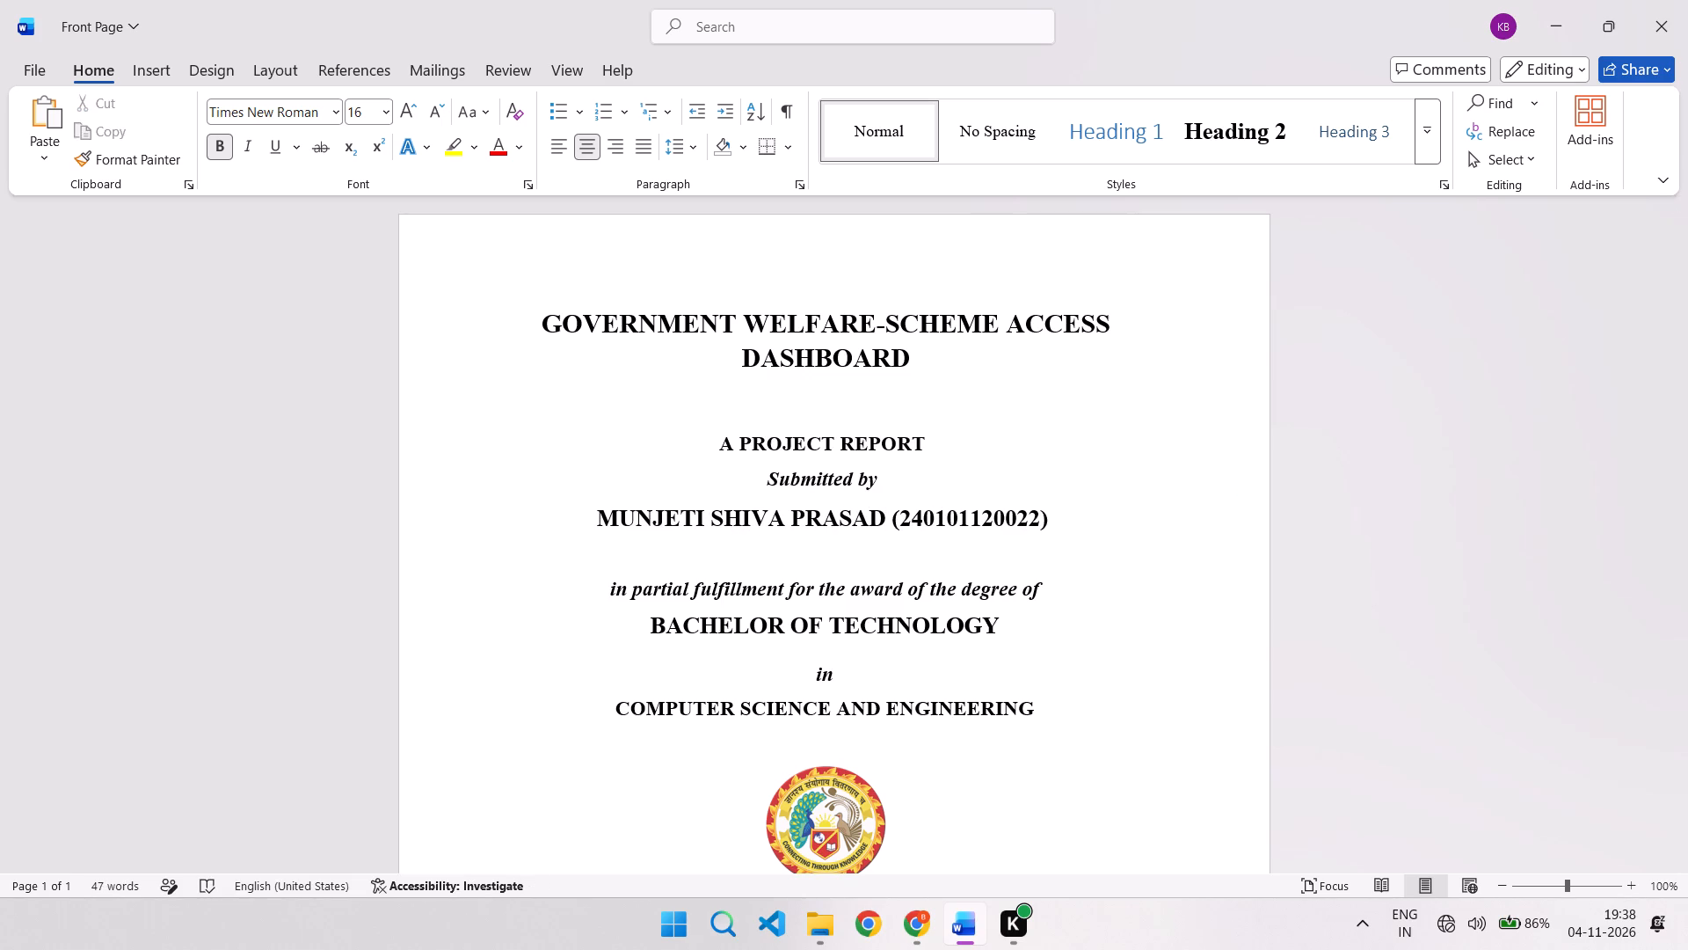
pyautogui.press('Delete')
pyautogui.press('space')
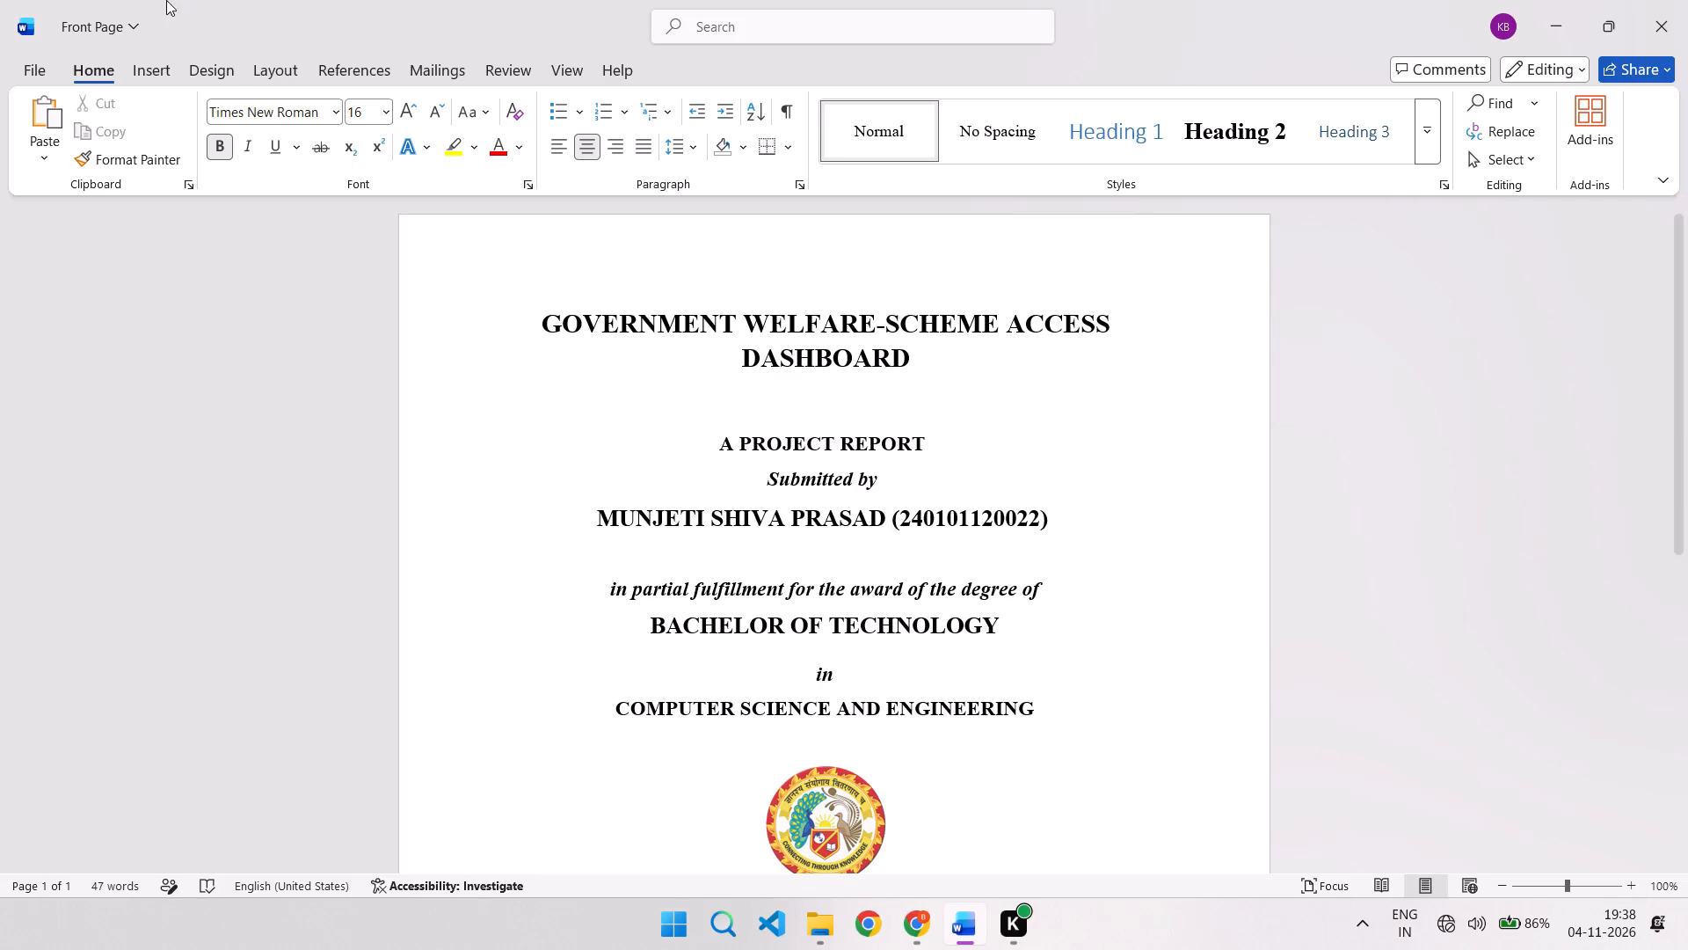
# Save the third student's front page as a PDF named Front Page S in the Downloads folder, check the exported page and close it.
pyautogui.click(43, 72)
pyautogui.click(80, 417)
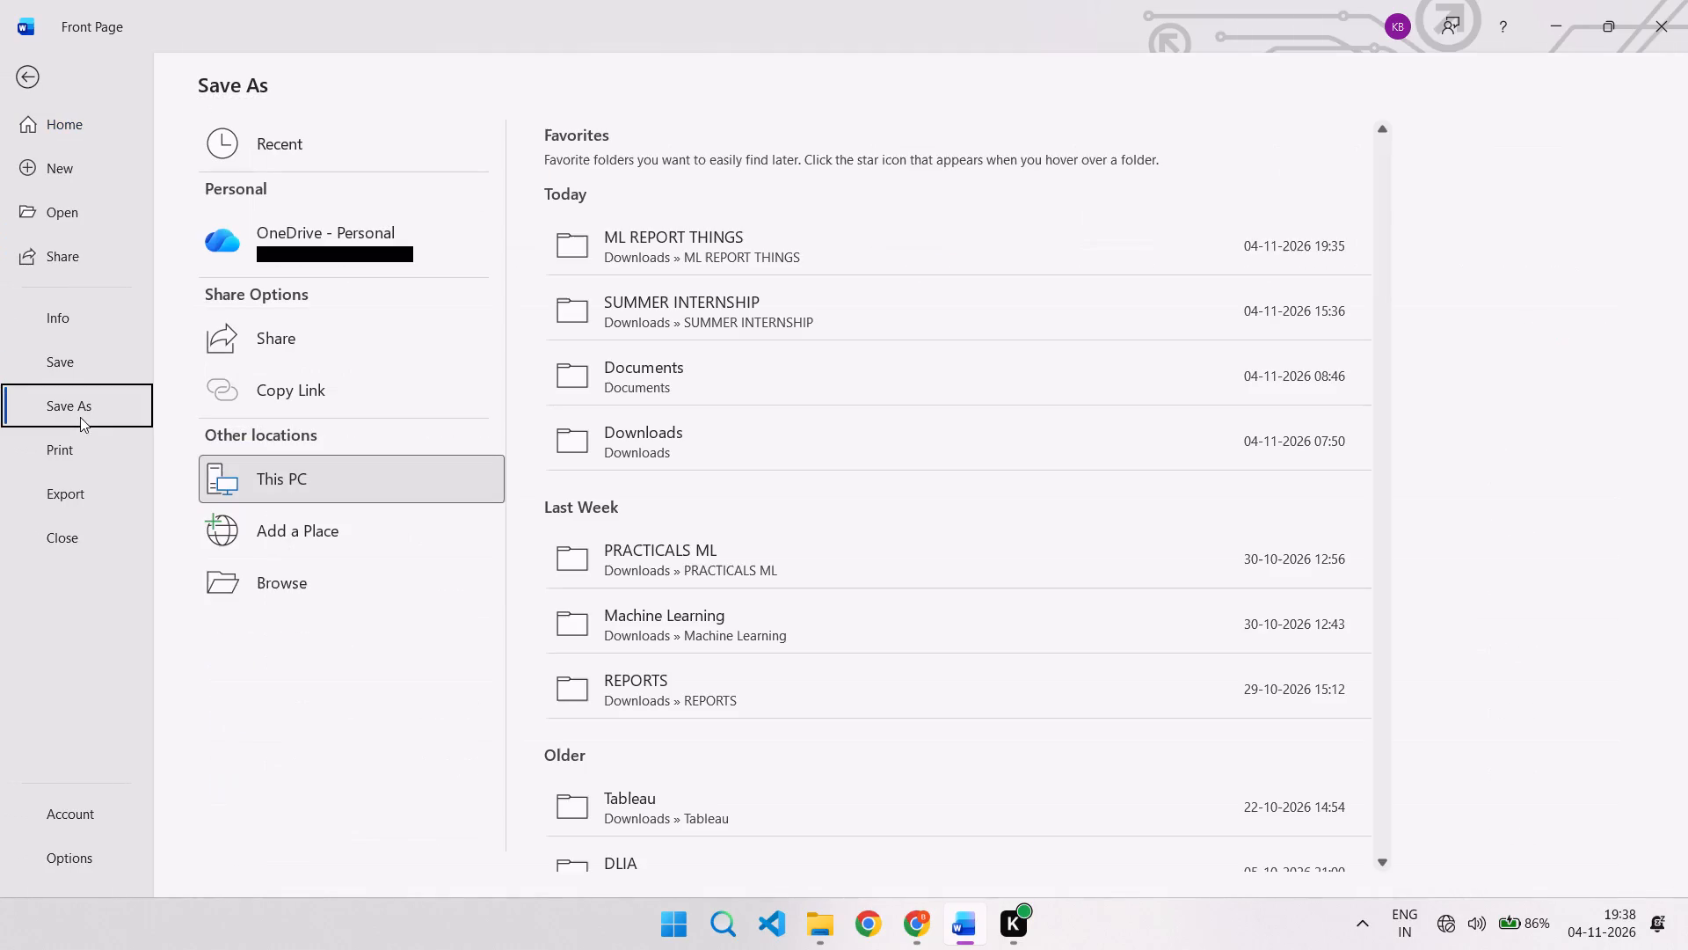
pyautogui.doubleClick(259, 603)
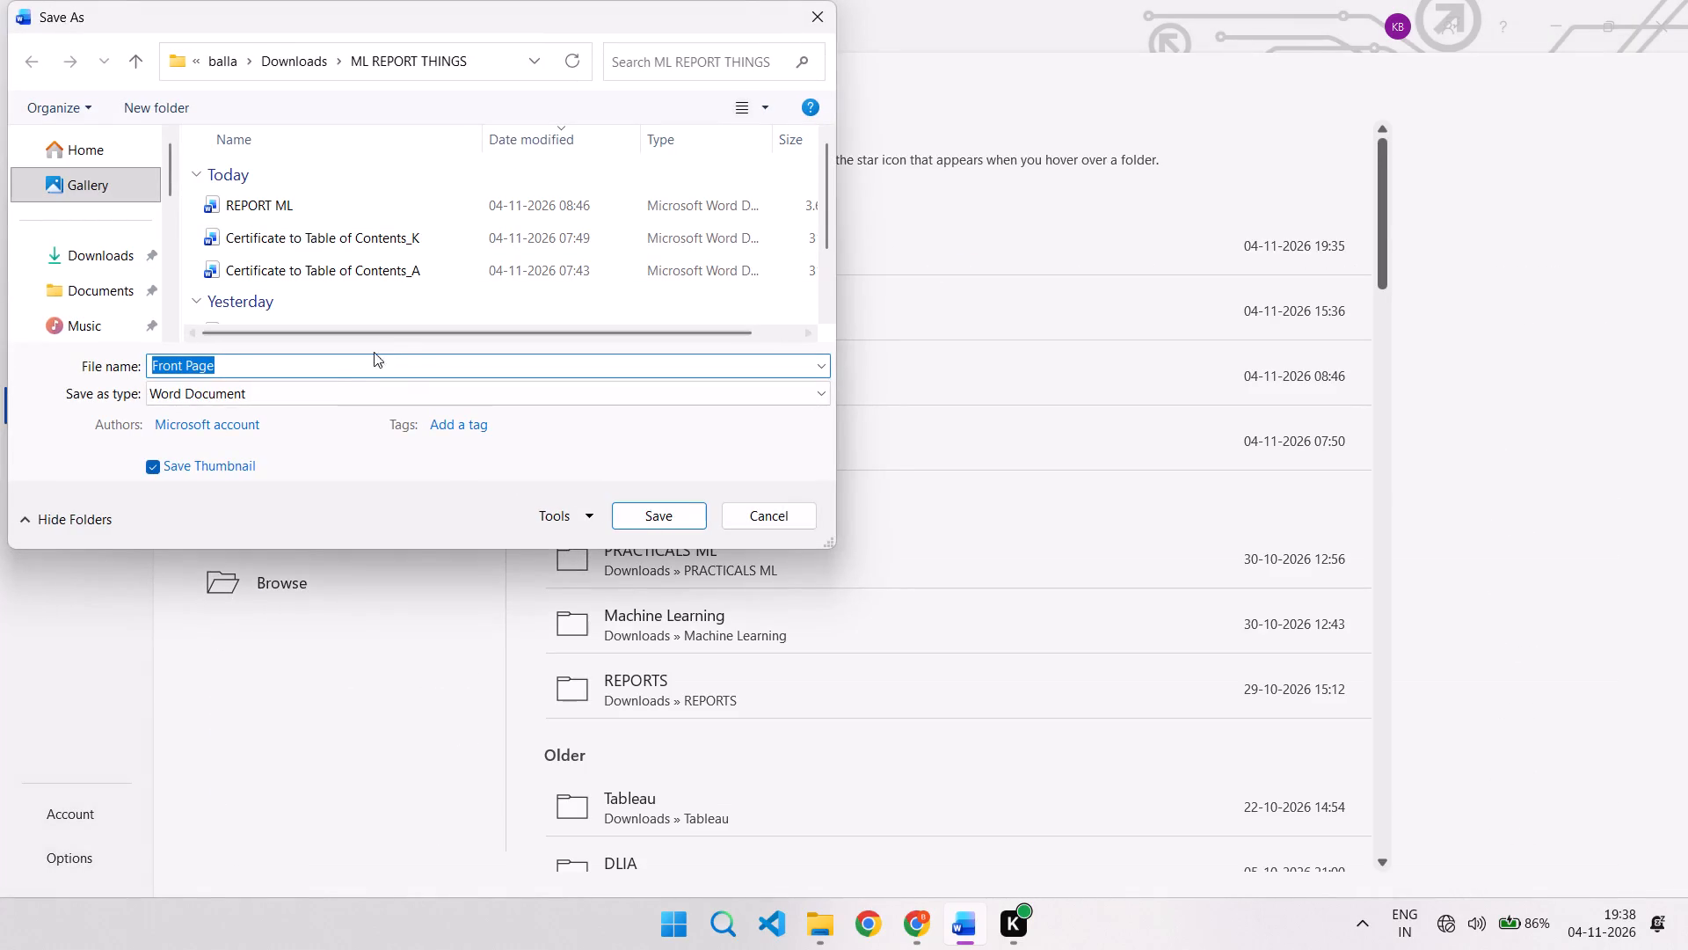
pyautogui.click(350, 384)
pyautogui.click(294, 522)
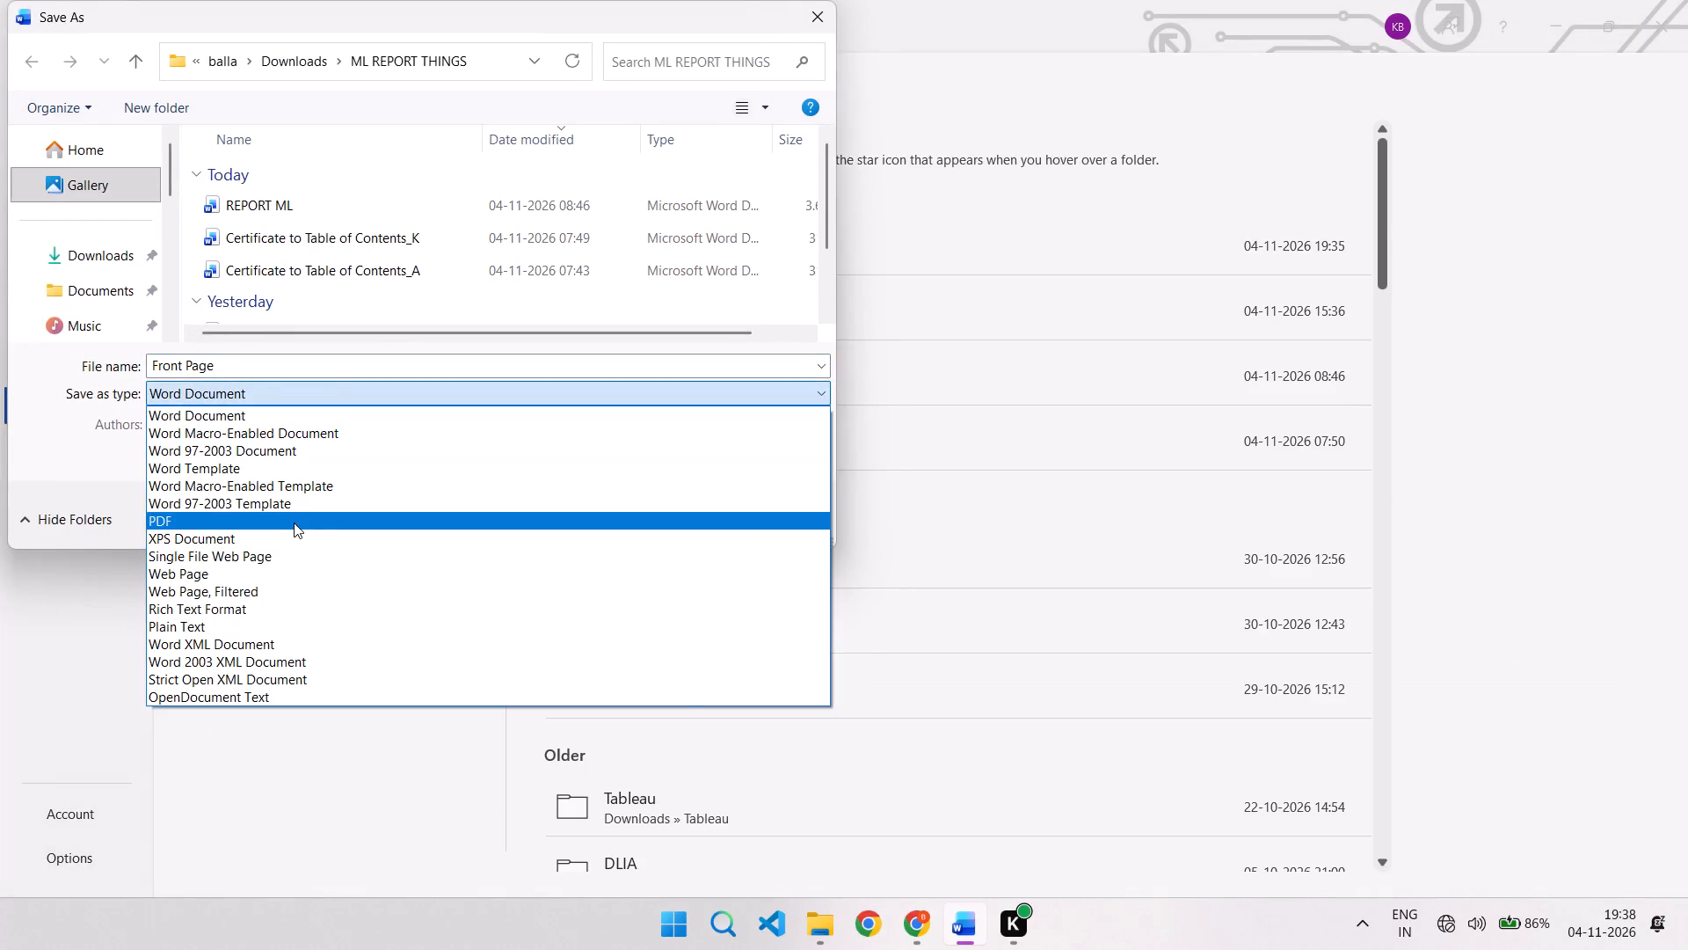
pyautogui.doubleClick(76, 244)
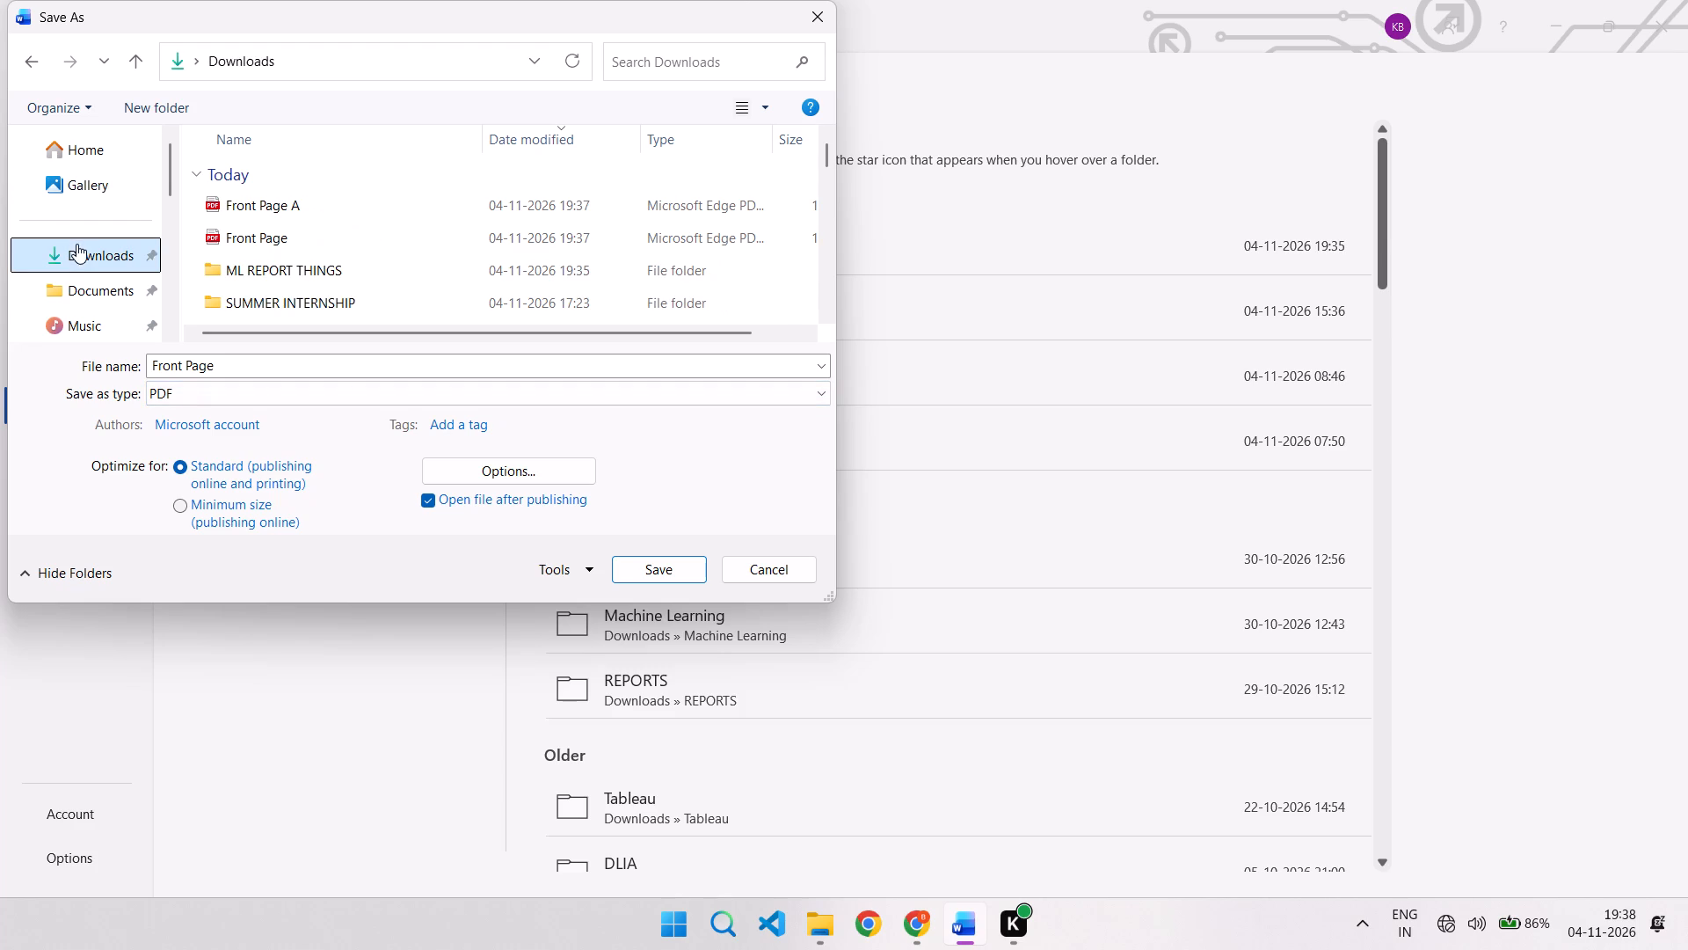
pyautogui.click(408, 369)
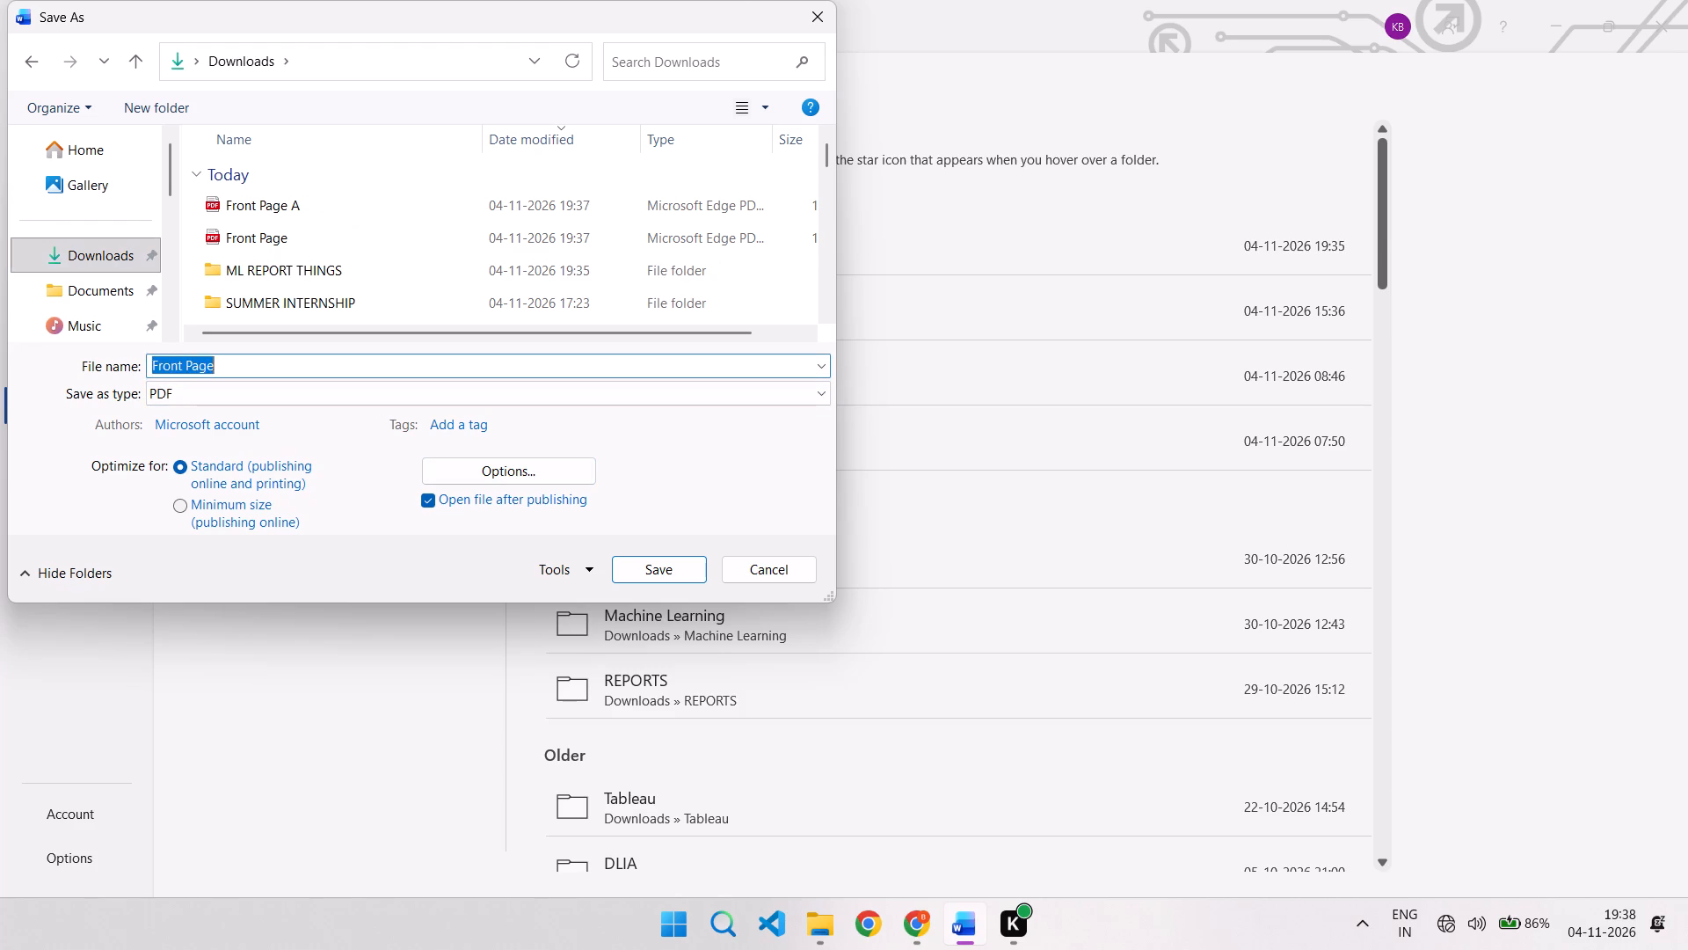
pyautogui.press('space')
pyautogui.hotkey('ctrl', 'z')
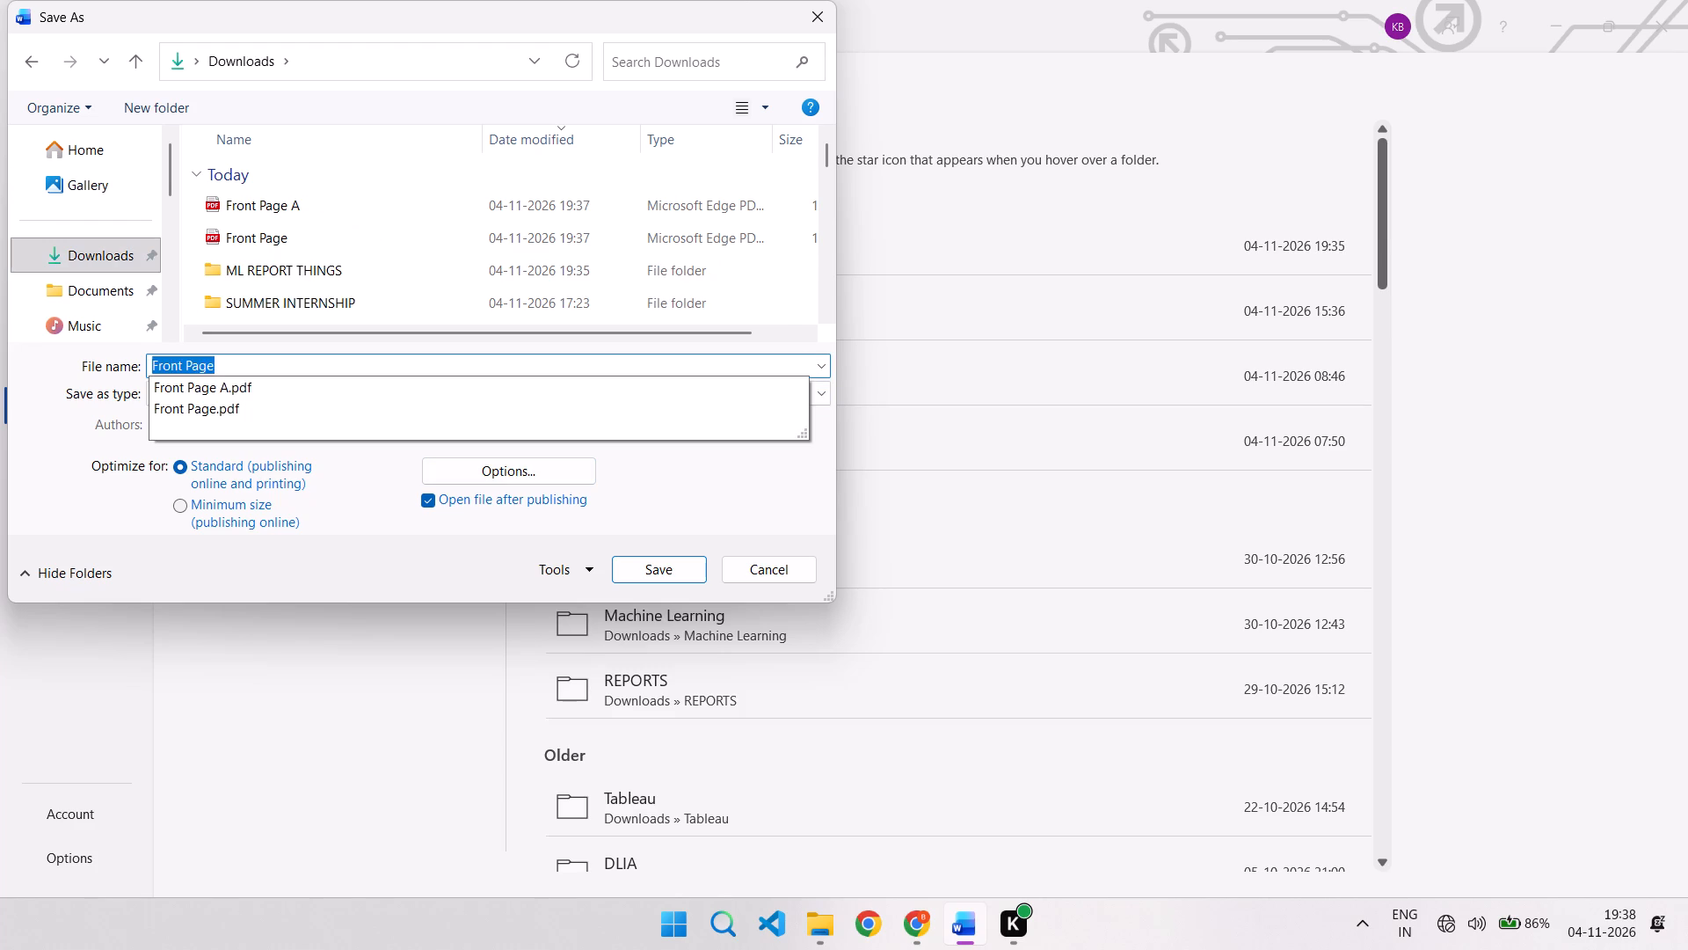
pyautogui.click(408, 369)
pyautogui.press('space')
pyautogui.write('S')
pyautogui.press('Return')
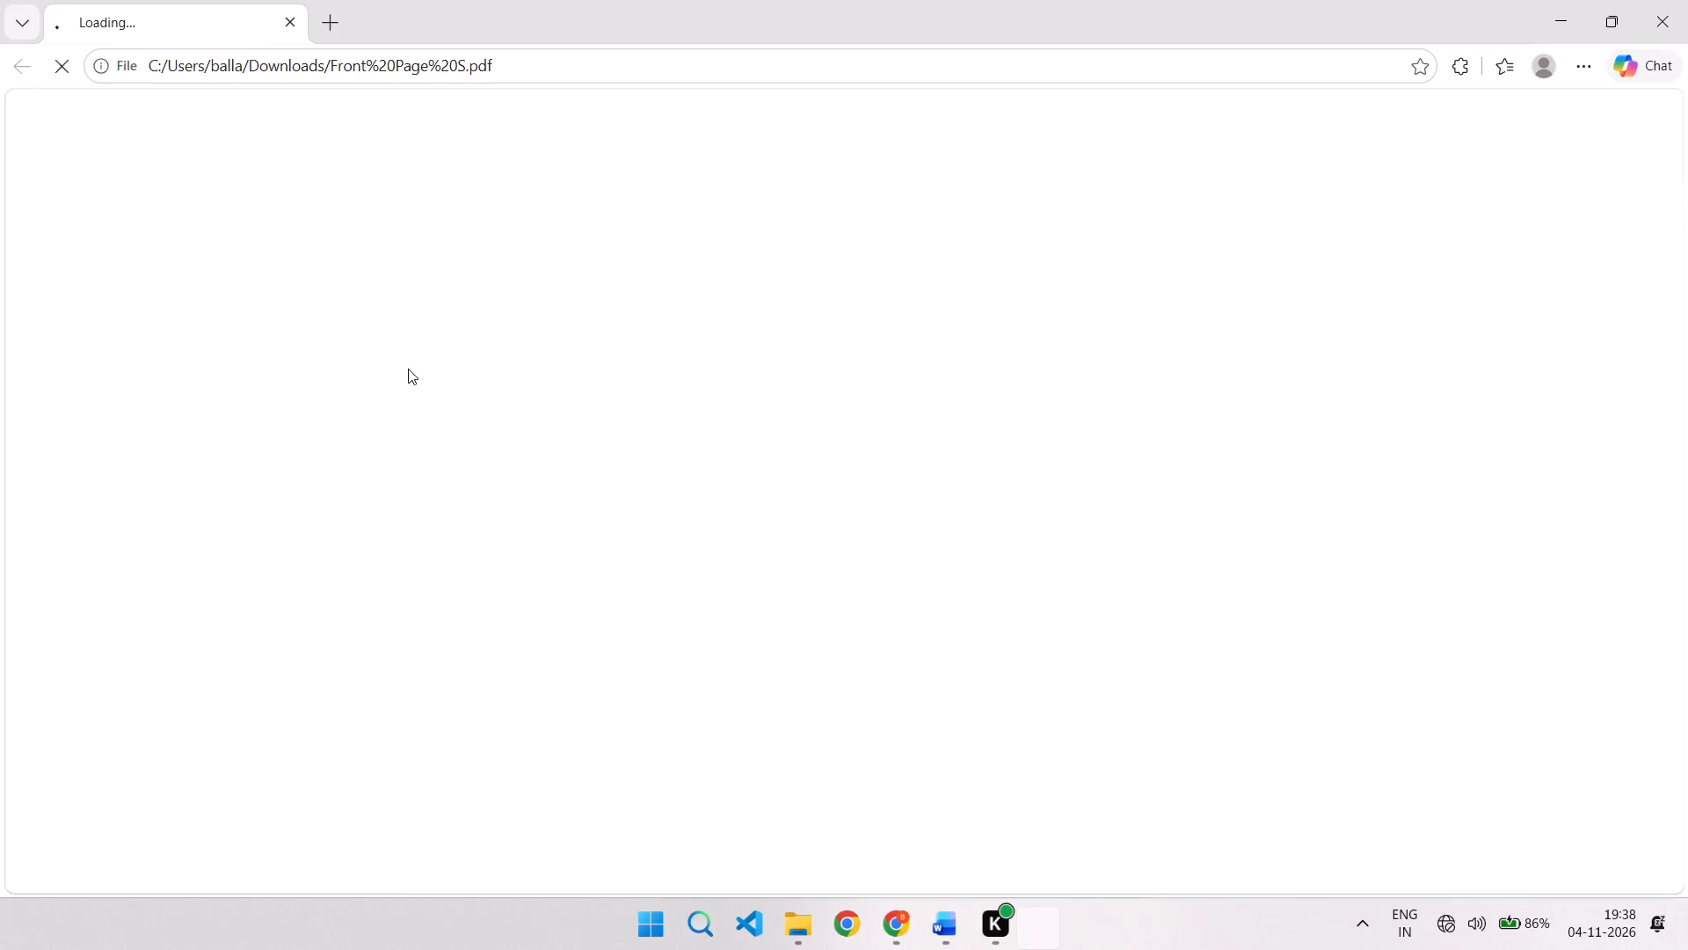
pyautogui.scroll(-6, 661, 449)
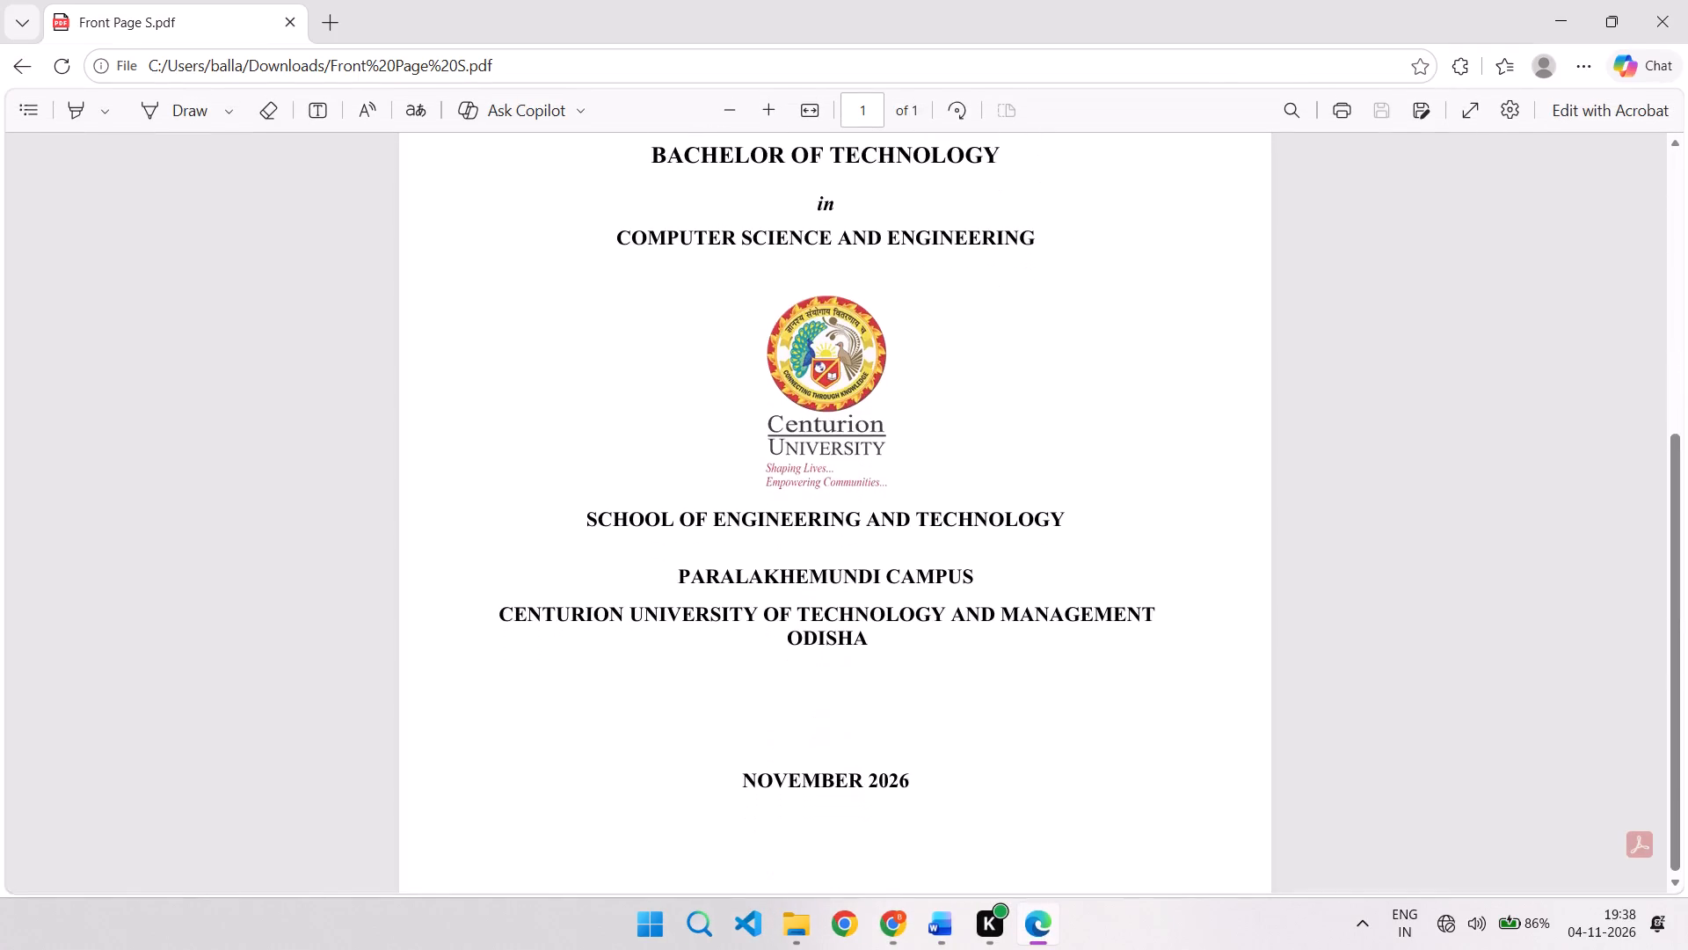
pyautogui.scroll(-2, 661, 449)
pyautogui.click(1687, 0)
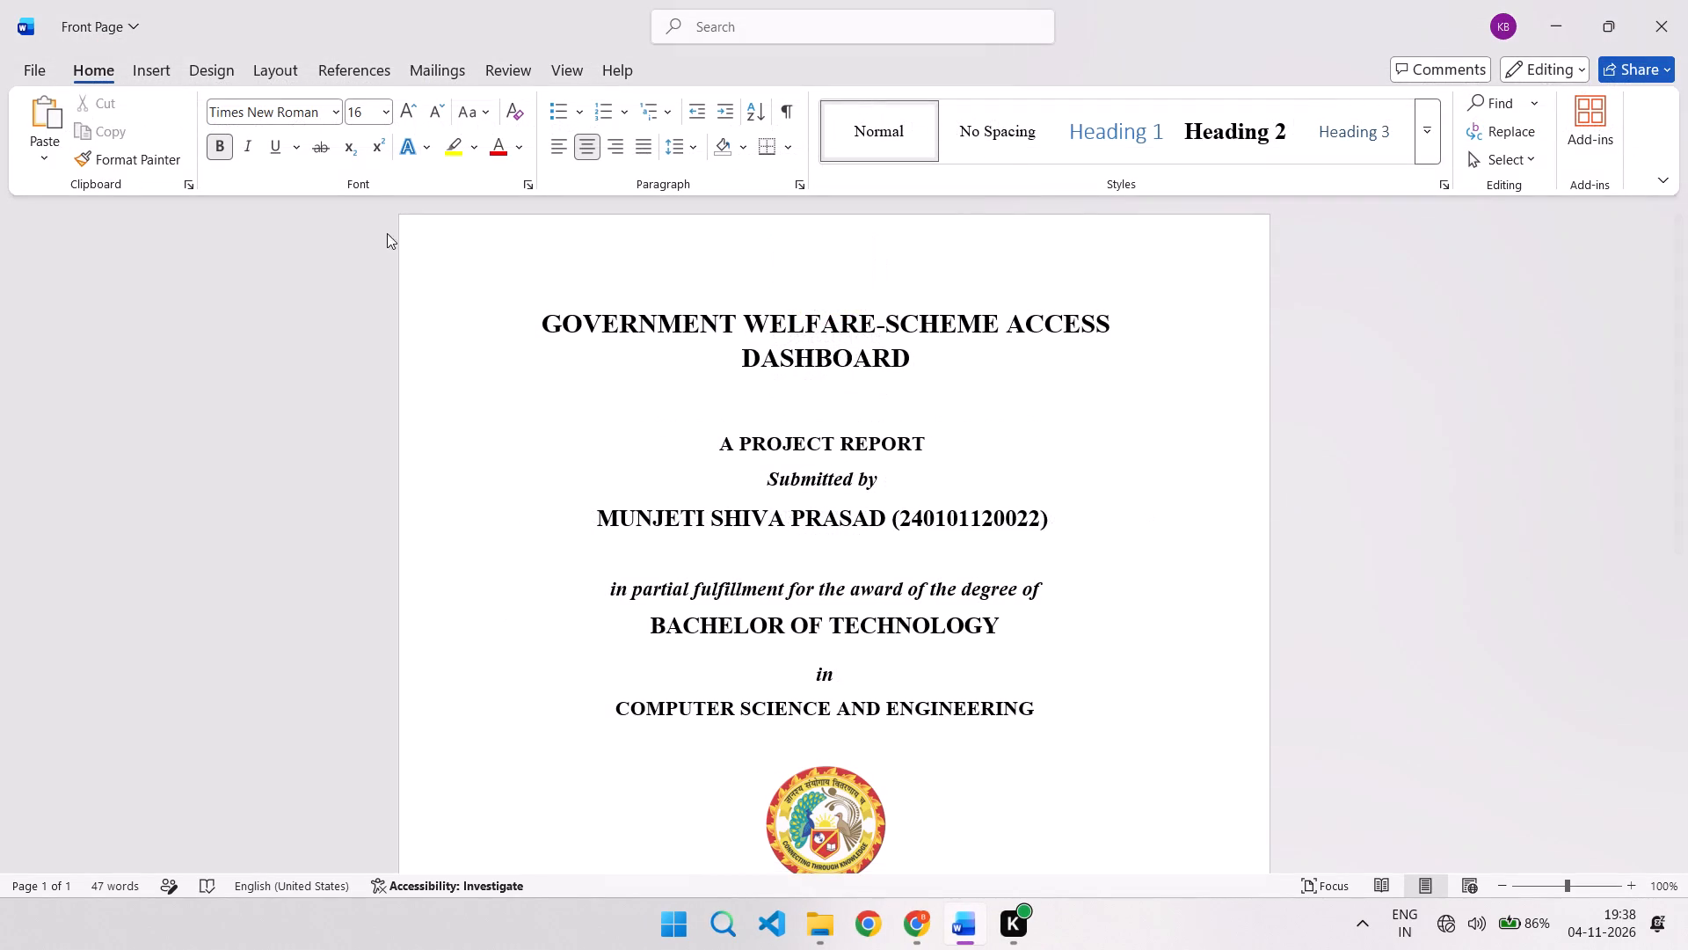
# Replace the student name and registration number under "Submitted by" with the fourth student's details.
pyautogui.moveTo(886, 519); pyautogui.dragTo(687, 525)
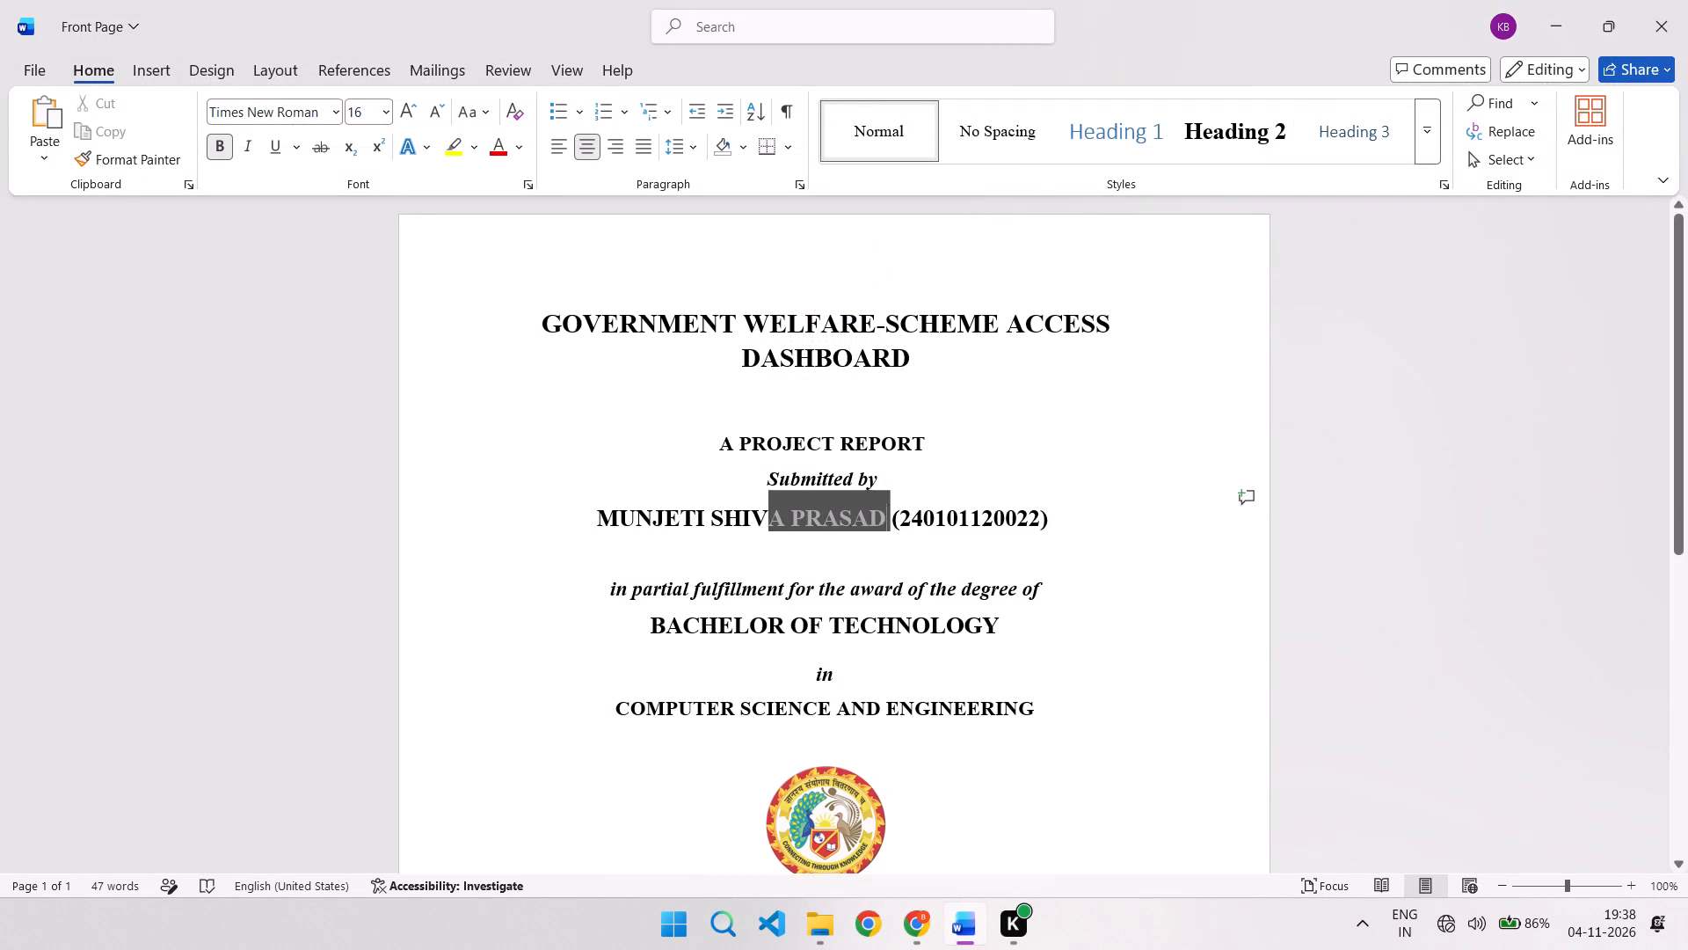
pyautogui.moveTo(687, 525); pyautogui.dragTo(629, 526)
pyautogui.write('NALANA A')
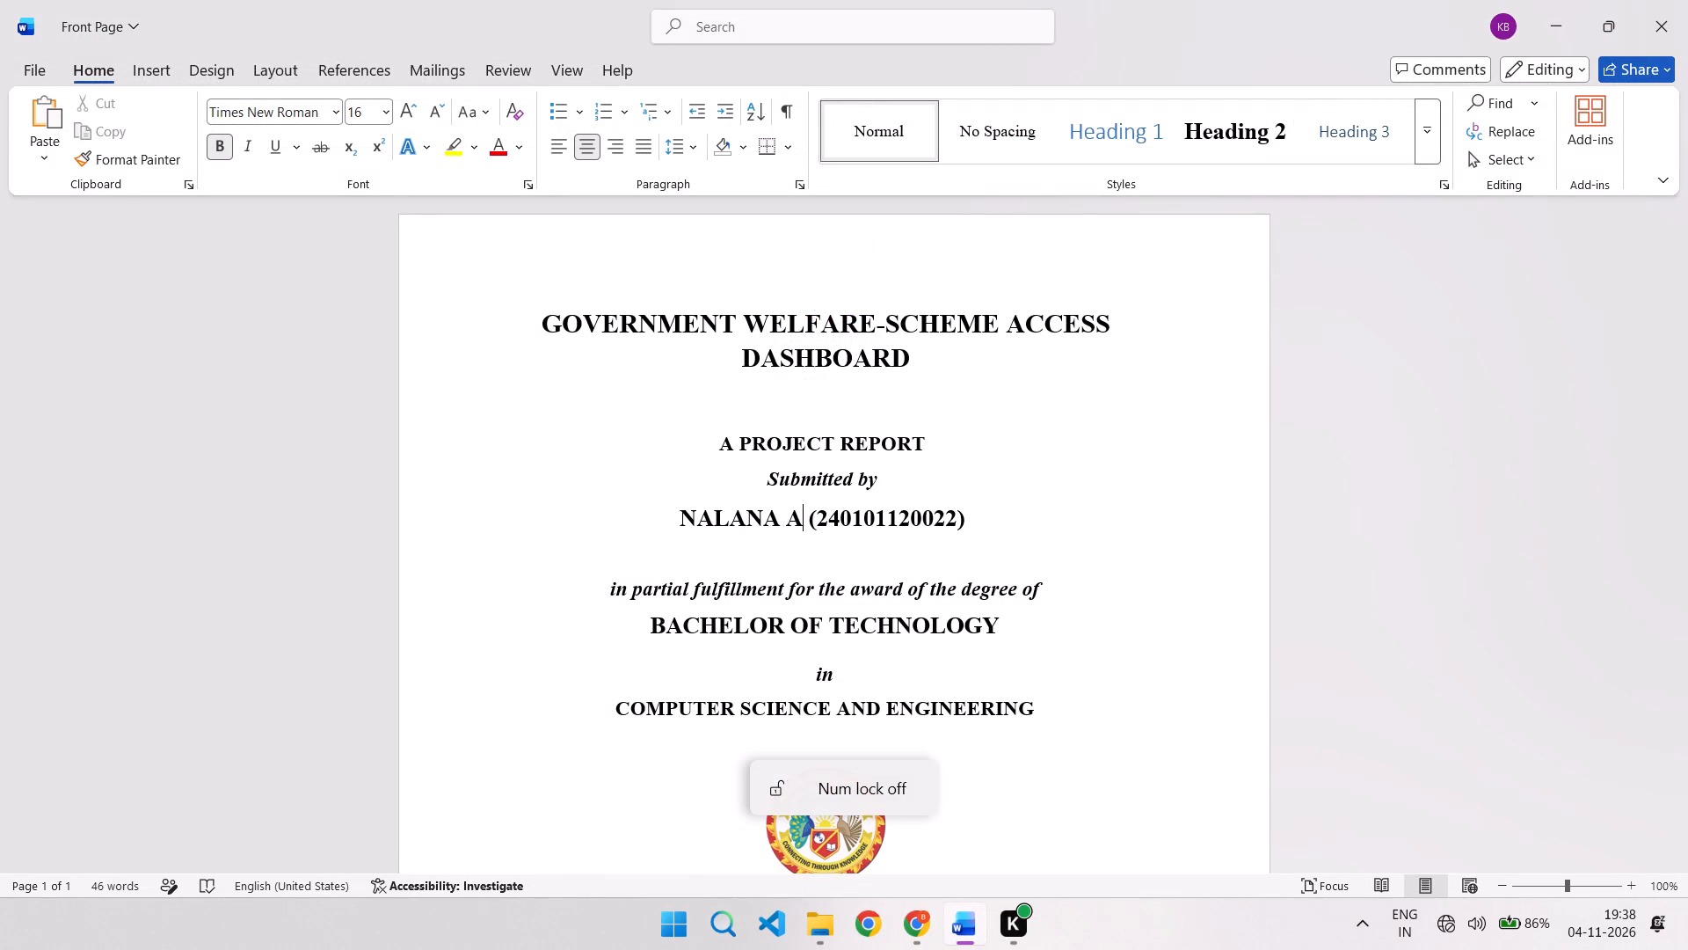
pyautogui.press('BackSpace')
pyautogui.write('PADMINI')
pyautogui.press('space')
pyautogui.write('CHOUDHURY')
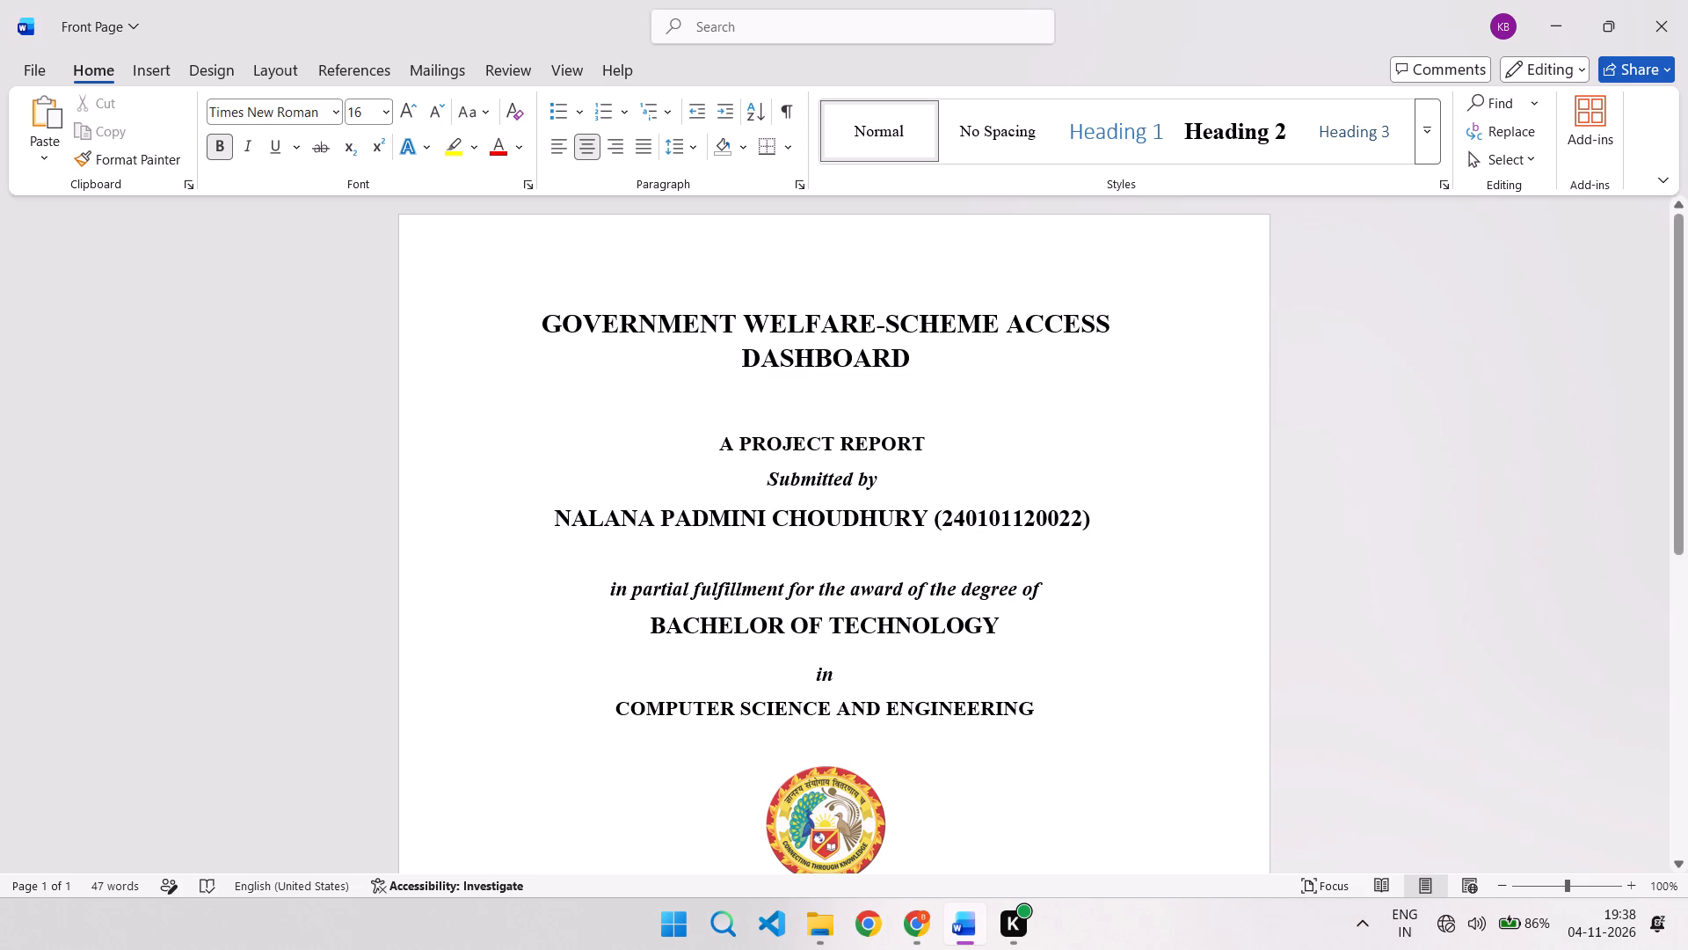
pyautogui.click(1082, 520)
pyautogui.press('BackSpace')
pyautogui.press('BackSpace')
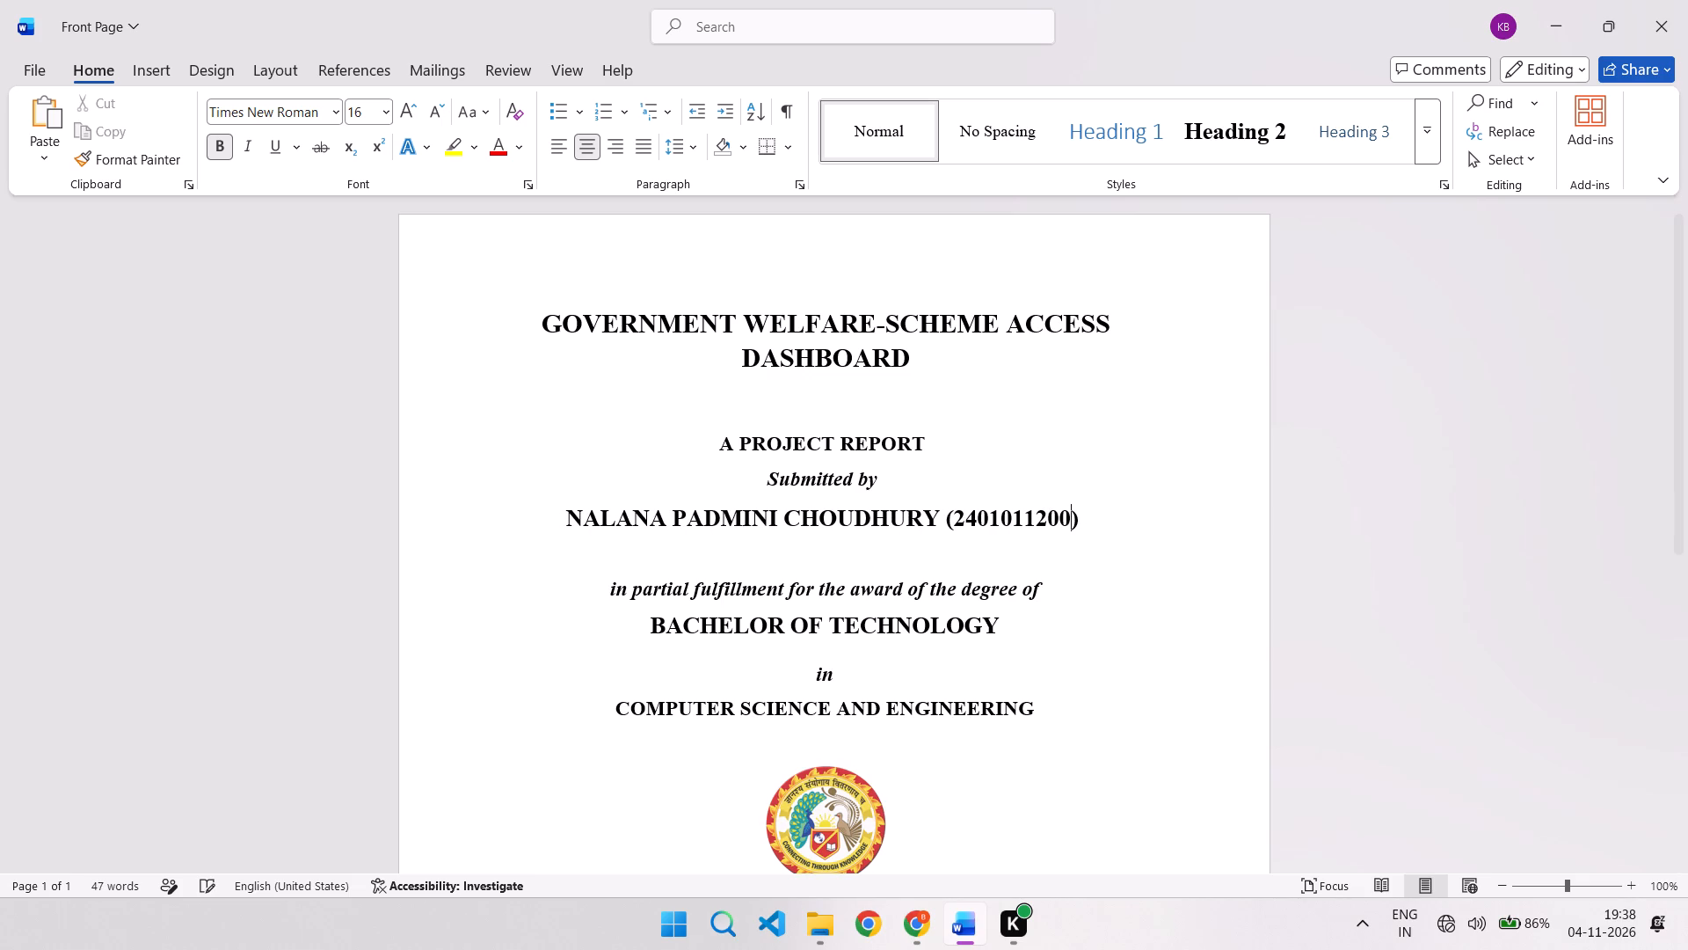
pyautogui.press('Clear')
pyautogui.press('End')
pyautogui.press('Left')
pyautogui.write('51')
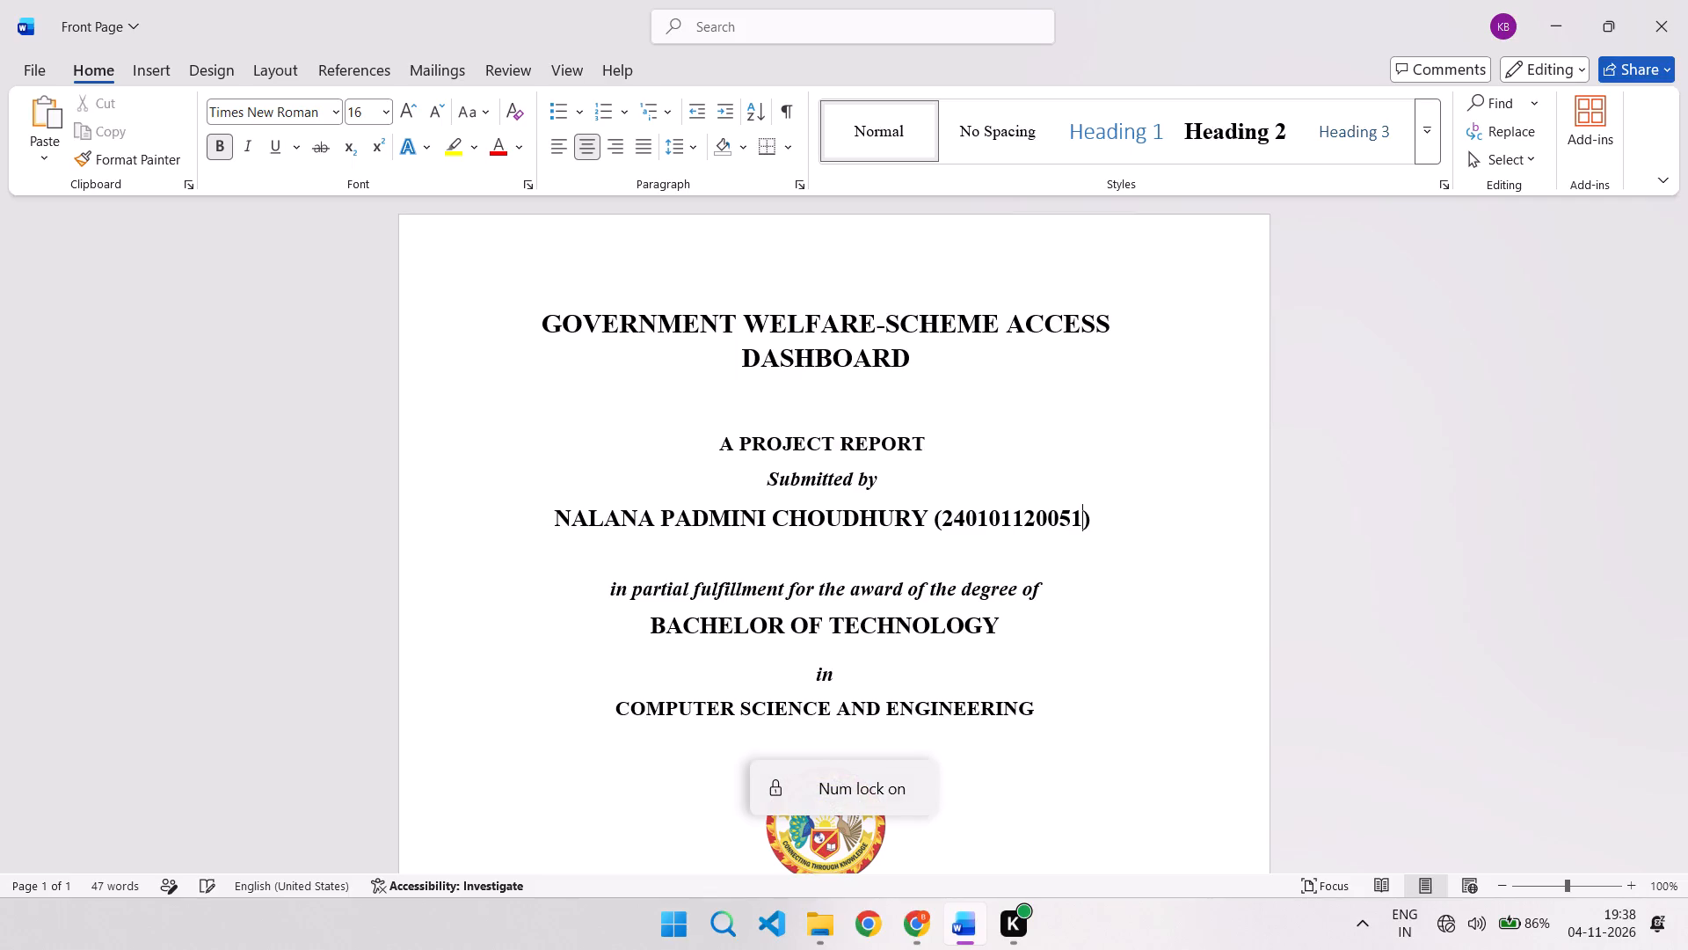
# Save the fourth student's front page as a PDF named Front Page P in the Downloads folder, check the exported page and close it.
pyautogui.click(36, 72)
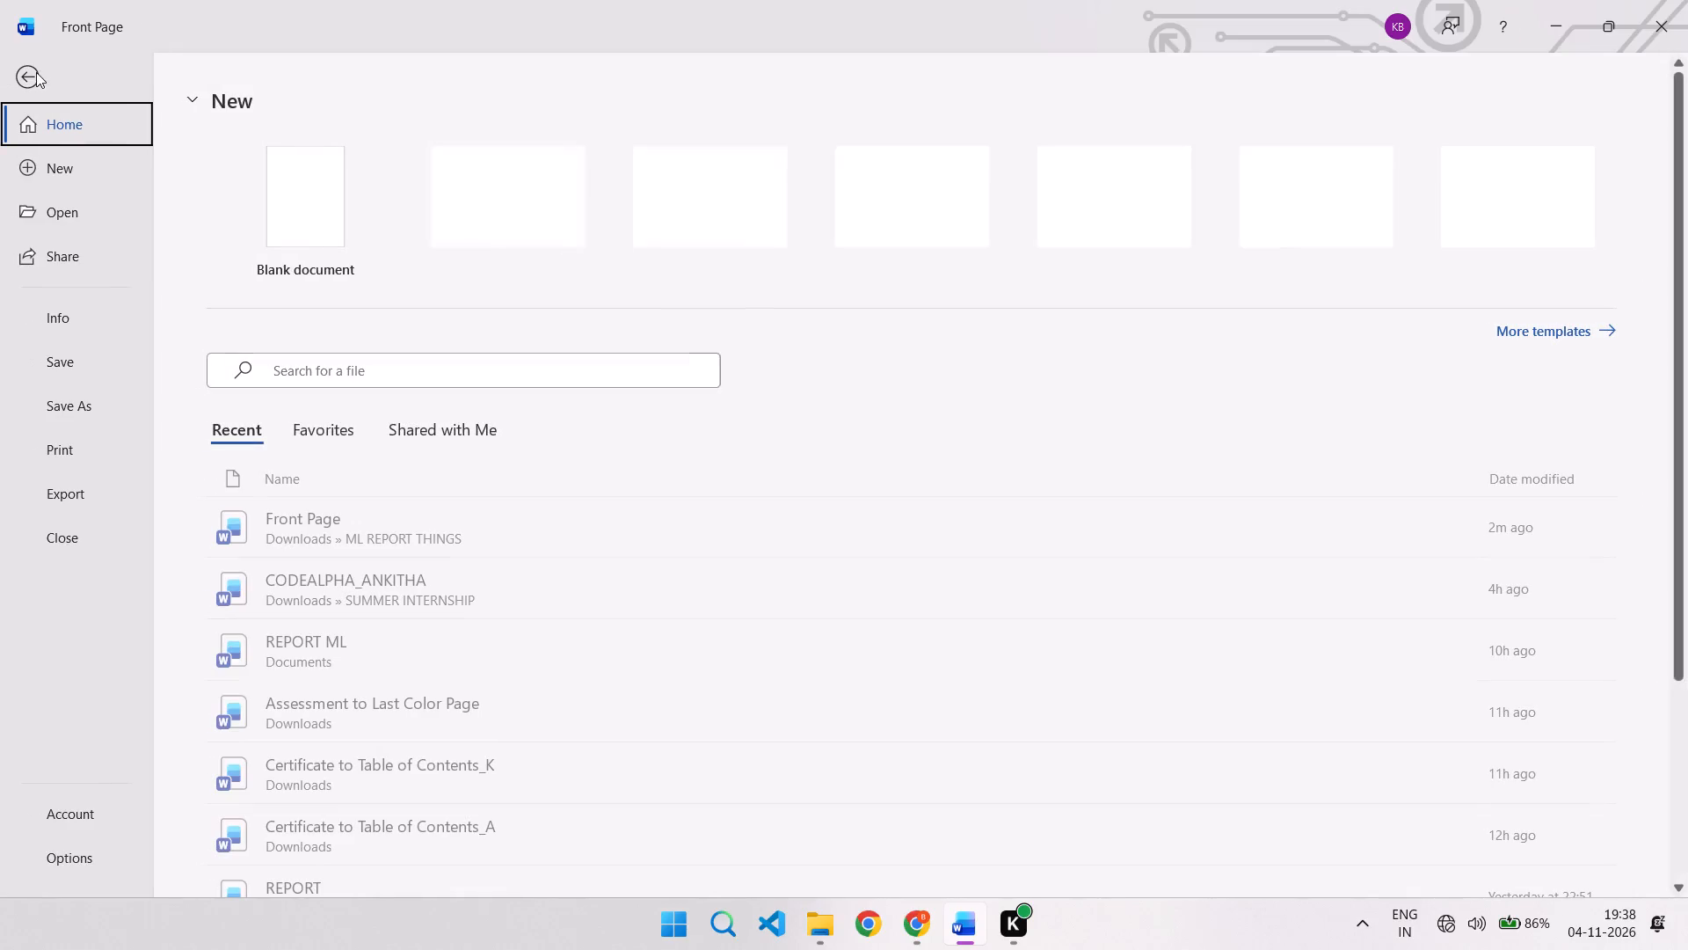
pyautogui.click(87, 414)
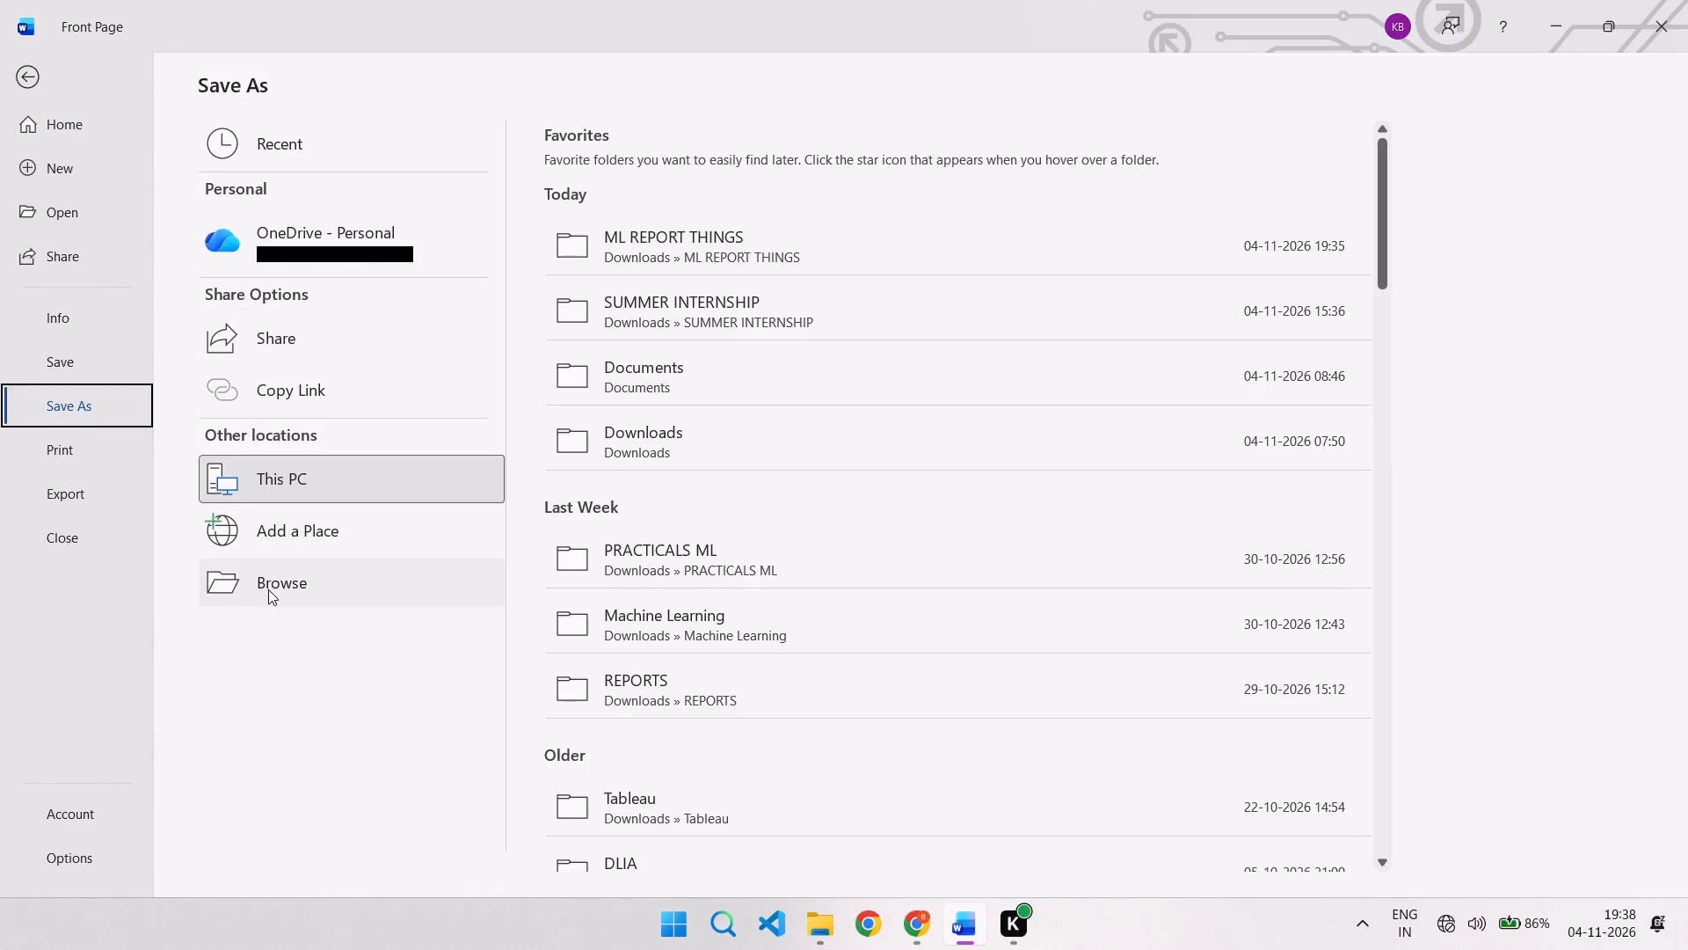
pyautogui.doubleClick(268, 589)
pyautogui.click(336, 388)
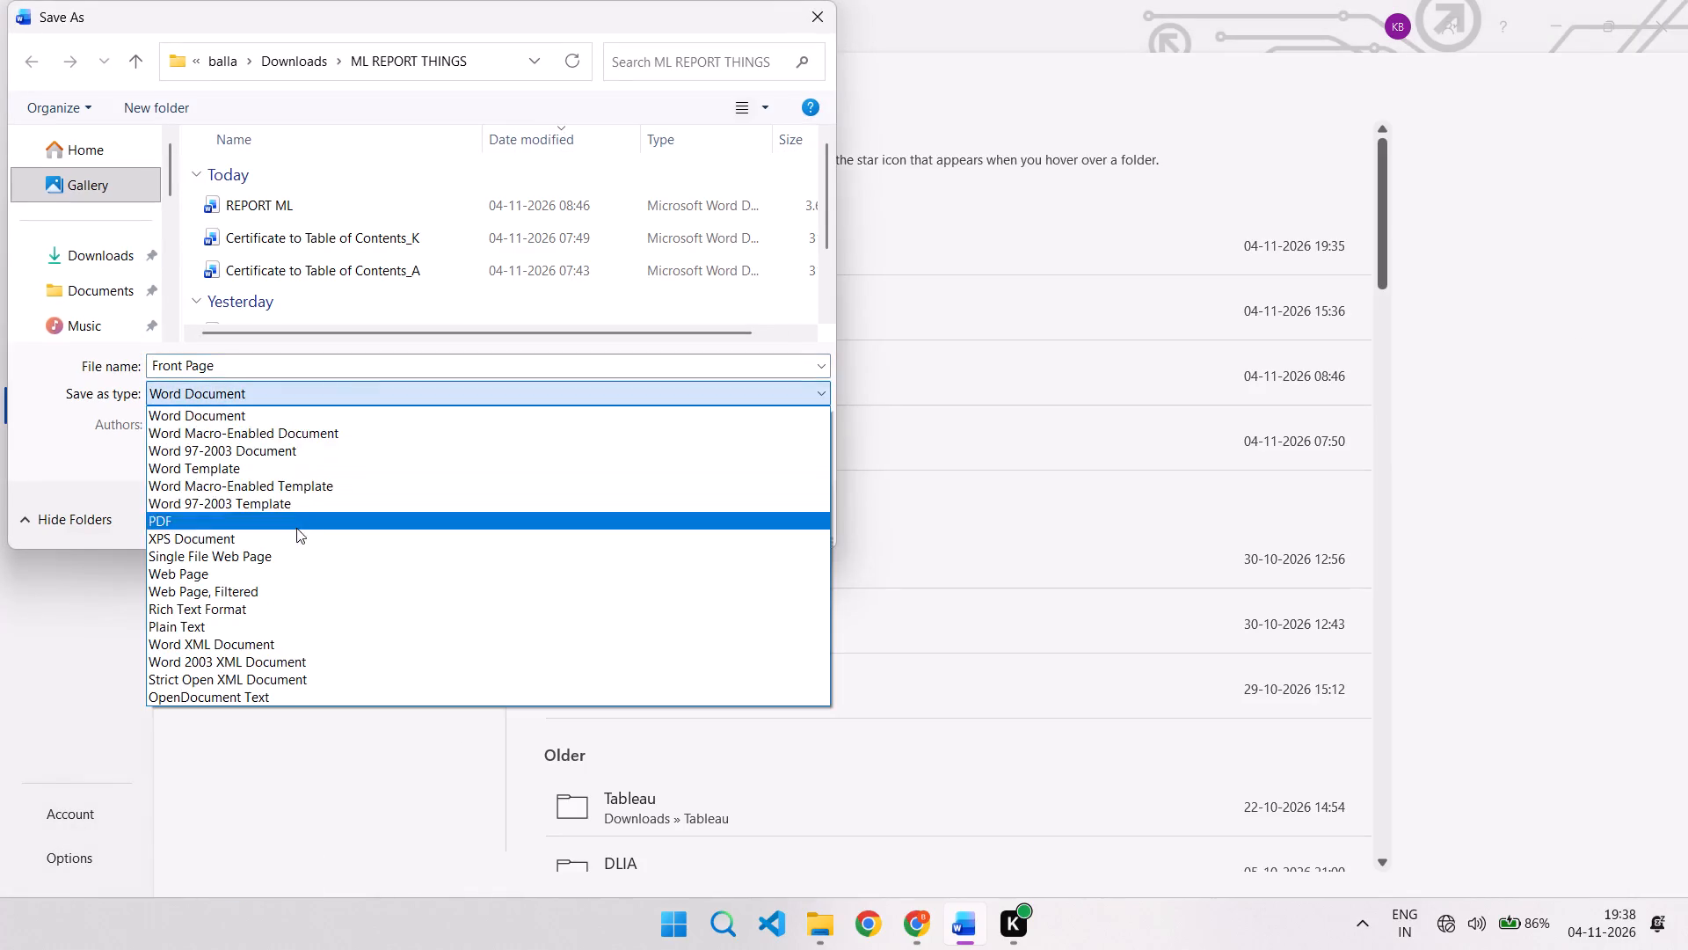
pyautogui.click(296, 516)
pyautogui.click(310, 365)
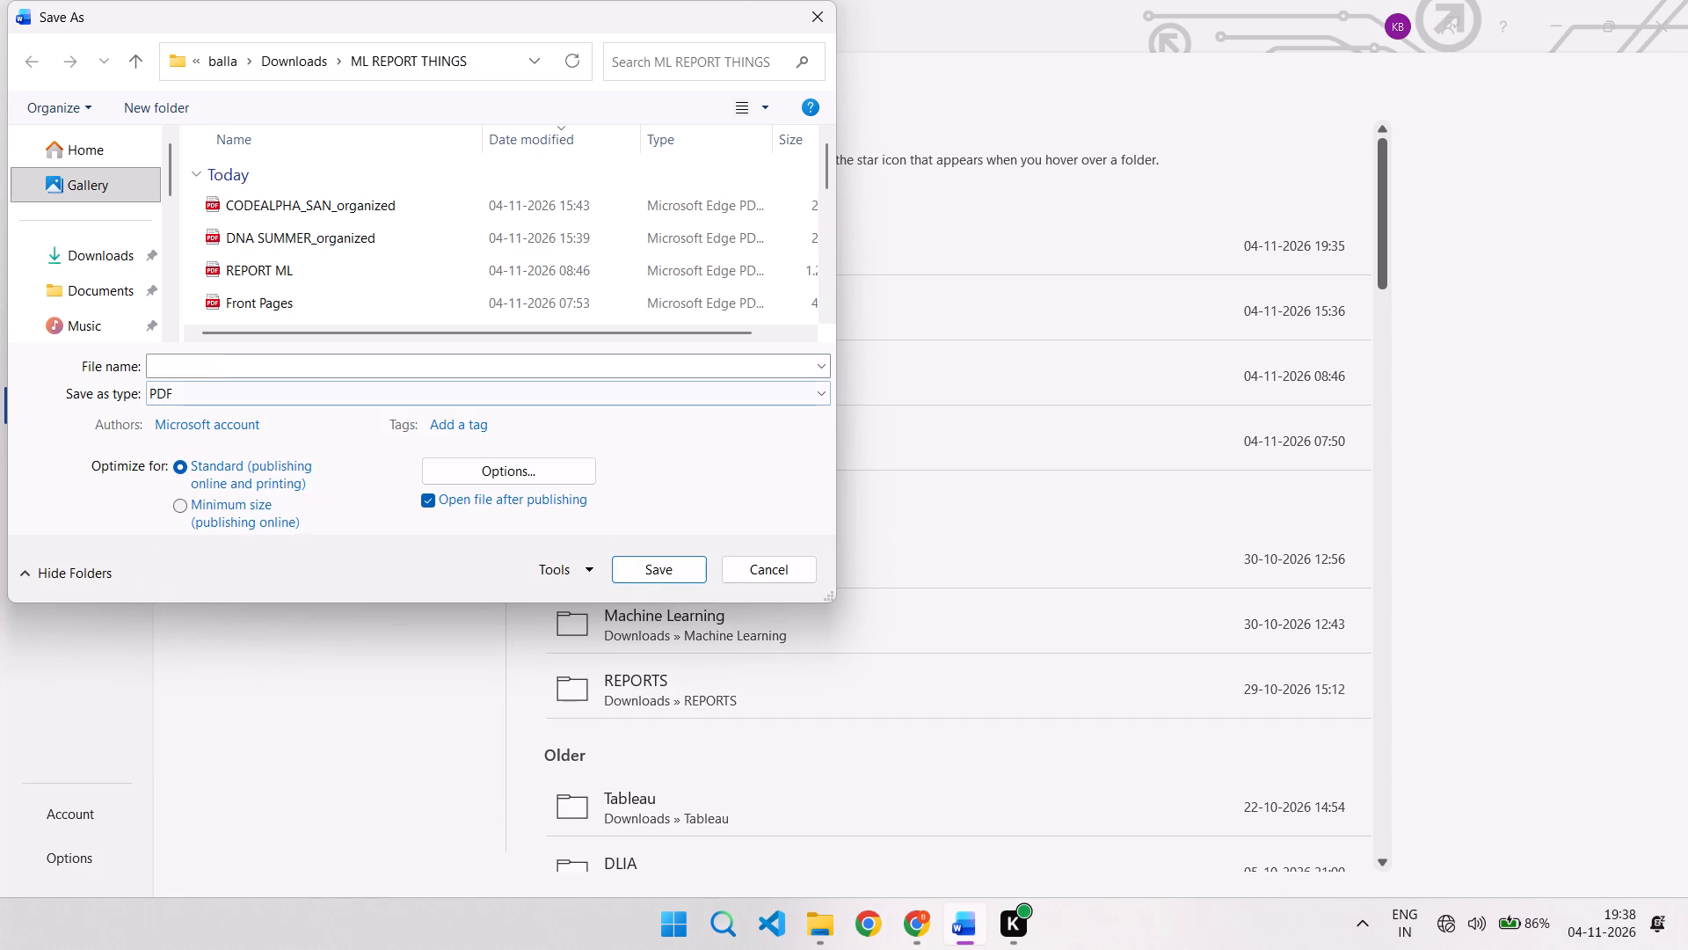
pyautogui.click(310, 365)
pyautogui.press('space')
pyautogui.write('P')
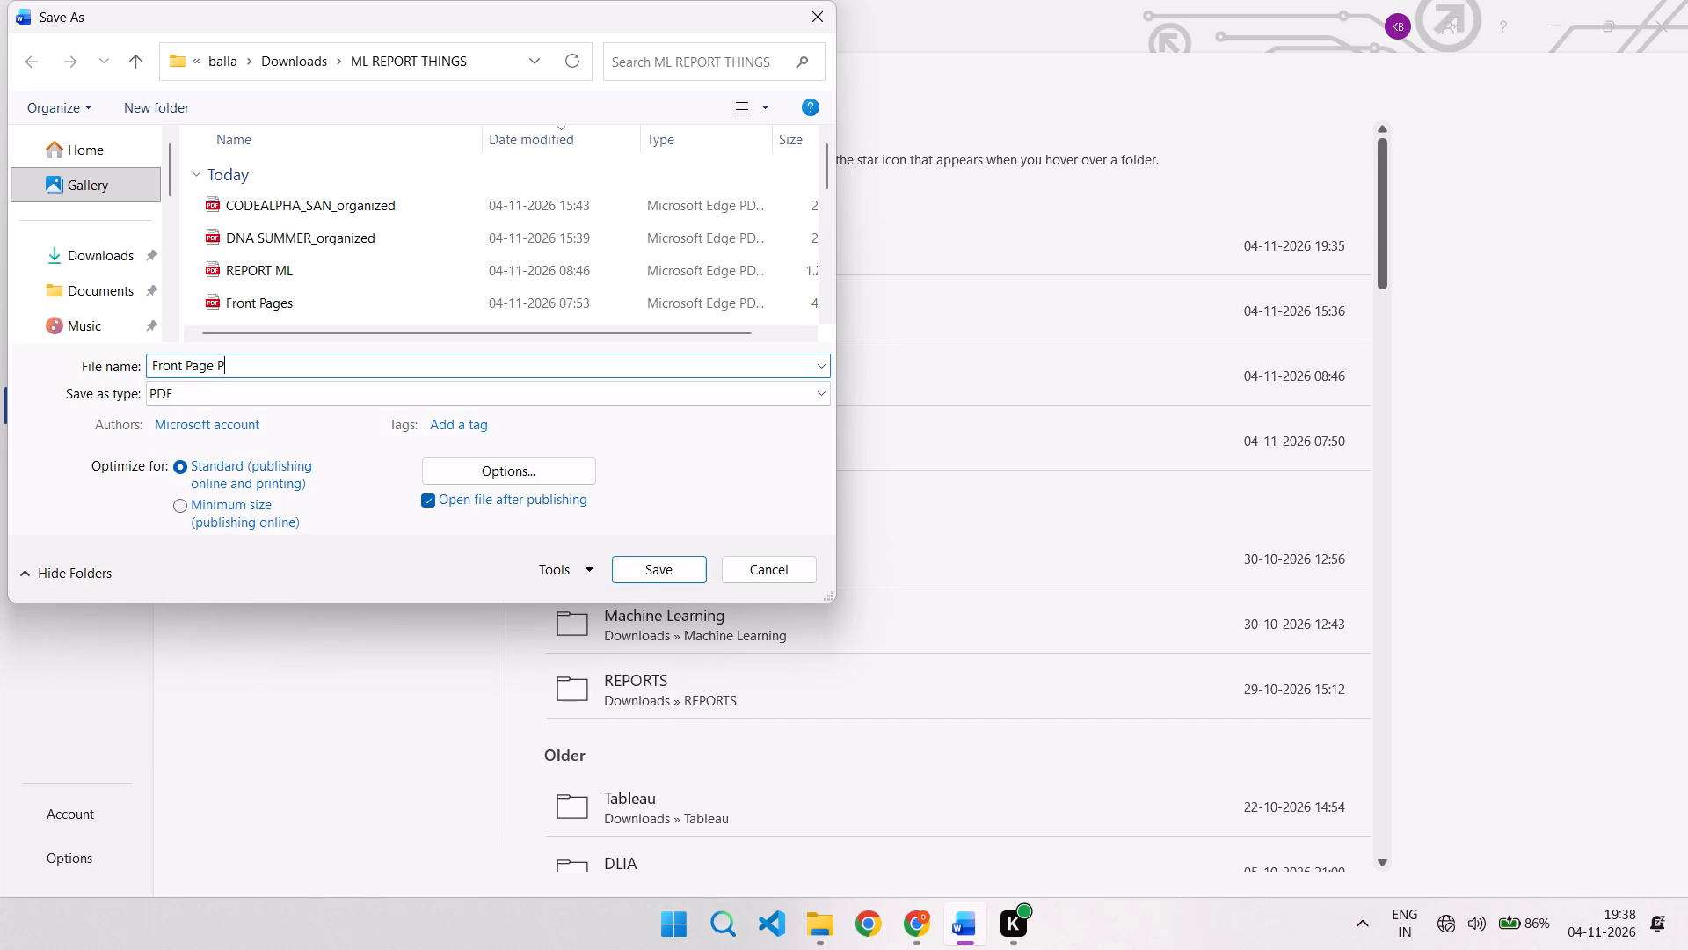
pyautogui.doubleClick(102, 247)
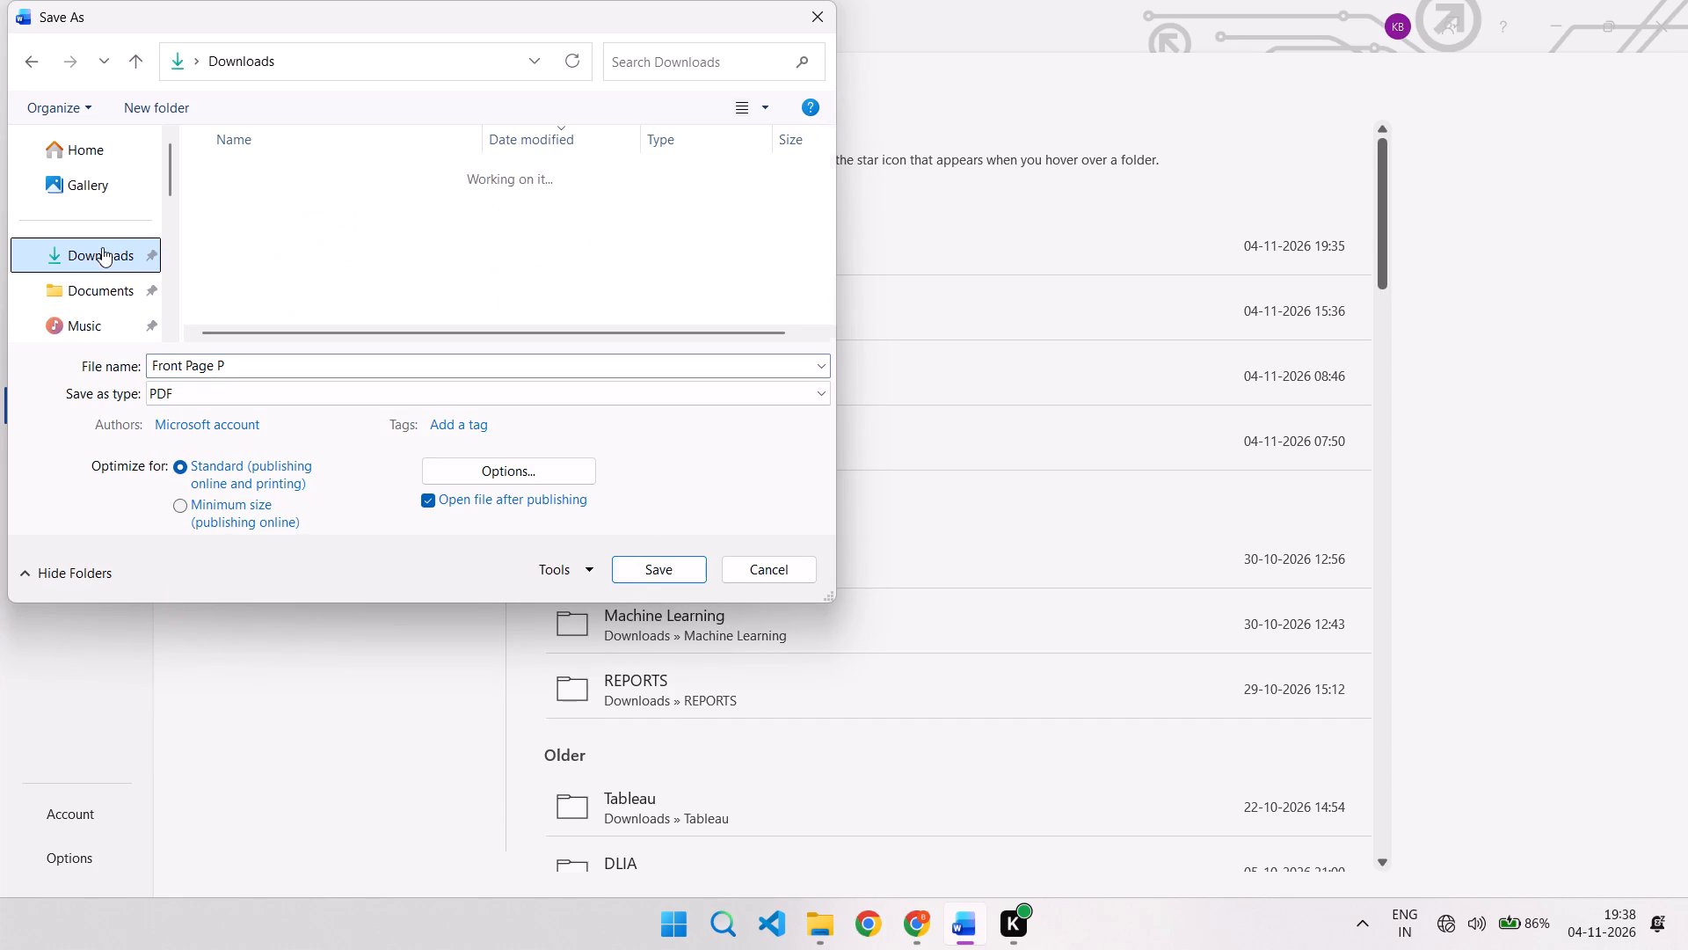
pyautogui.press('Return')
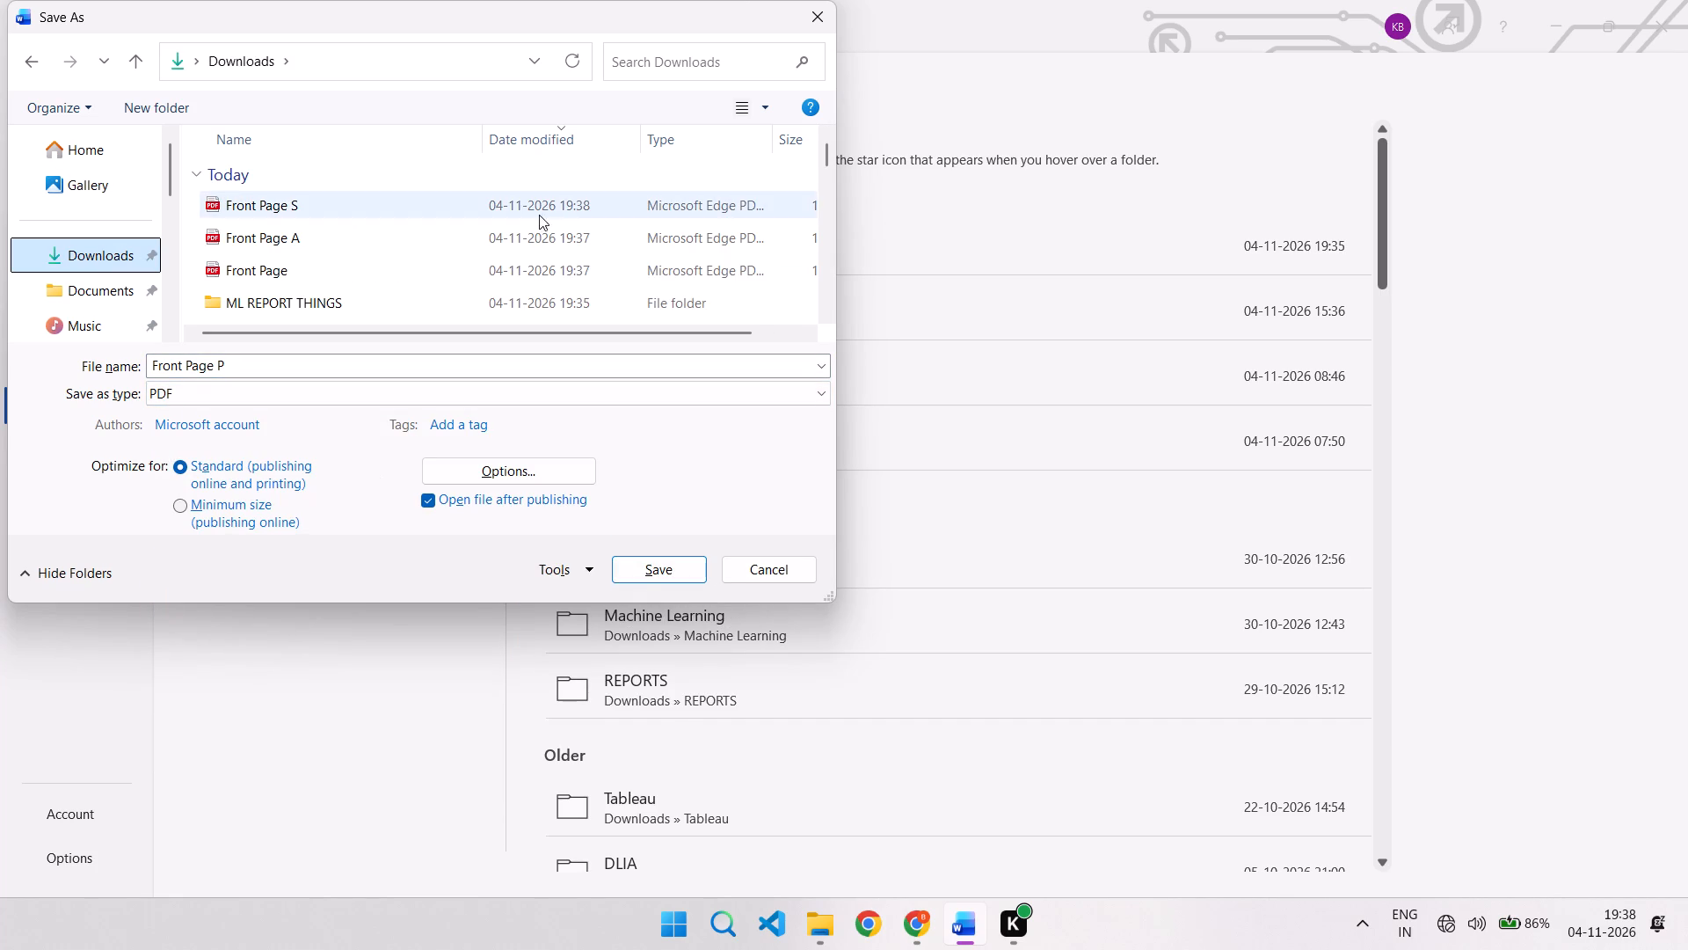
pyautogui.click(654, 562)
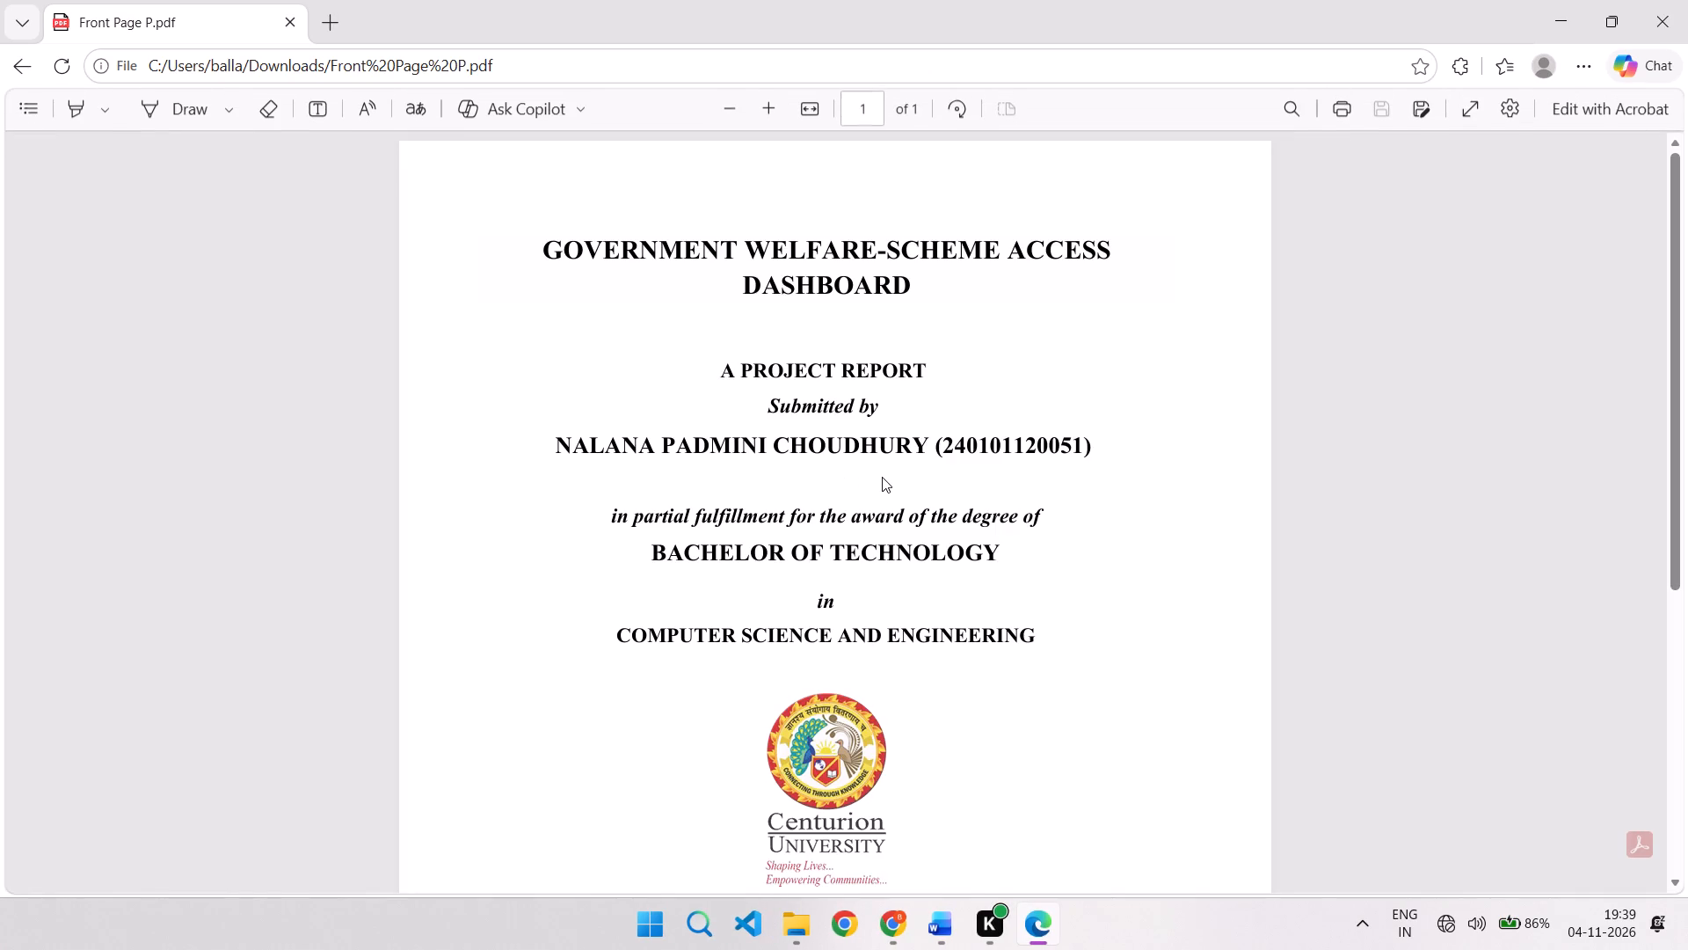
pyautogui.scroll(-6, 882, 477)
pyautogui.click(1687, 0)
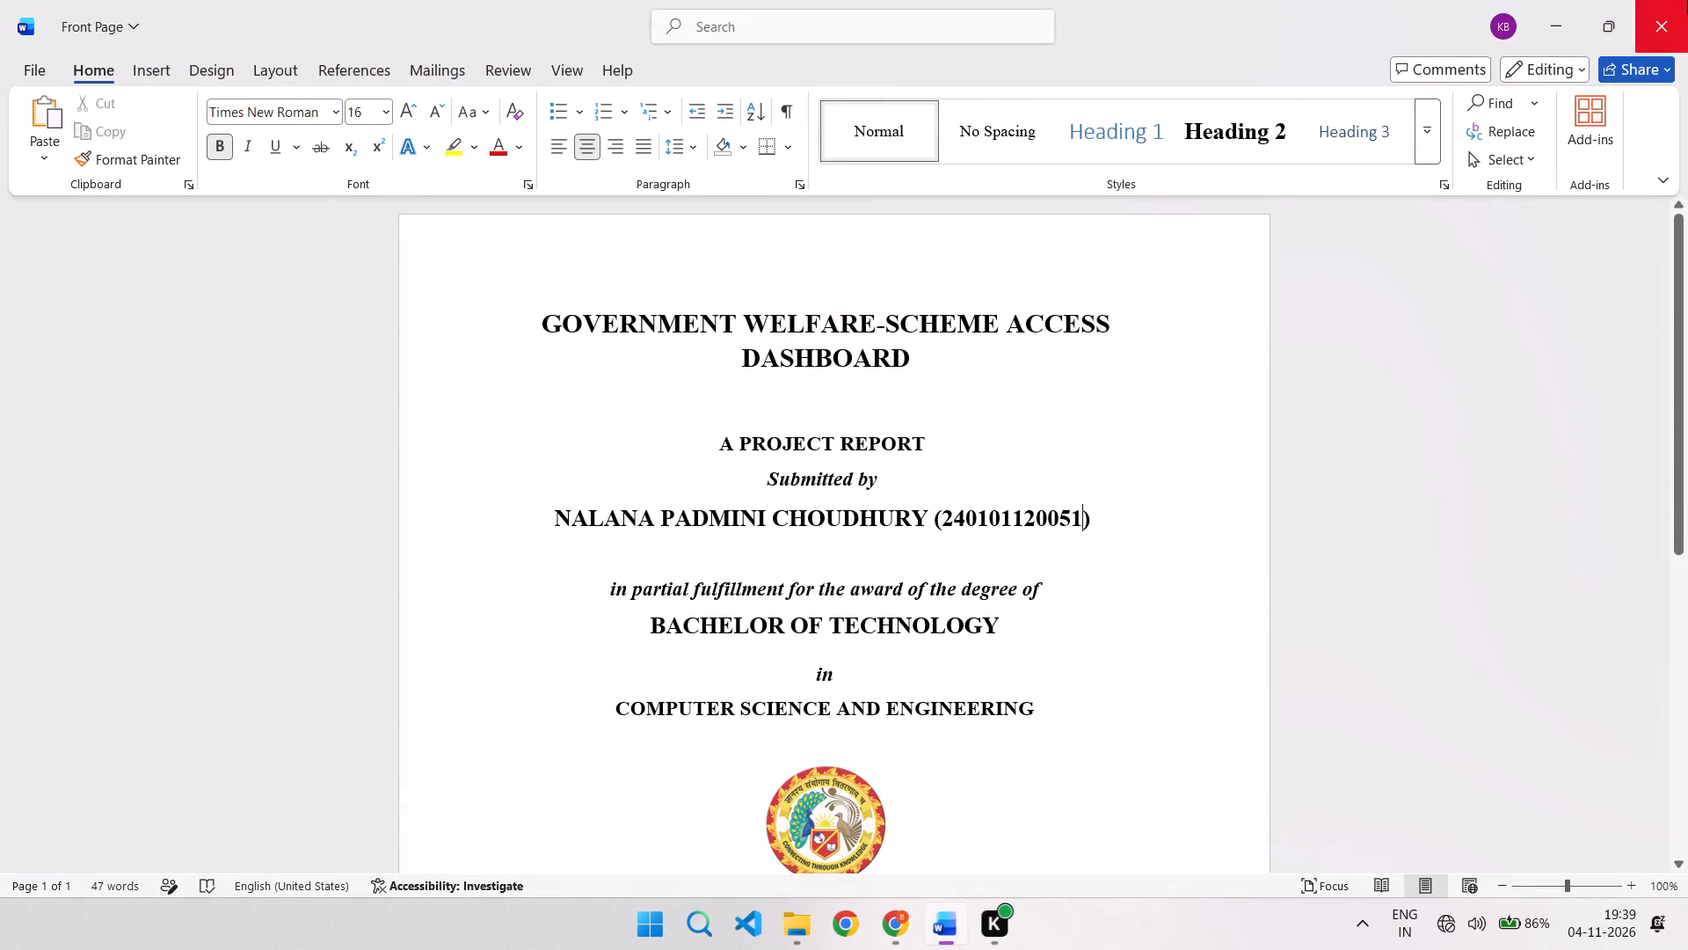
# Close the Front Page document, saving its changes in the ML REPORT THINGS folder.
pyautogui.click(1687, 0)
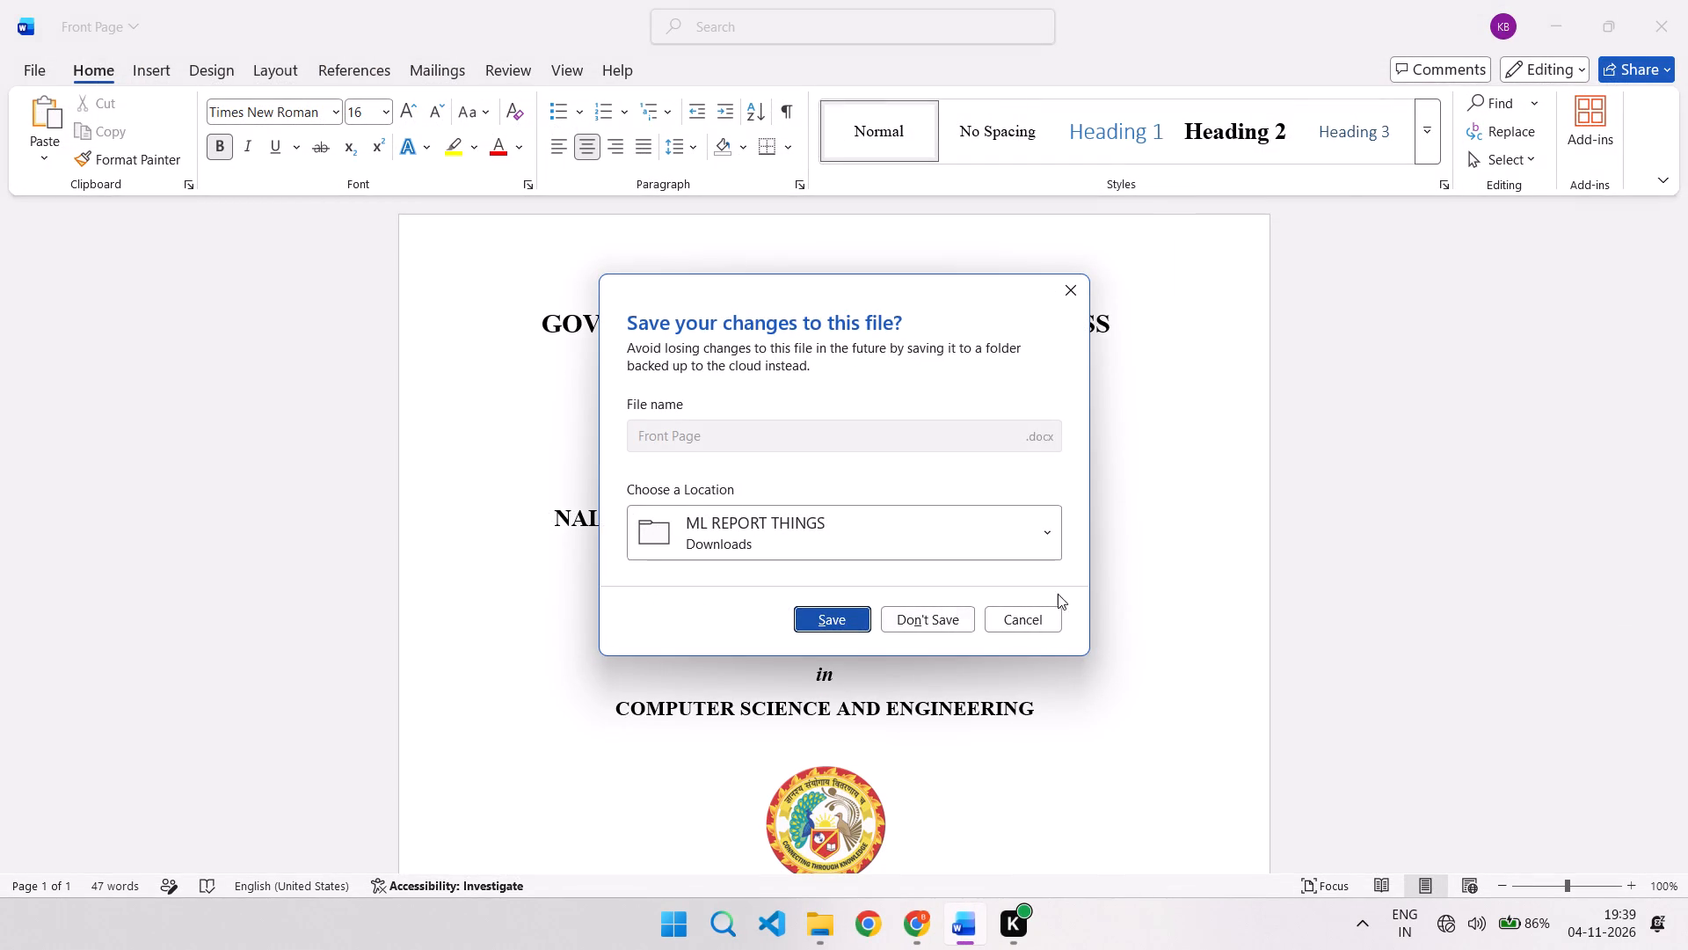
pyautogui.click(840, 617)
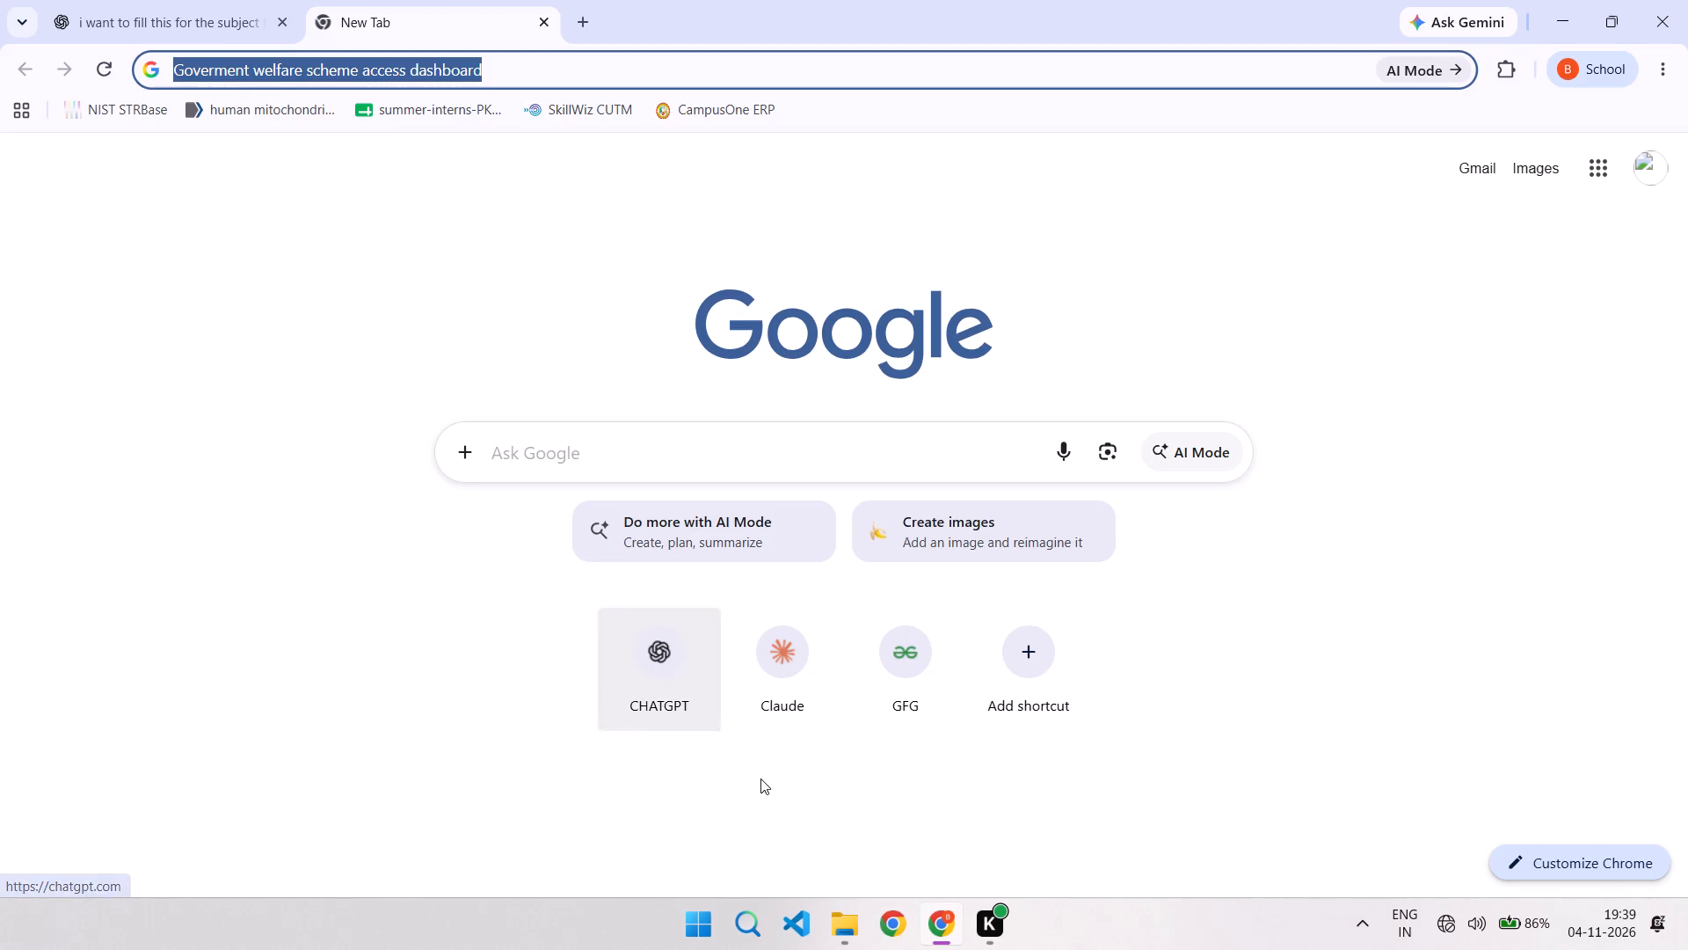
# Close the unused New Tab page in Chrome, keeping the ChatGPT conversation open.
pyautogui.click(537, 13)
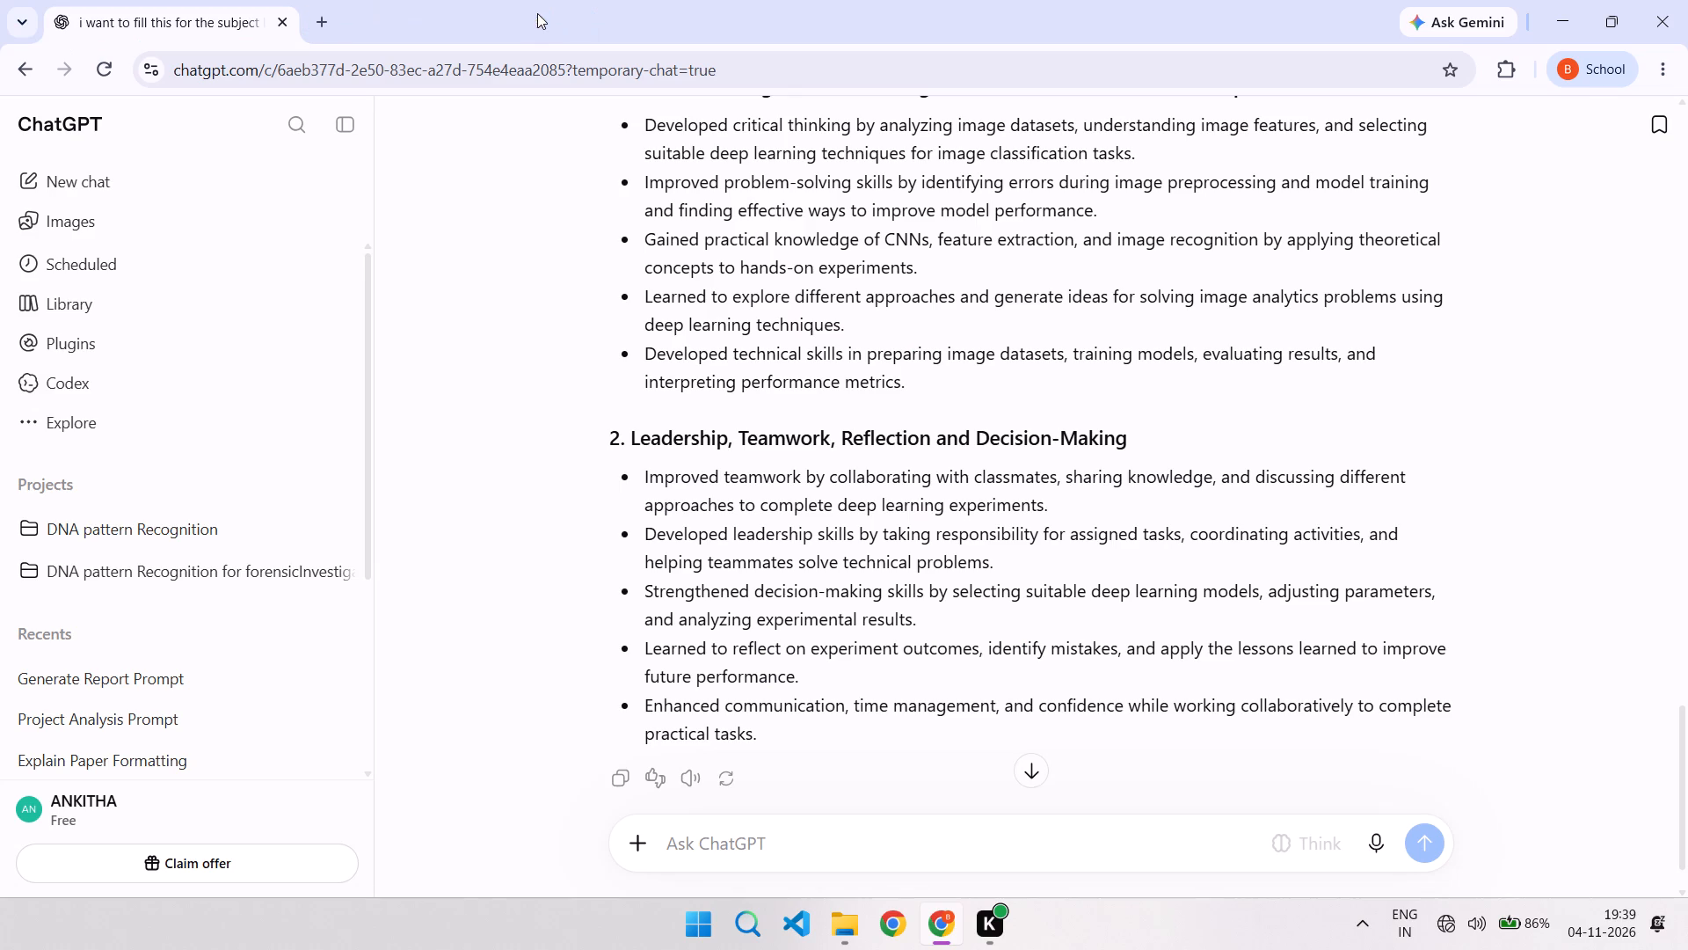
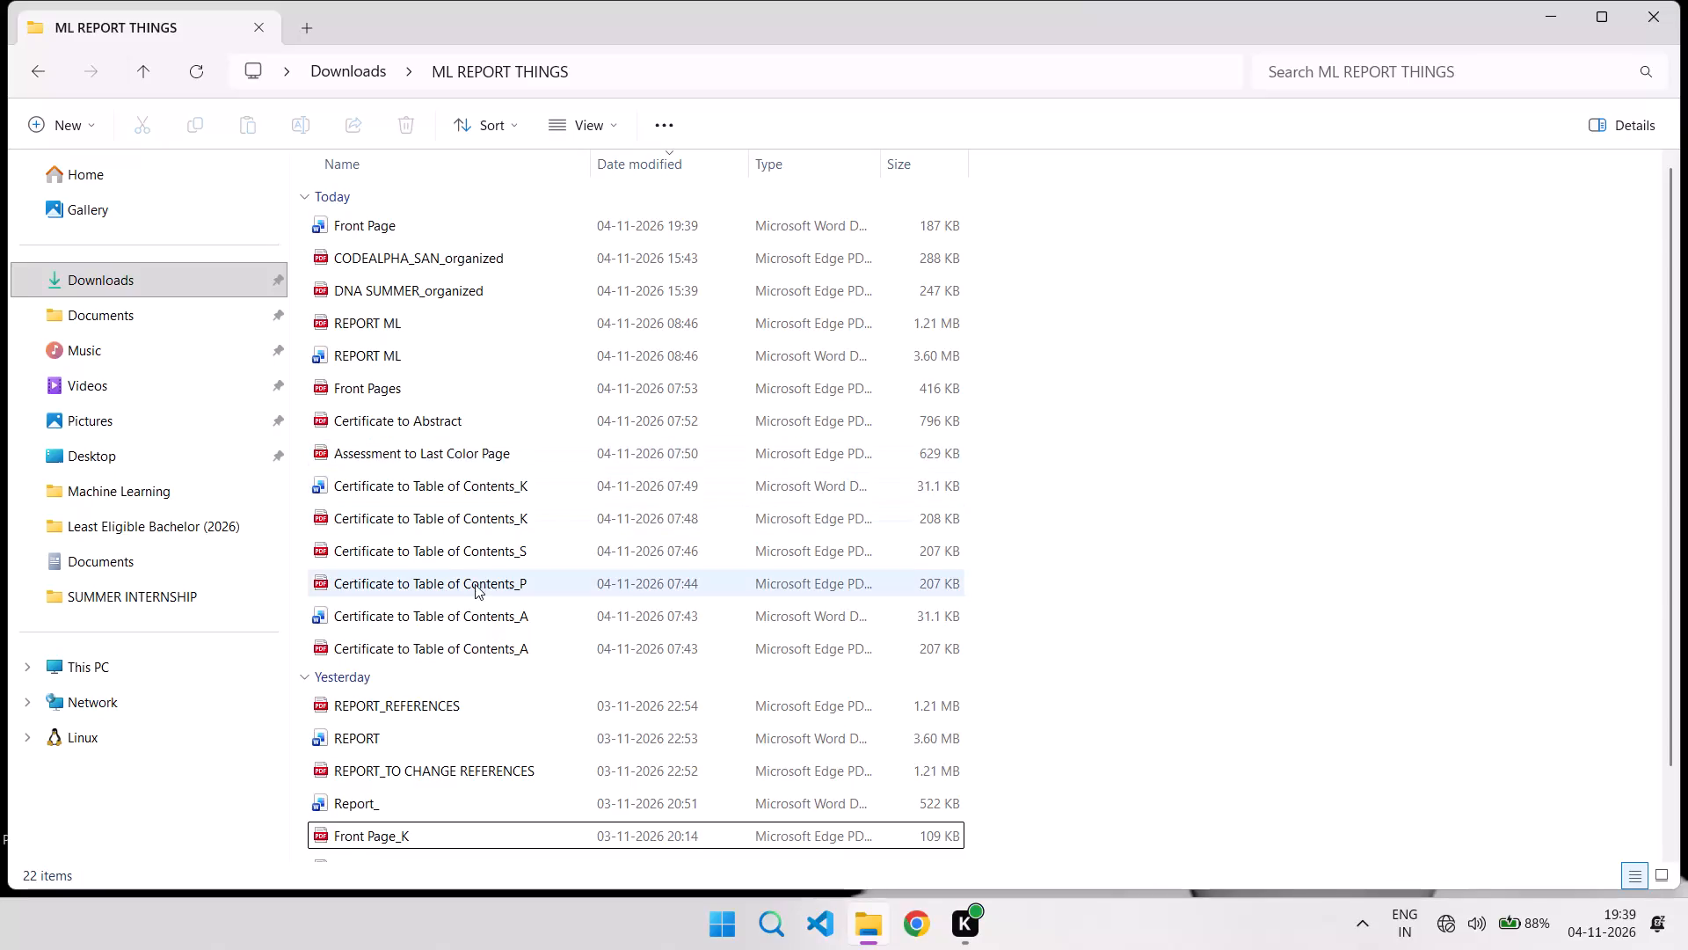
# Copy the Certificate to Table of Contents_K Word document from ML REPORT THINGS into the Downloads folder and open the copy.
pyautogui.scroll(-4, 475, 584)
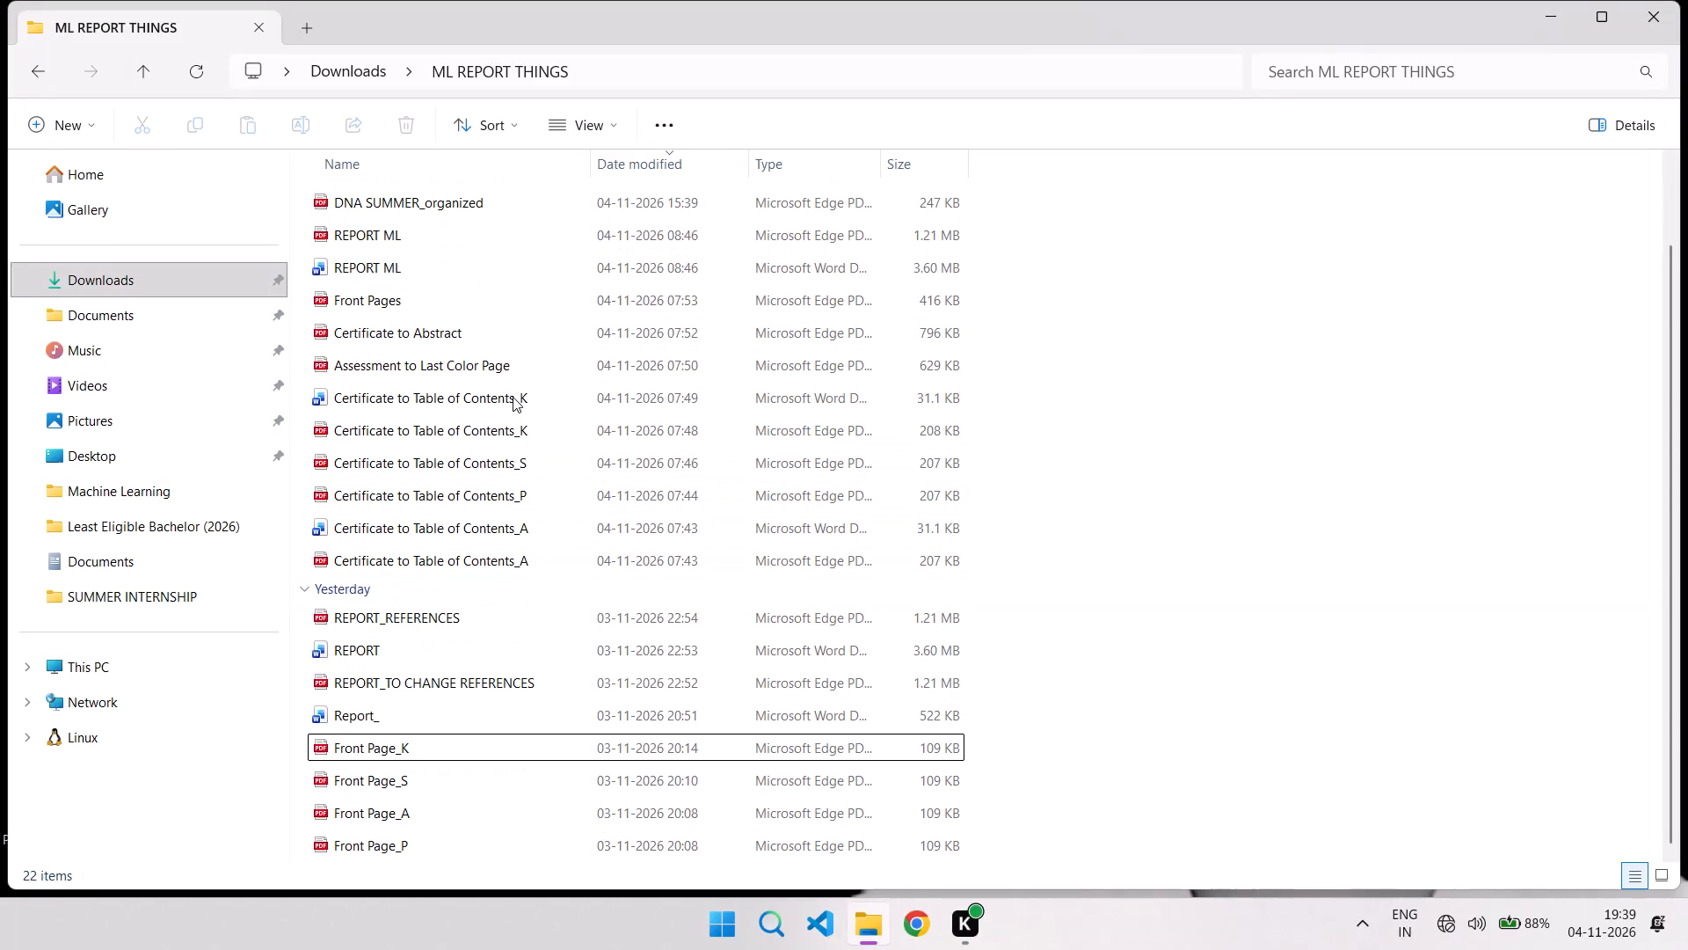
pyautogui.click(513, 397)
pyautogui.hotkey('ctrl', 'c')
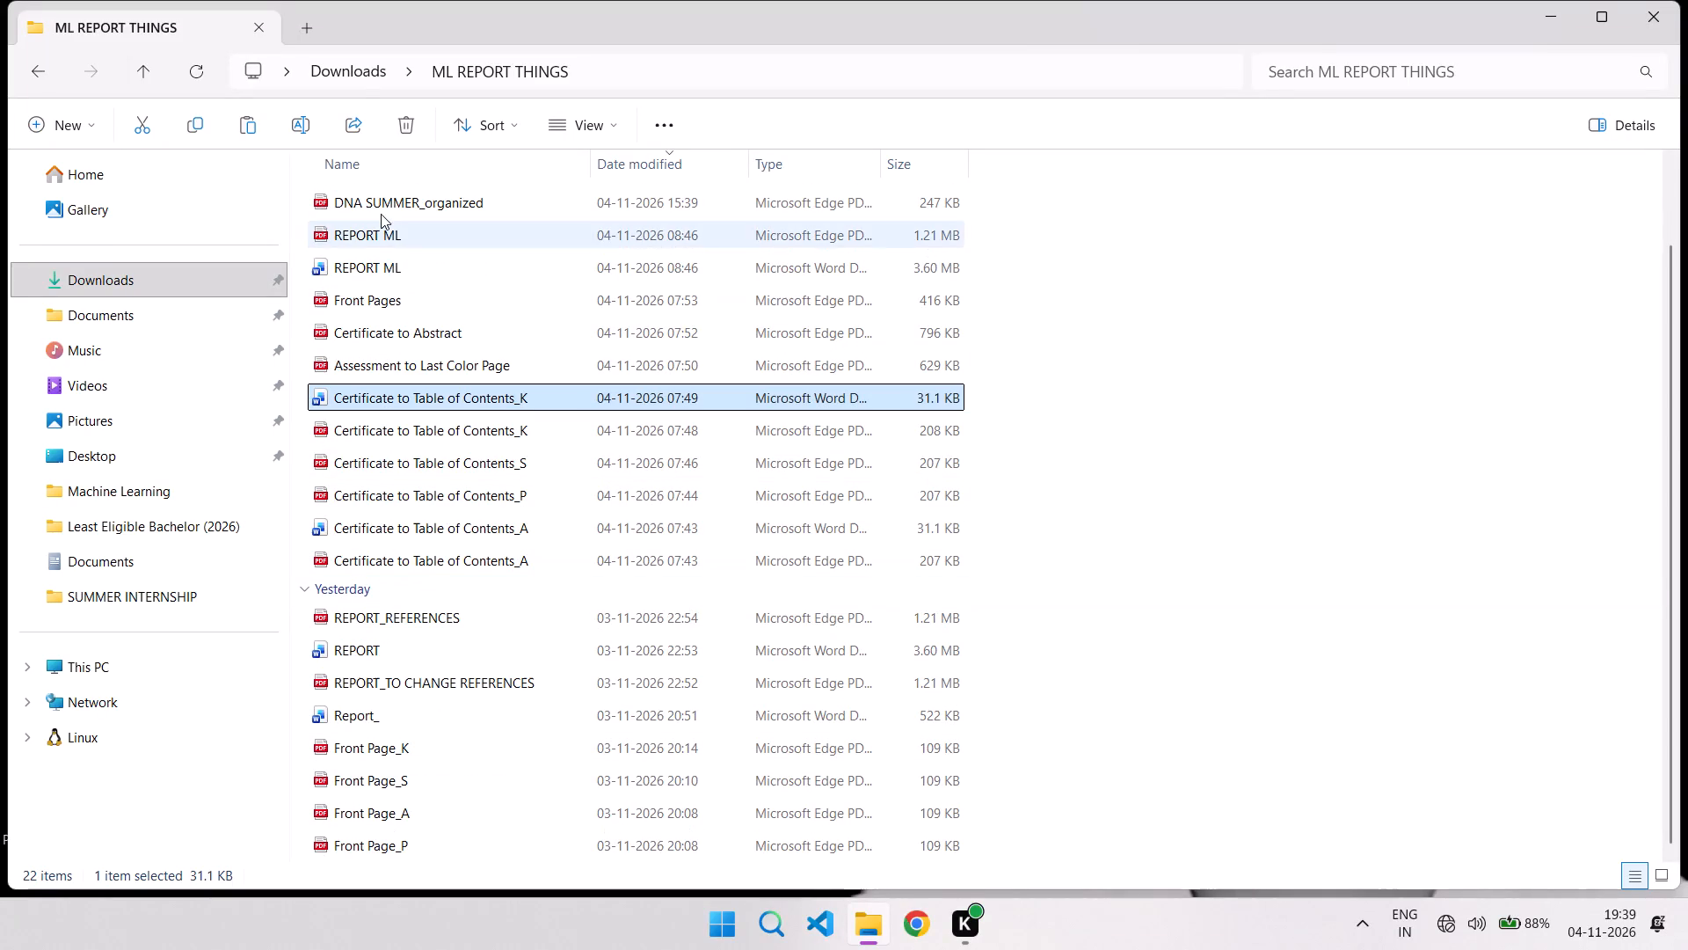
pyautogui.click(361, 76)
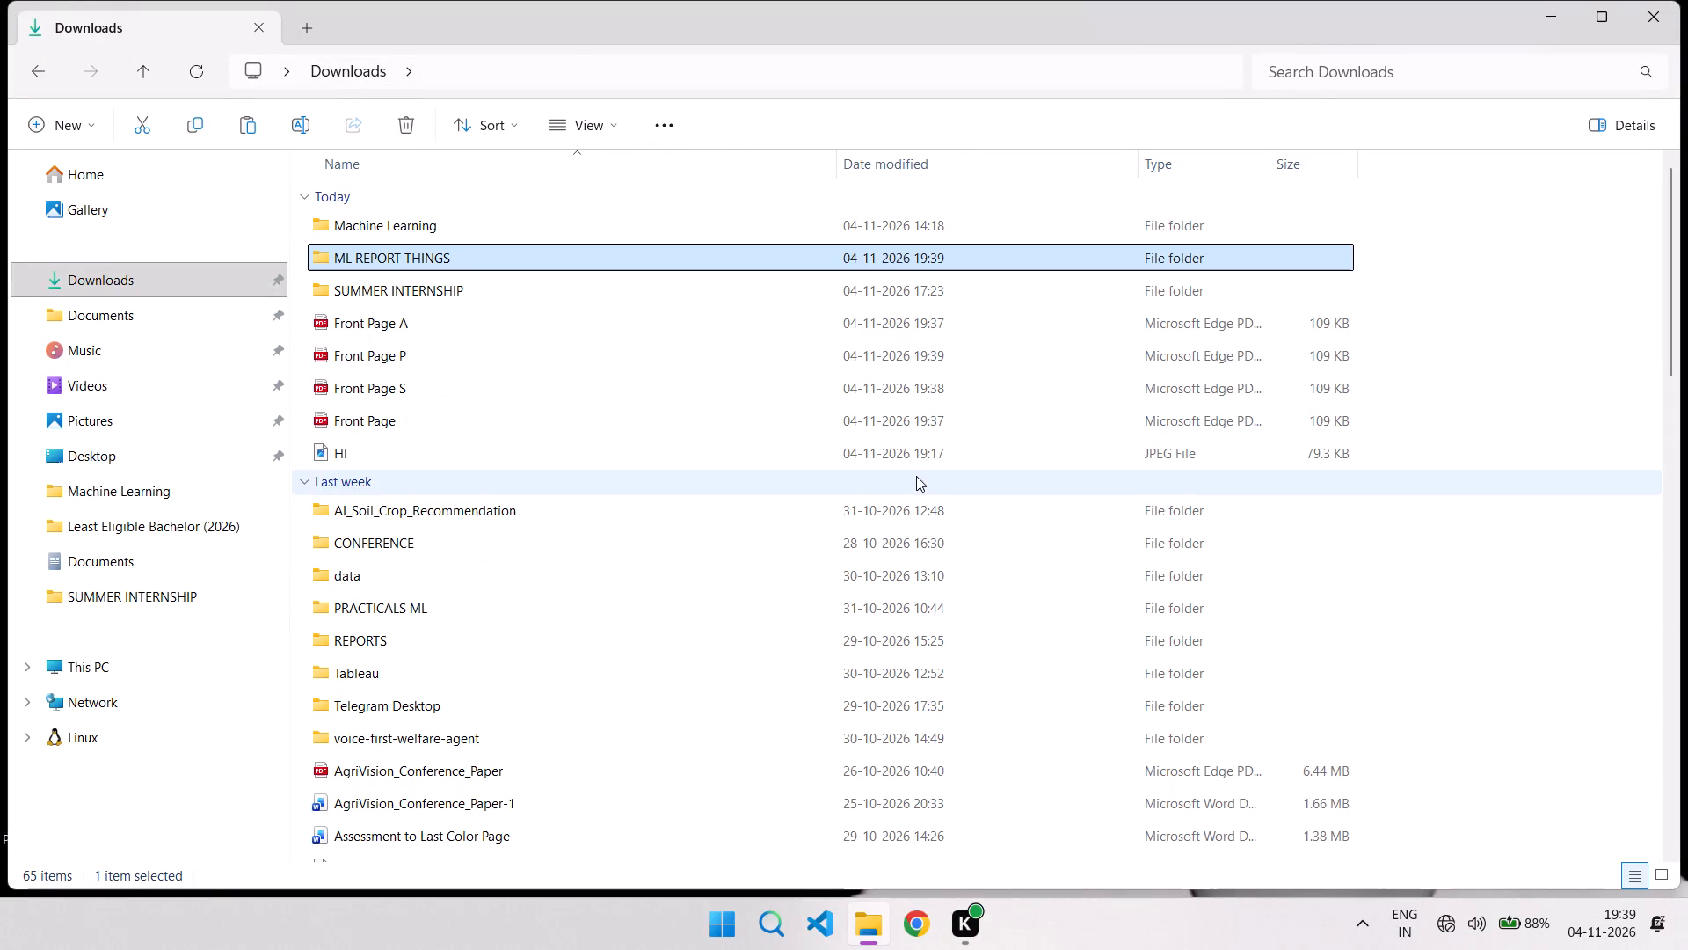
pyautogui.hotkey('ctrl', 'v')
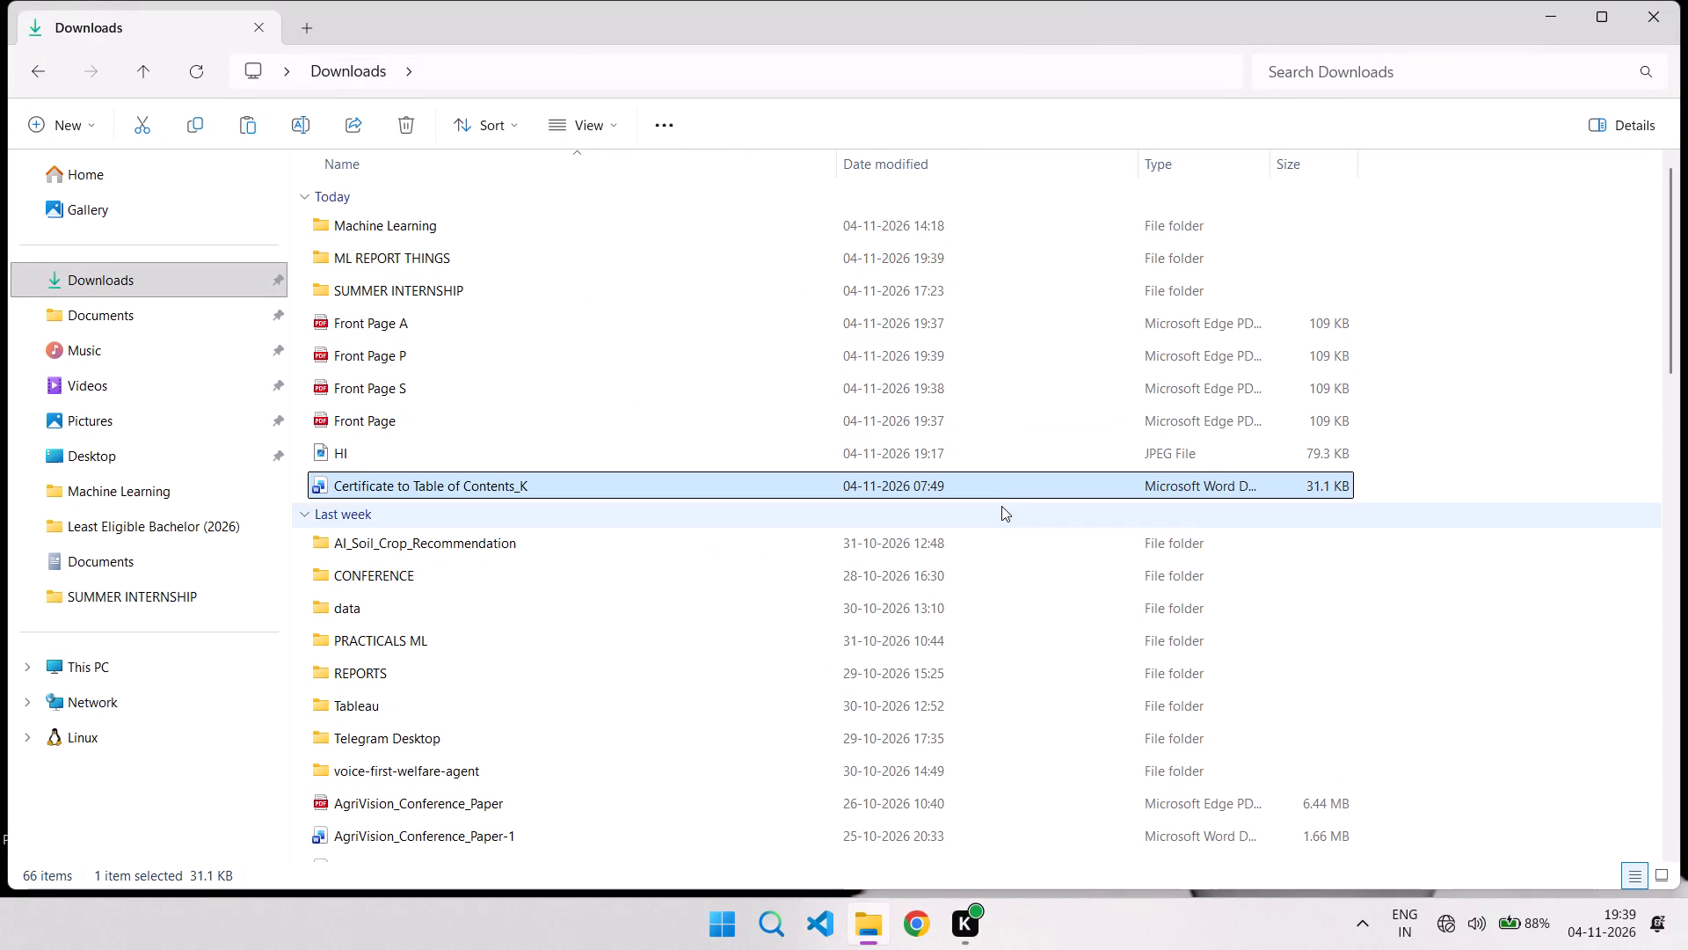
pyautogui.doubleClick(1008, 489)
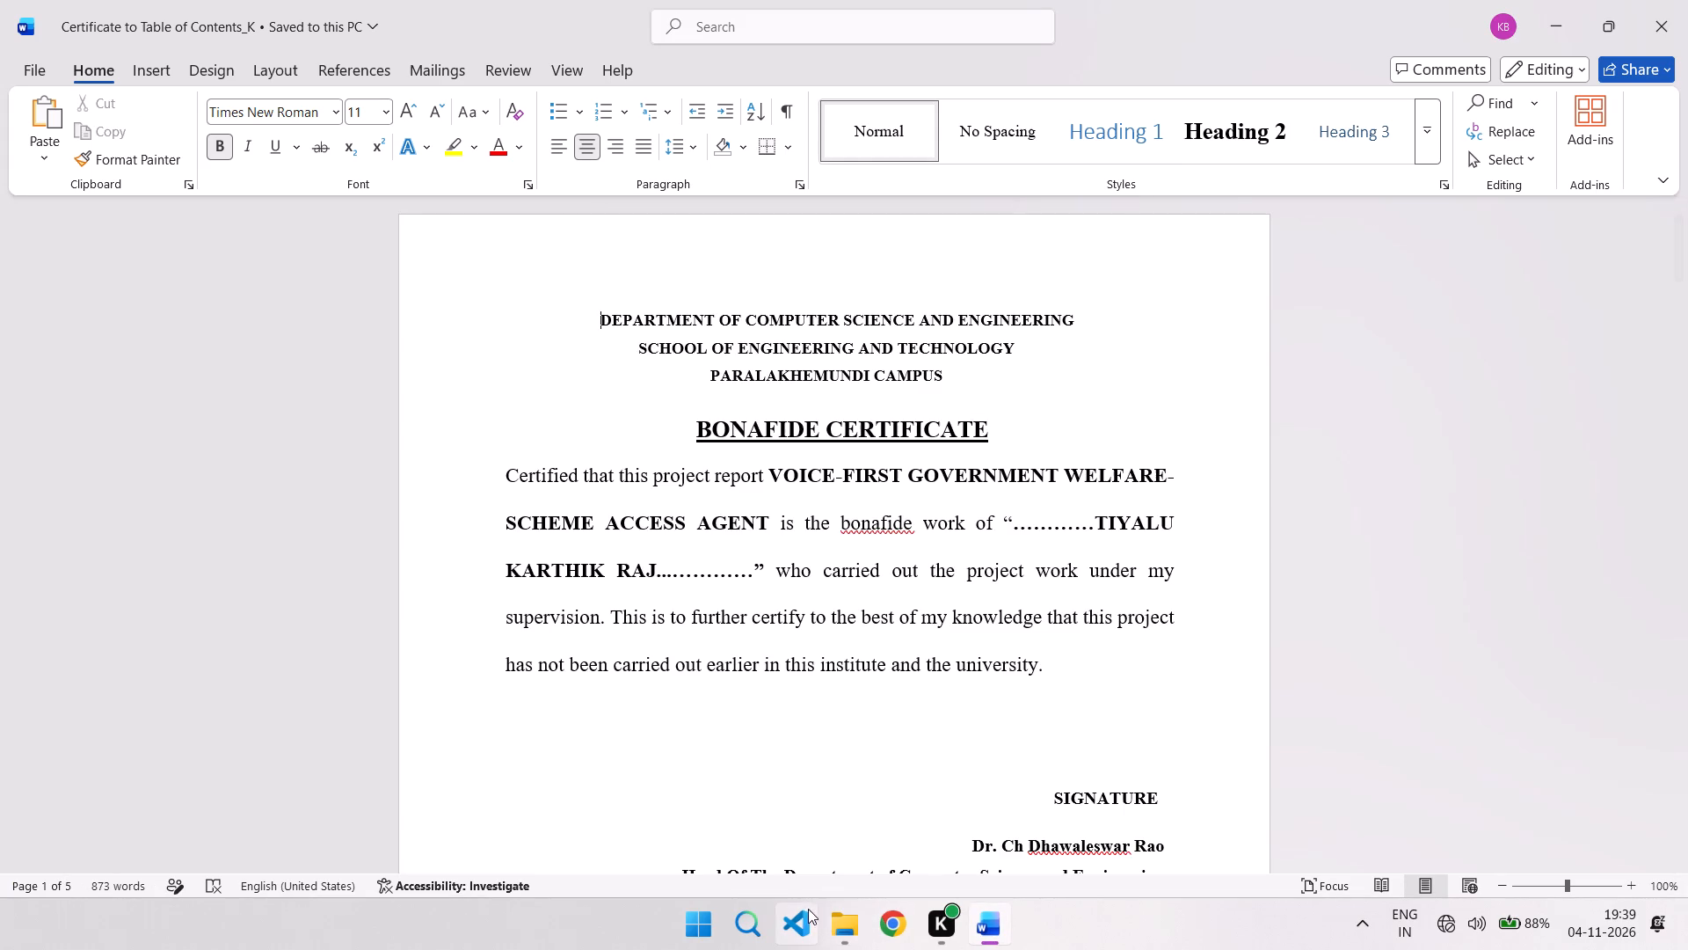
# Open the Front Page S PDF from the Downloads folder at the top of its page.
pyautogui.click(833, 909)
pyautogui.doubleClick(504, 380)
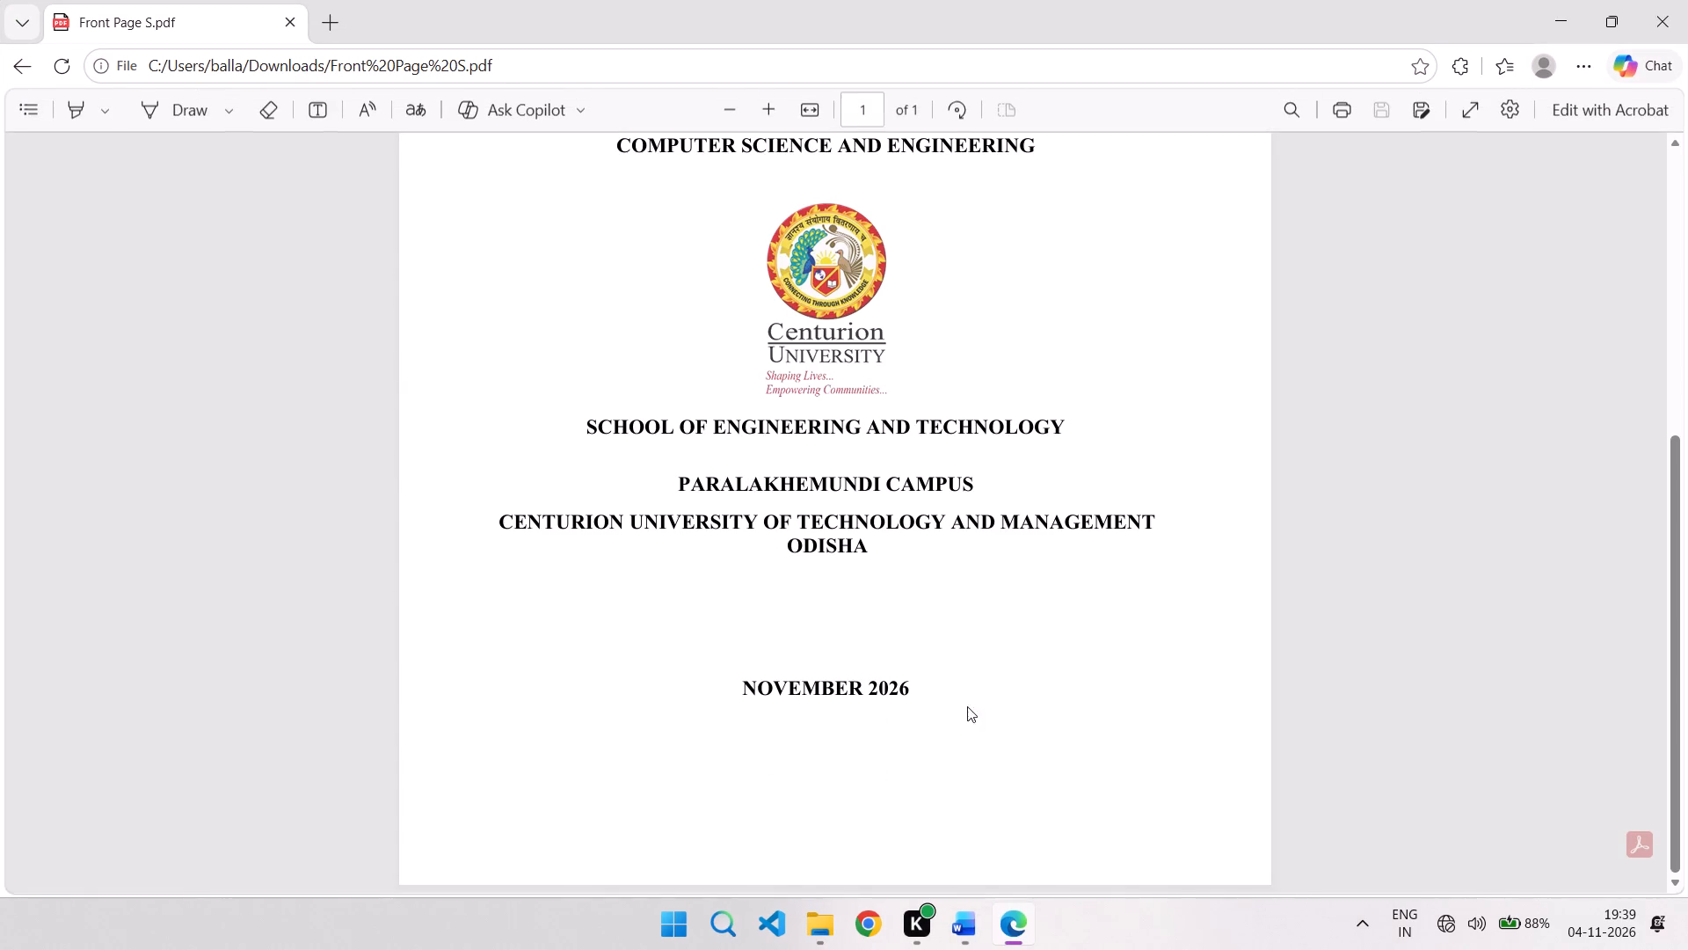
pyautogui.scroll(7, 857, 612)
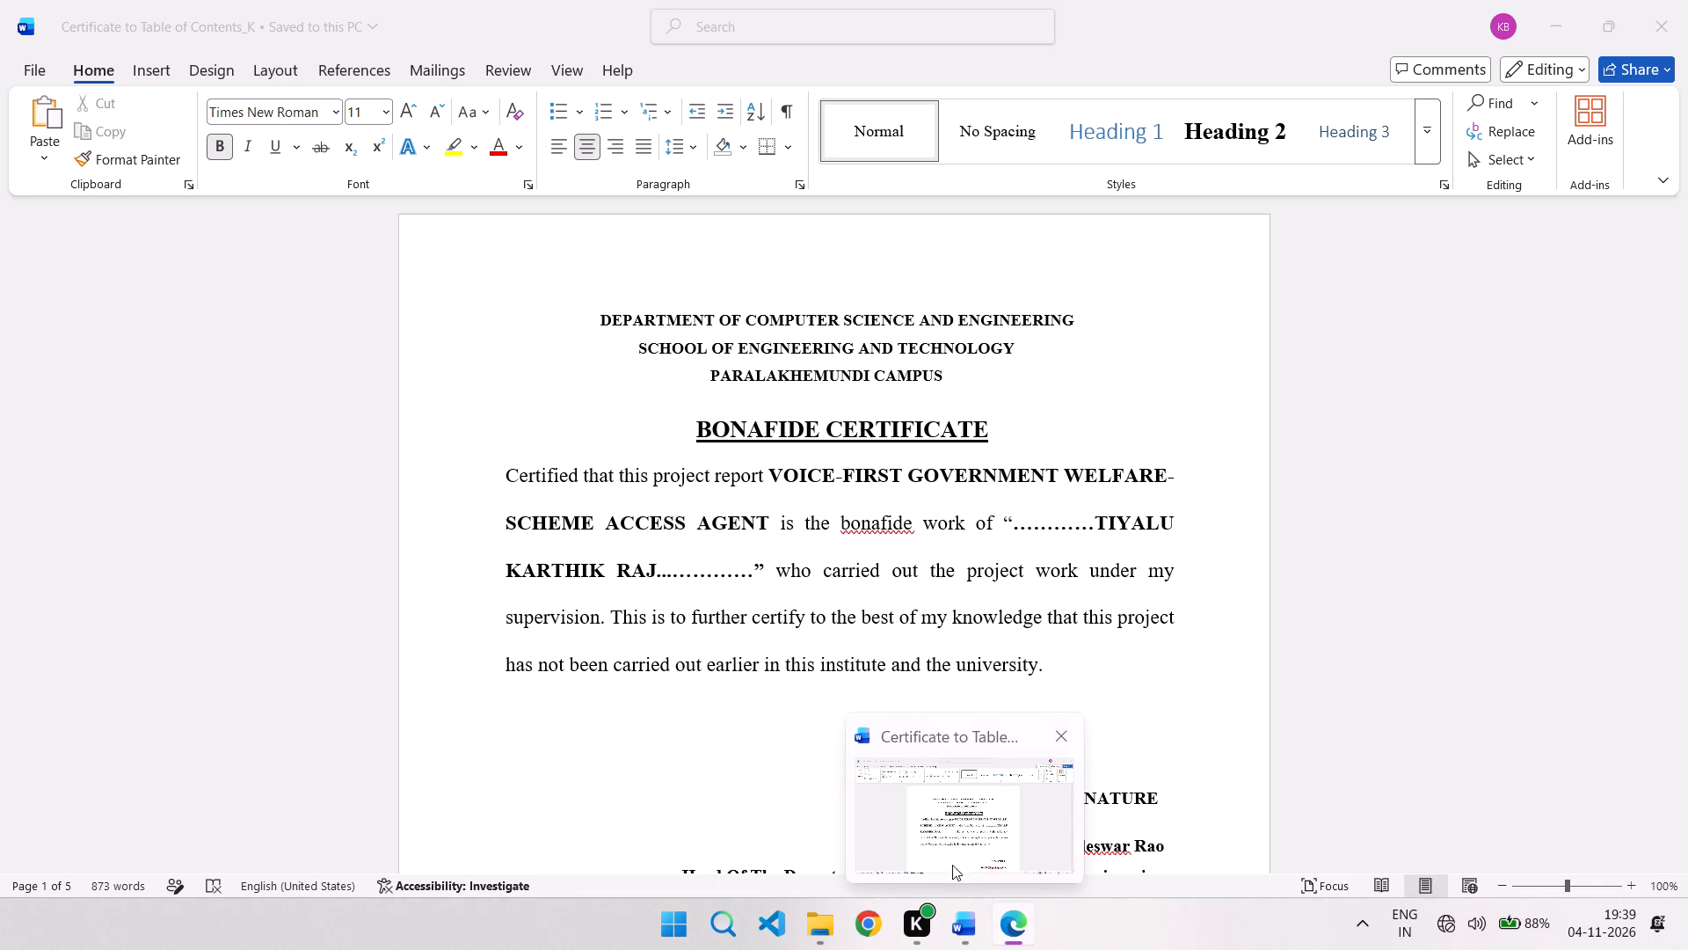
# Open the Certificate to Table of Contents Word document, without a student suffix, from the Downloads folder.
pyautogui.click(799, 934)
pyautogui.scroll(-3, 546, 415)
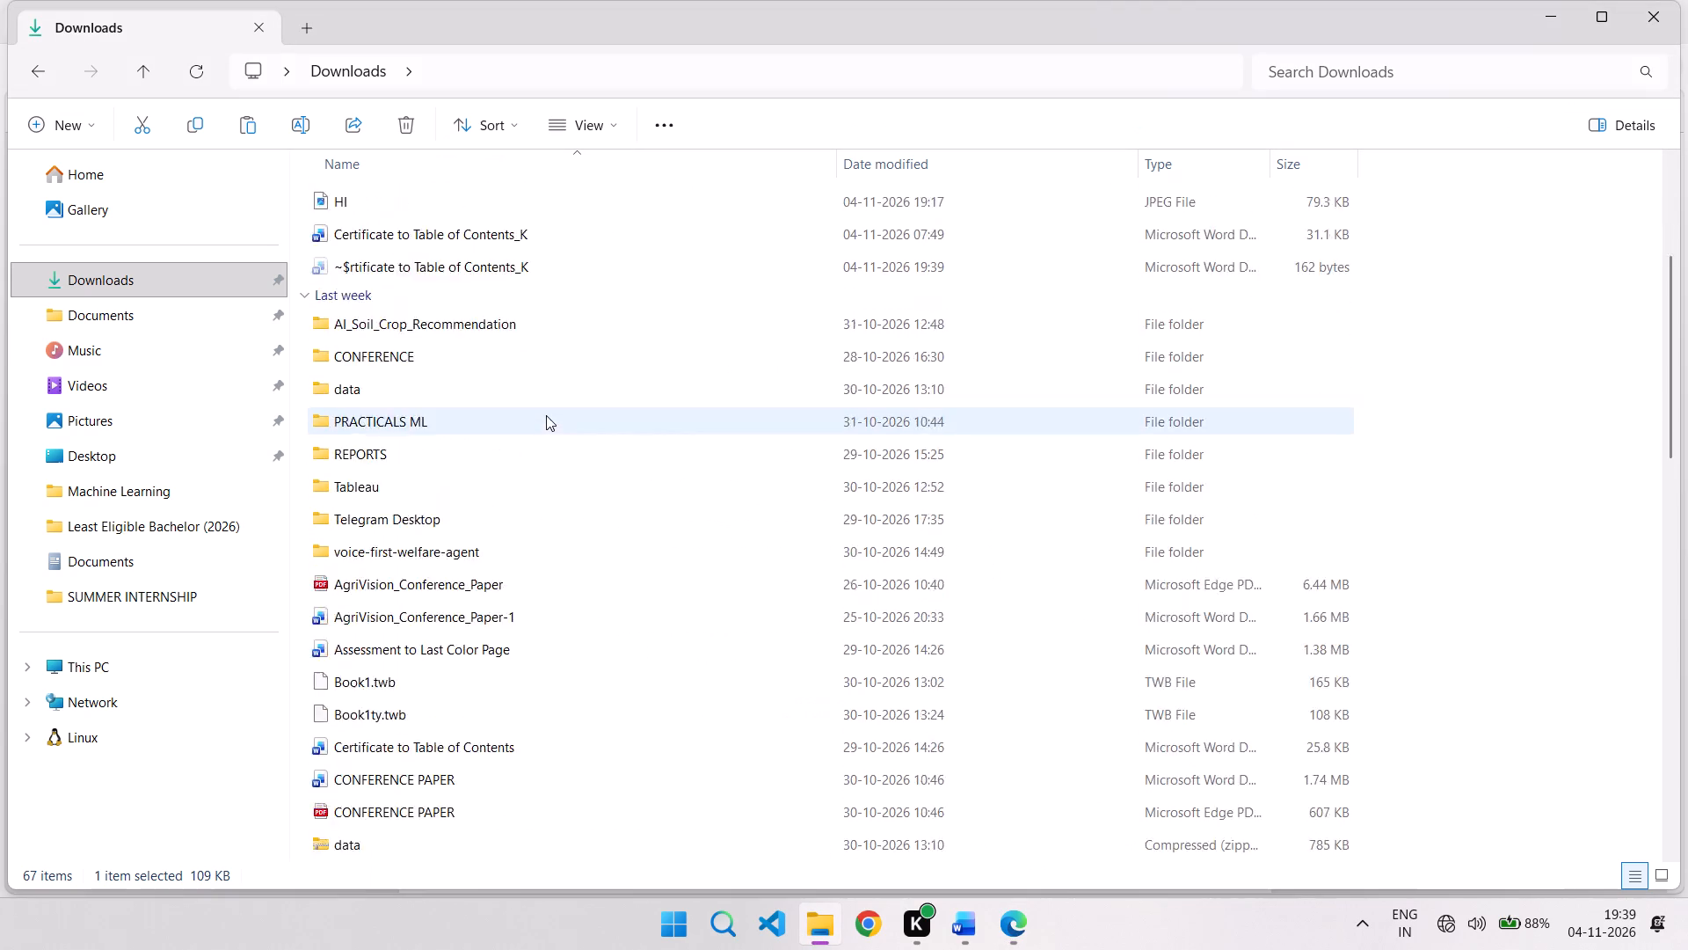
pyautogui.scroll(-1, 550, 538)
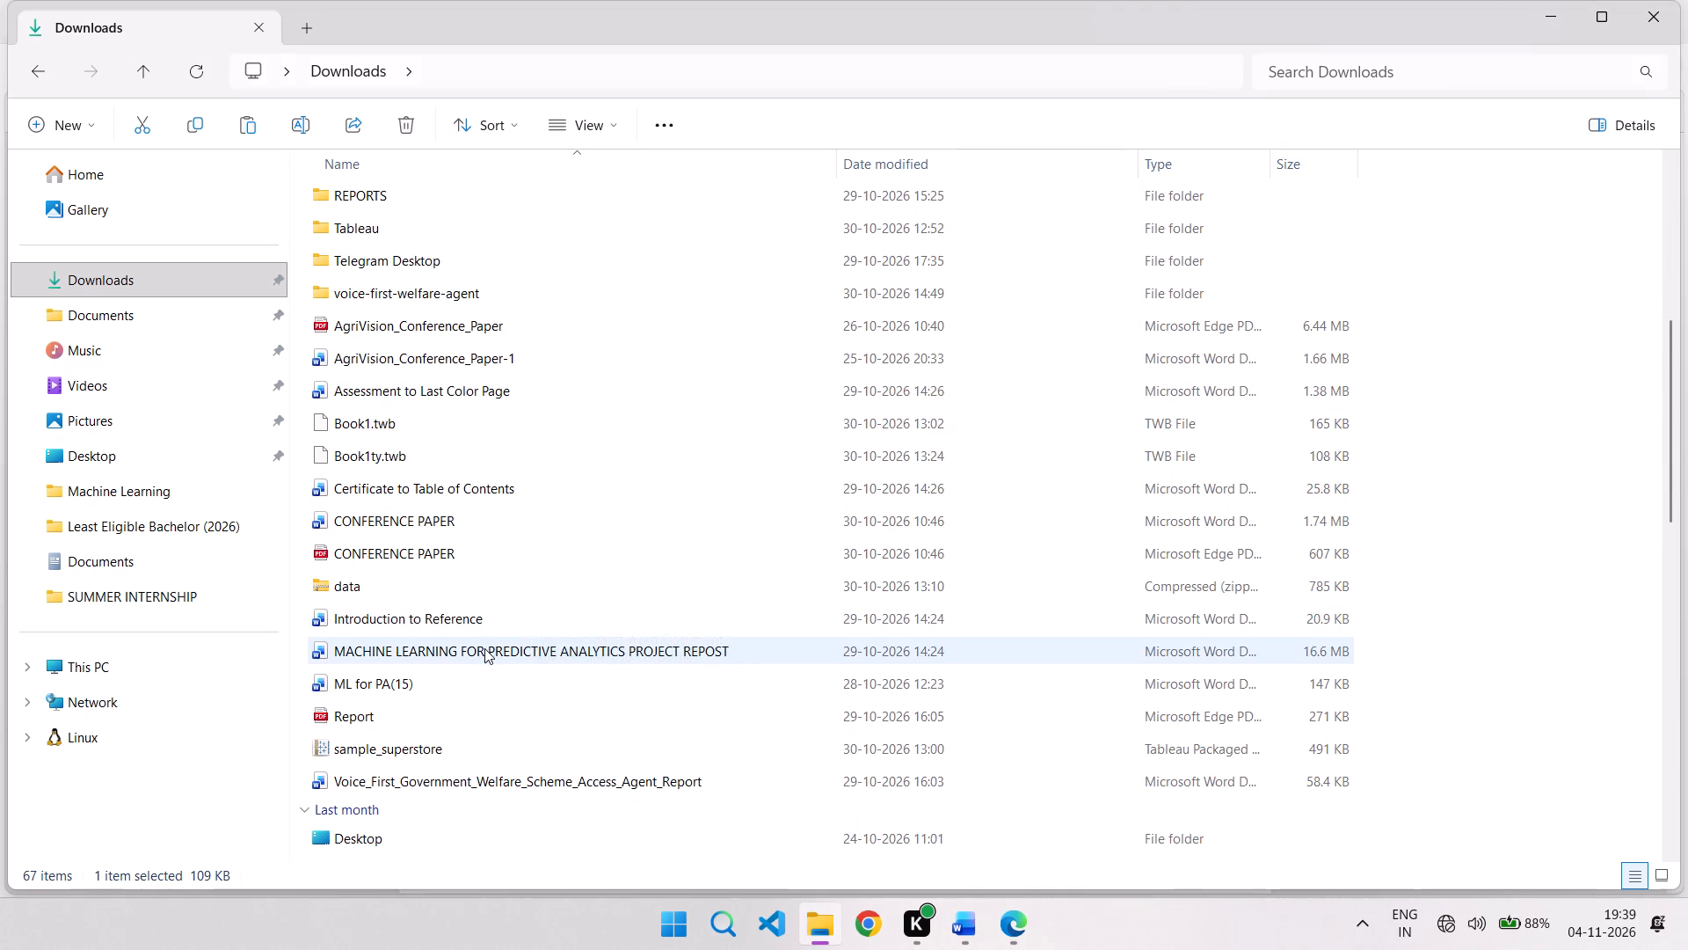
pyautogui.doubleClick(477, 493)
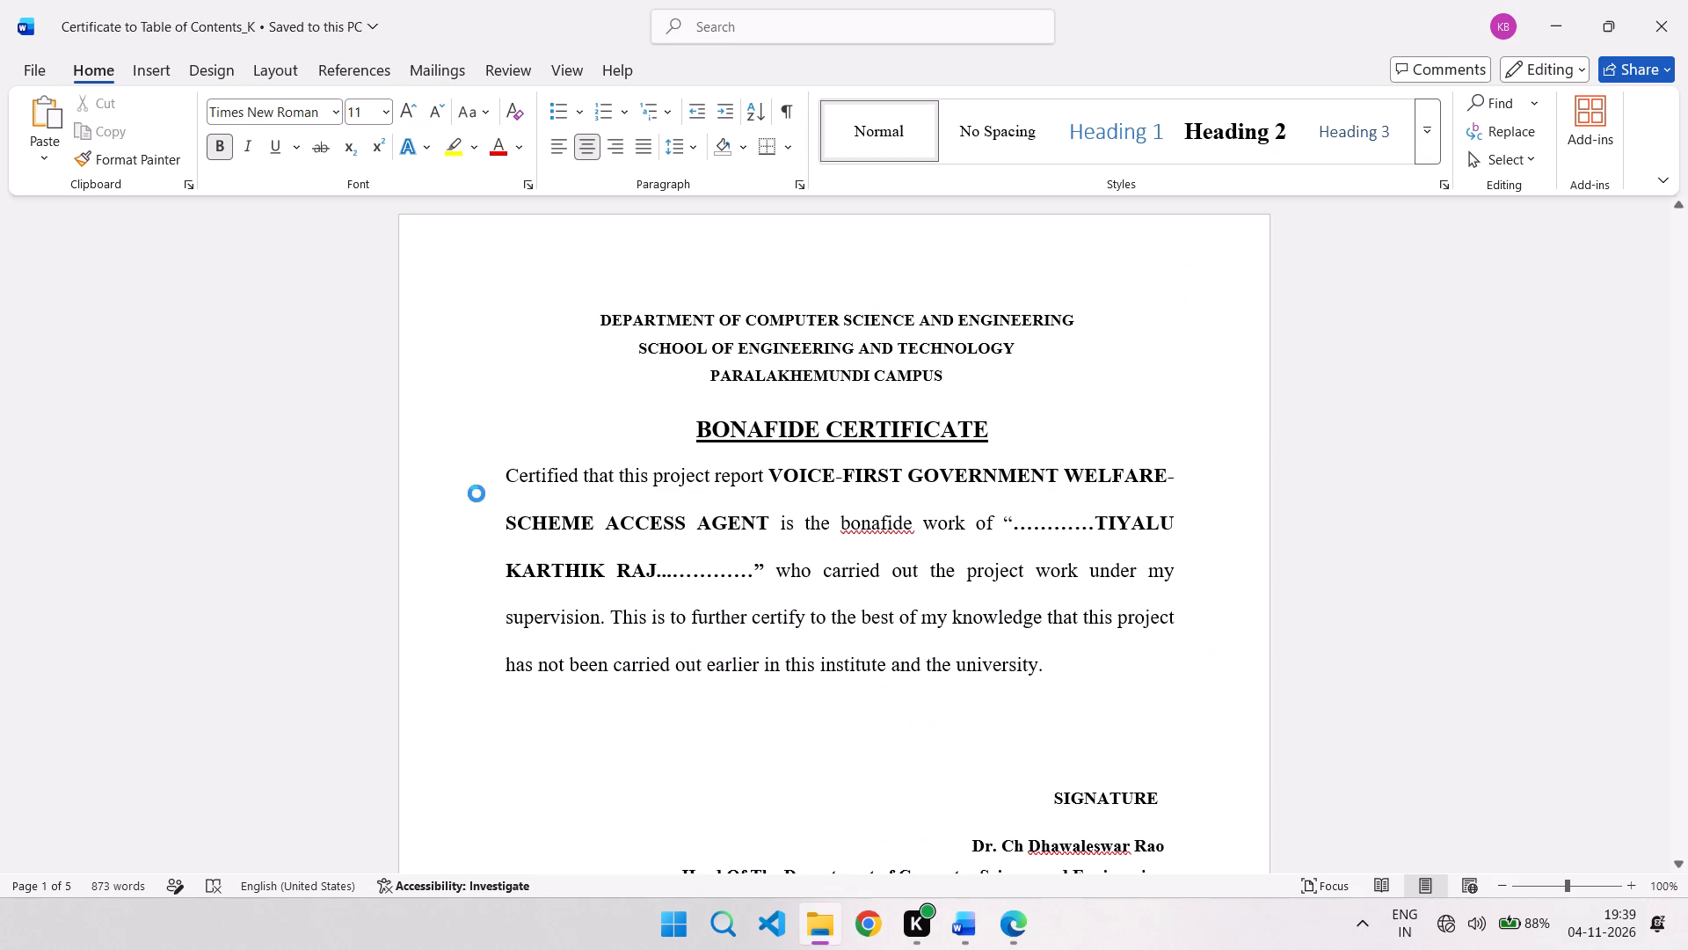
# Set the "Assistant Professor of Computer Science and Engineering" line under the bonafide certificate's first signature to 12 pt.
pyautogui.scroll(-1, 940, 515)
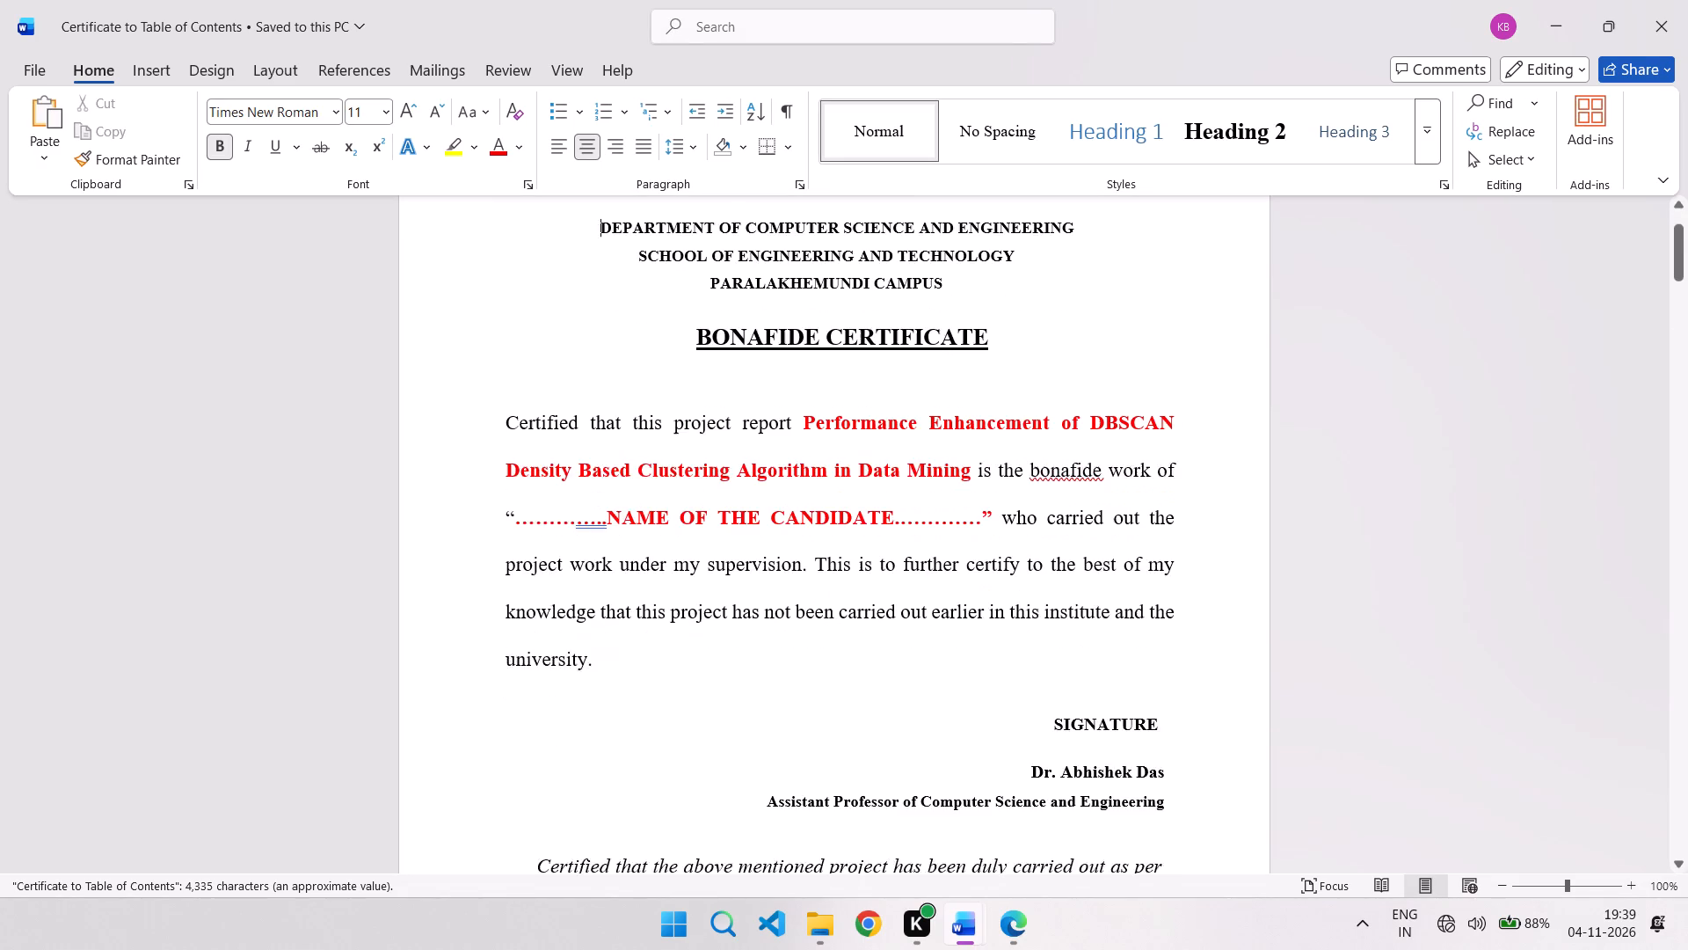
pyautogui.scroll(-3, 940, 515)
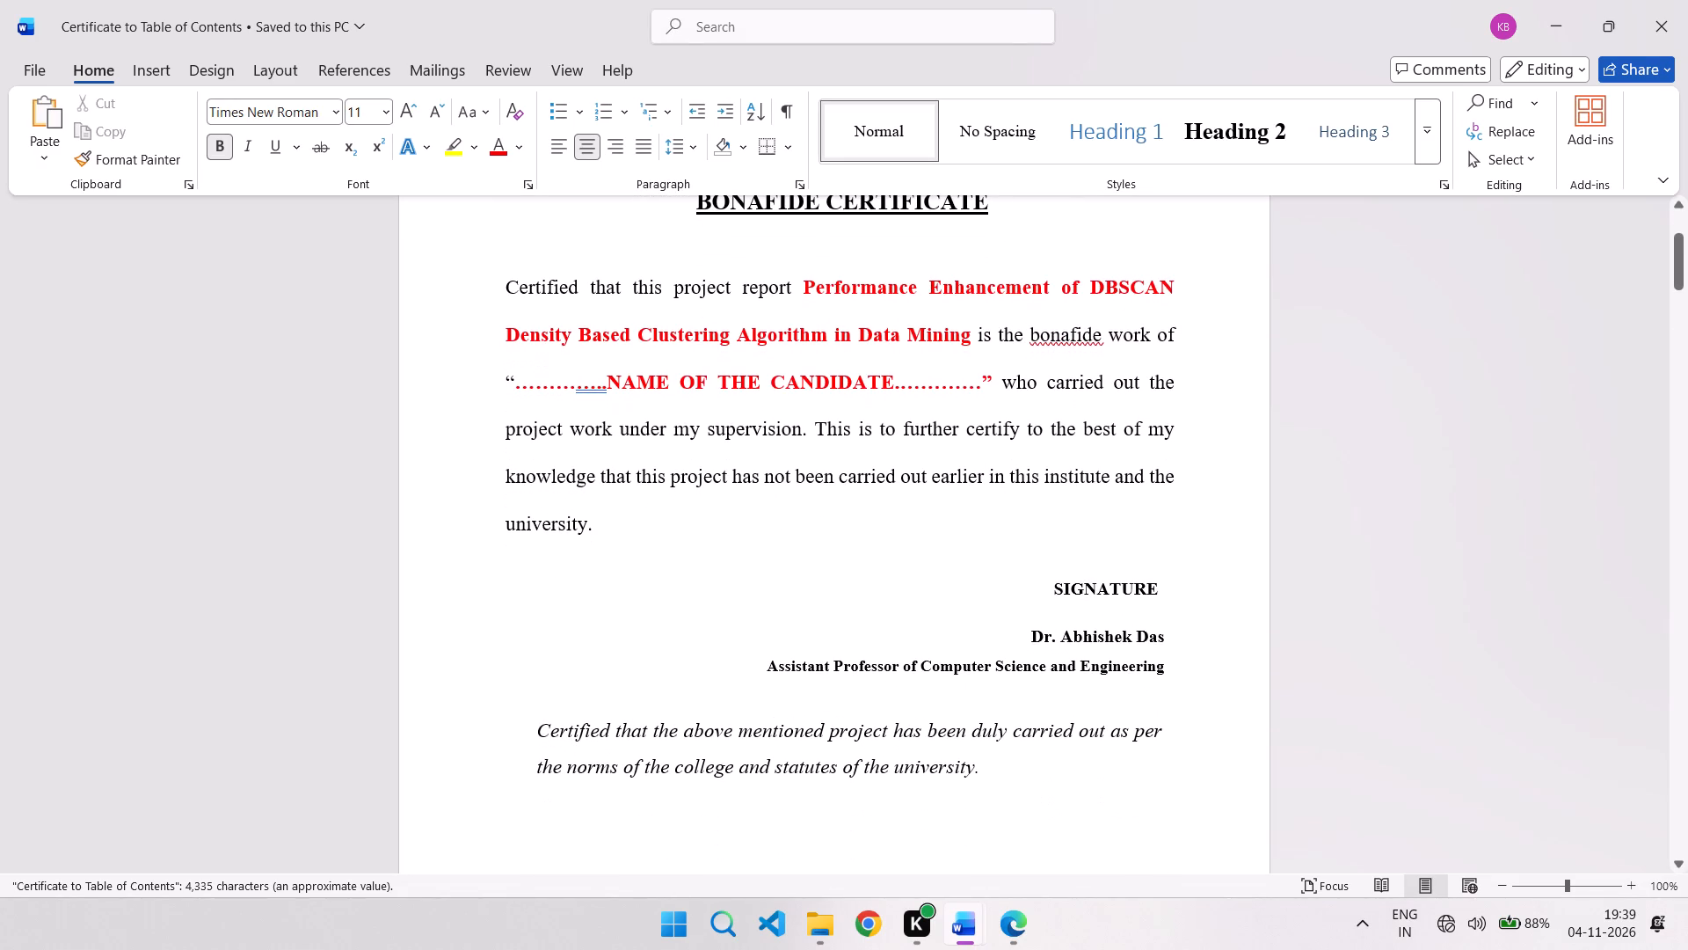
pyautogui.scroll(-1, 940, 515)
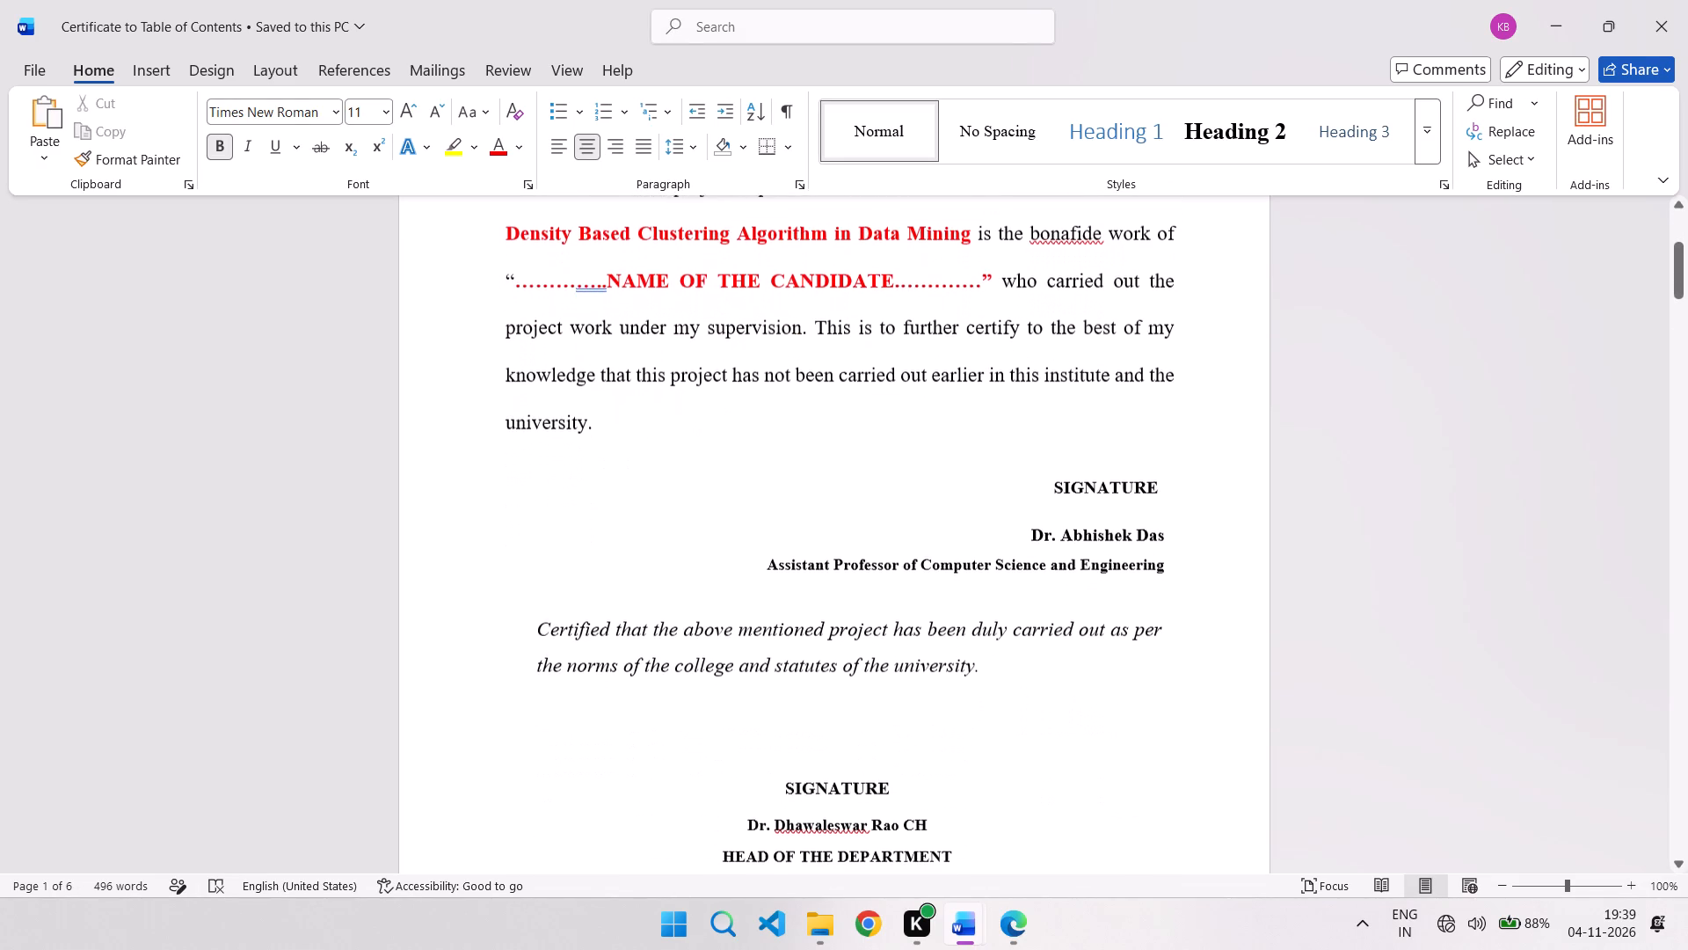
pyautogui.tripleClick(934, 559)
pyautogui.click(1117, 494)
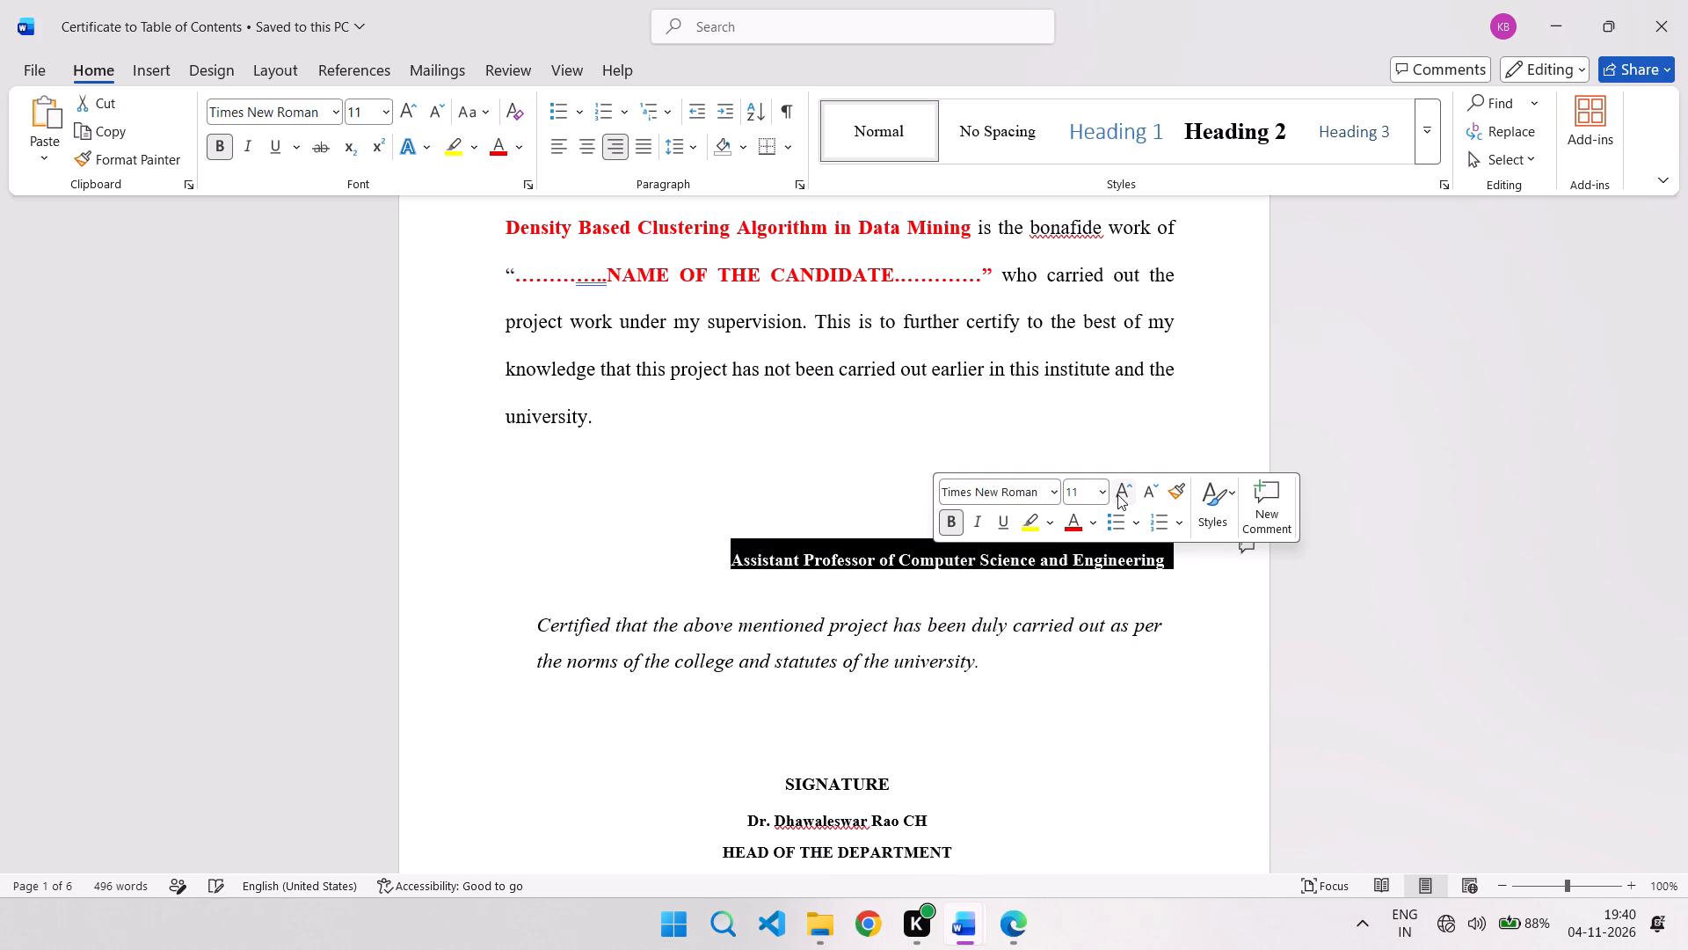
pyautogui.click(854, 492)
pyautogui.click(898, 534)
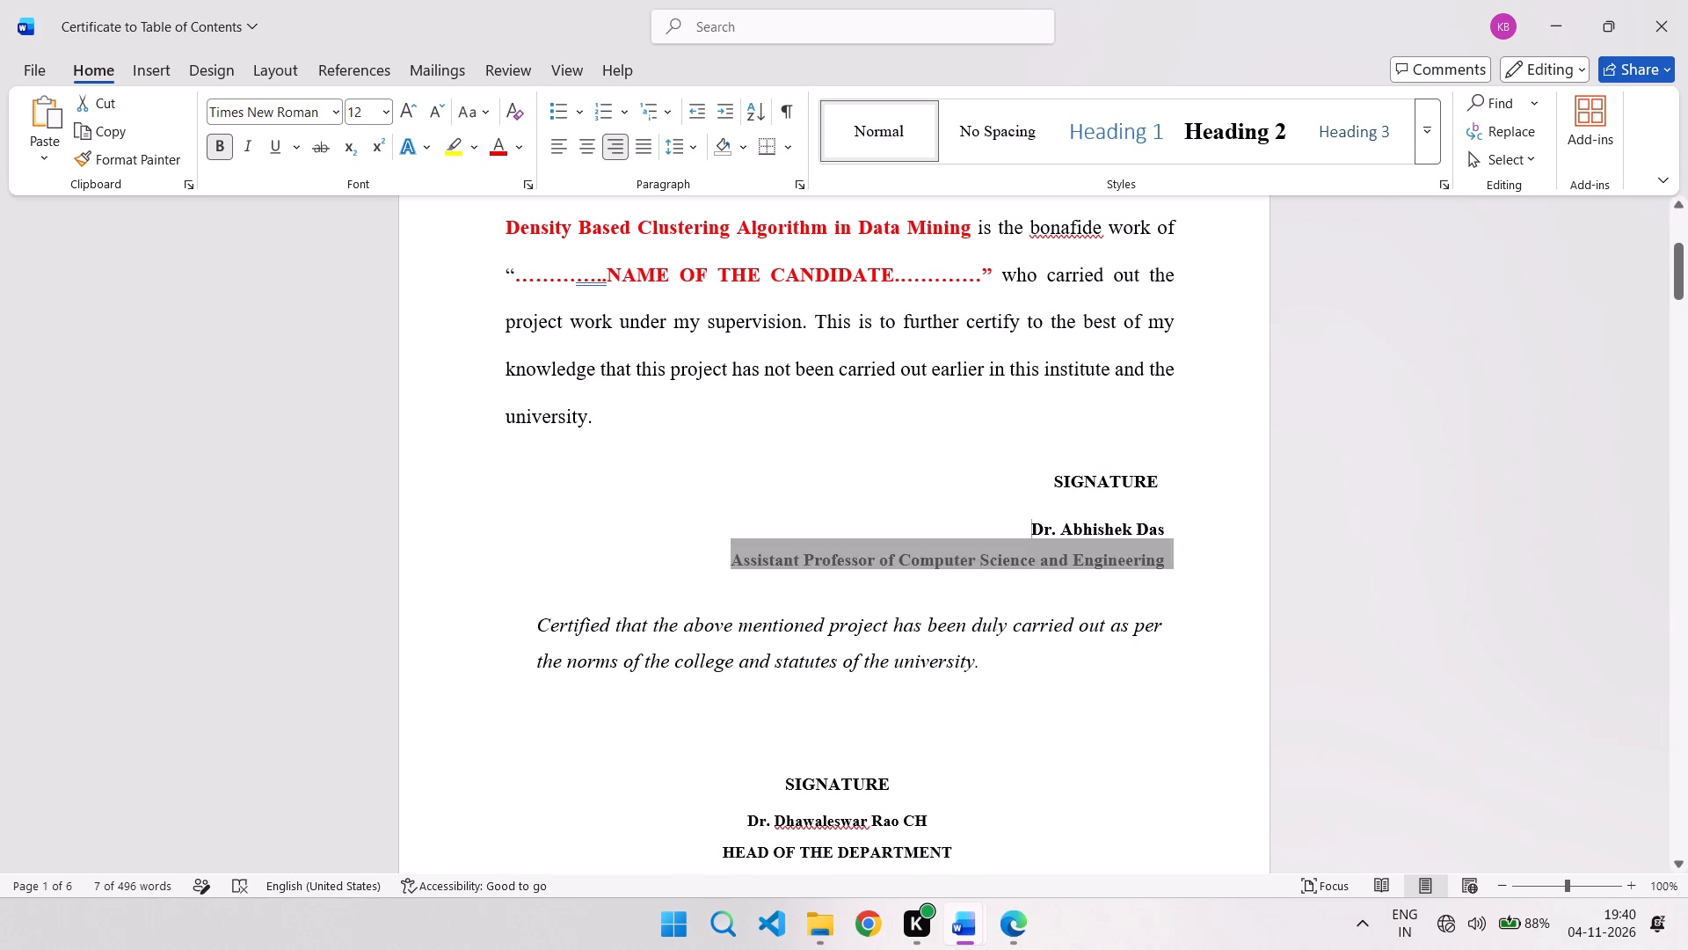
# Replace the project title in the bonafide certificate with "GOVERNMENT WELFARE-SCHEME ACCESS DASHBOARD", copied from the Front Page S PDF.
pyautogui.scroll(1, 920, 581)
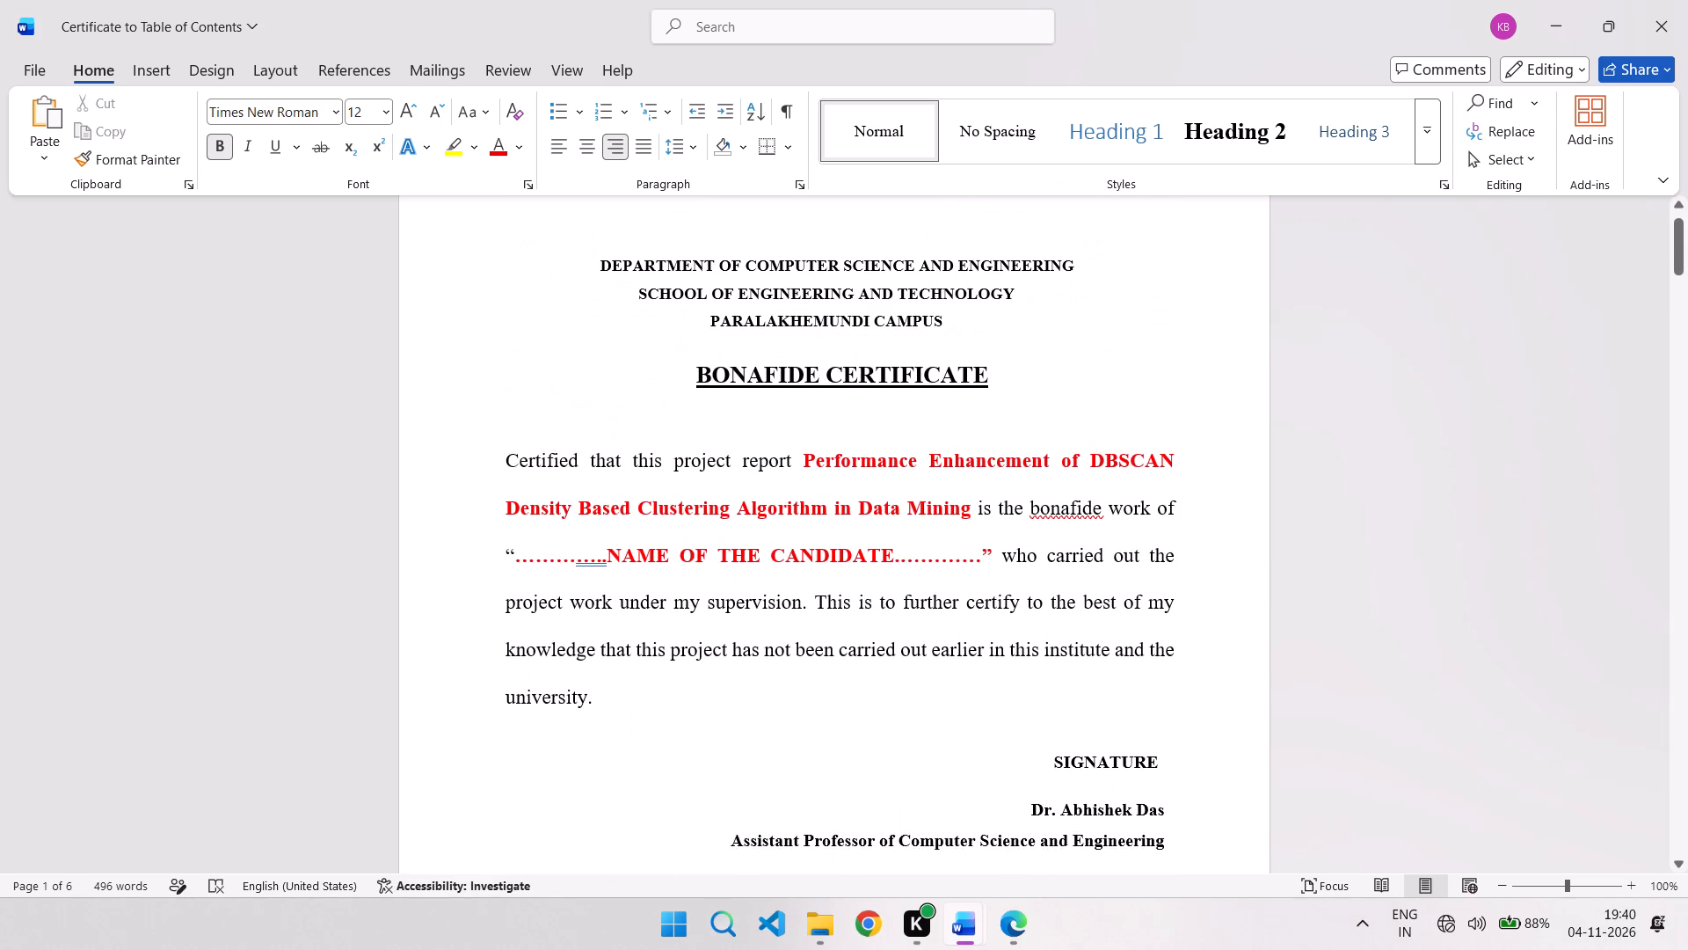
pyautogui.click(998, 923)
pyautogui.tripleClick(811, 295)
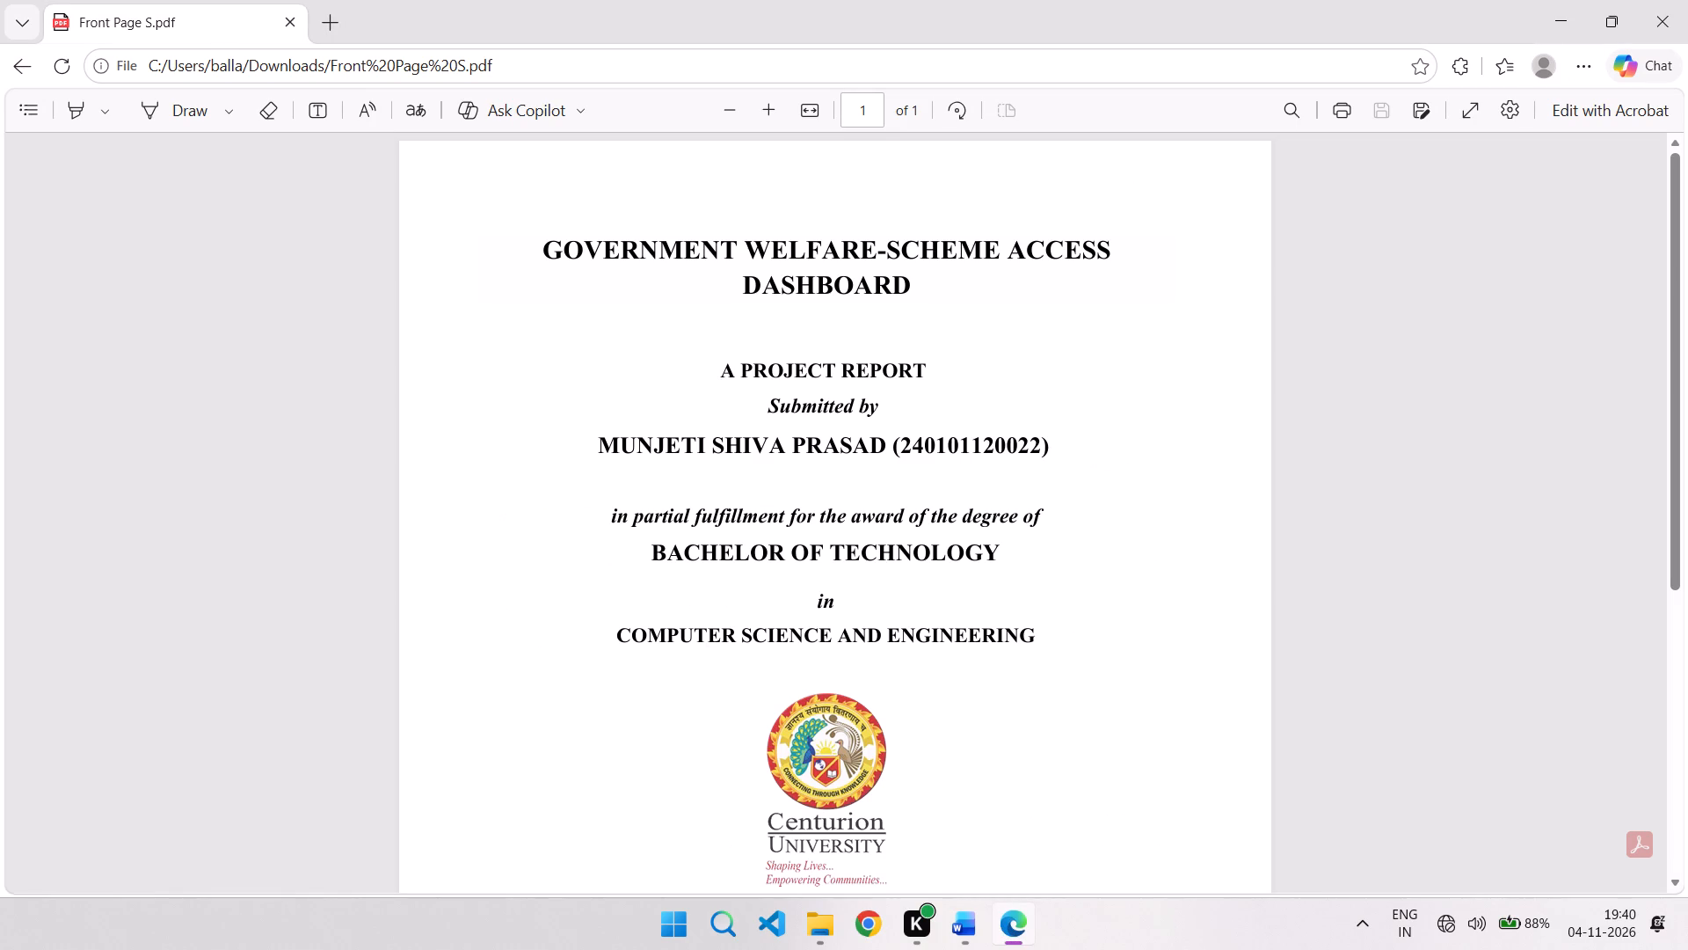
pyautogui.click(811, 295)
pyautogui.moveTo(547, 244); pyautogui.dragTo(922, 280)
pyautogui.hotkey('ctrl', 'c')
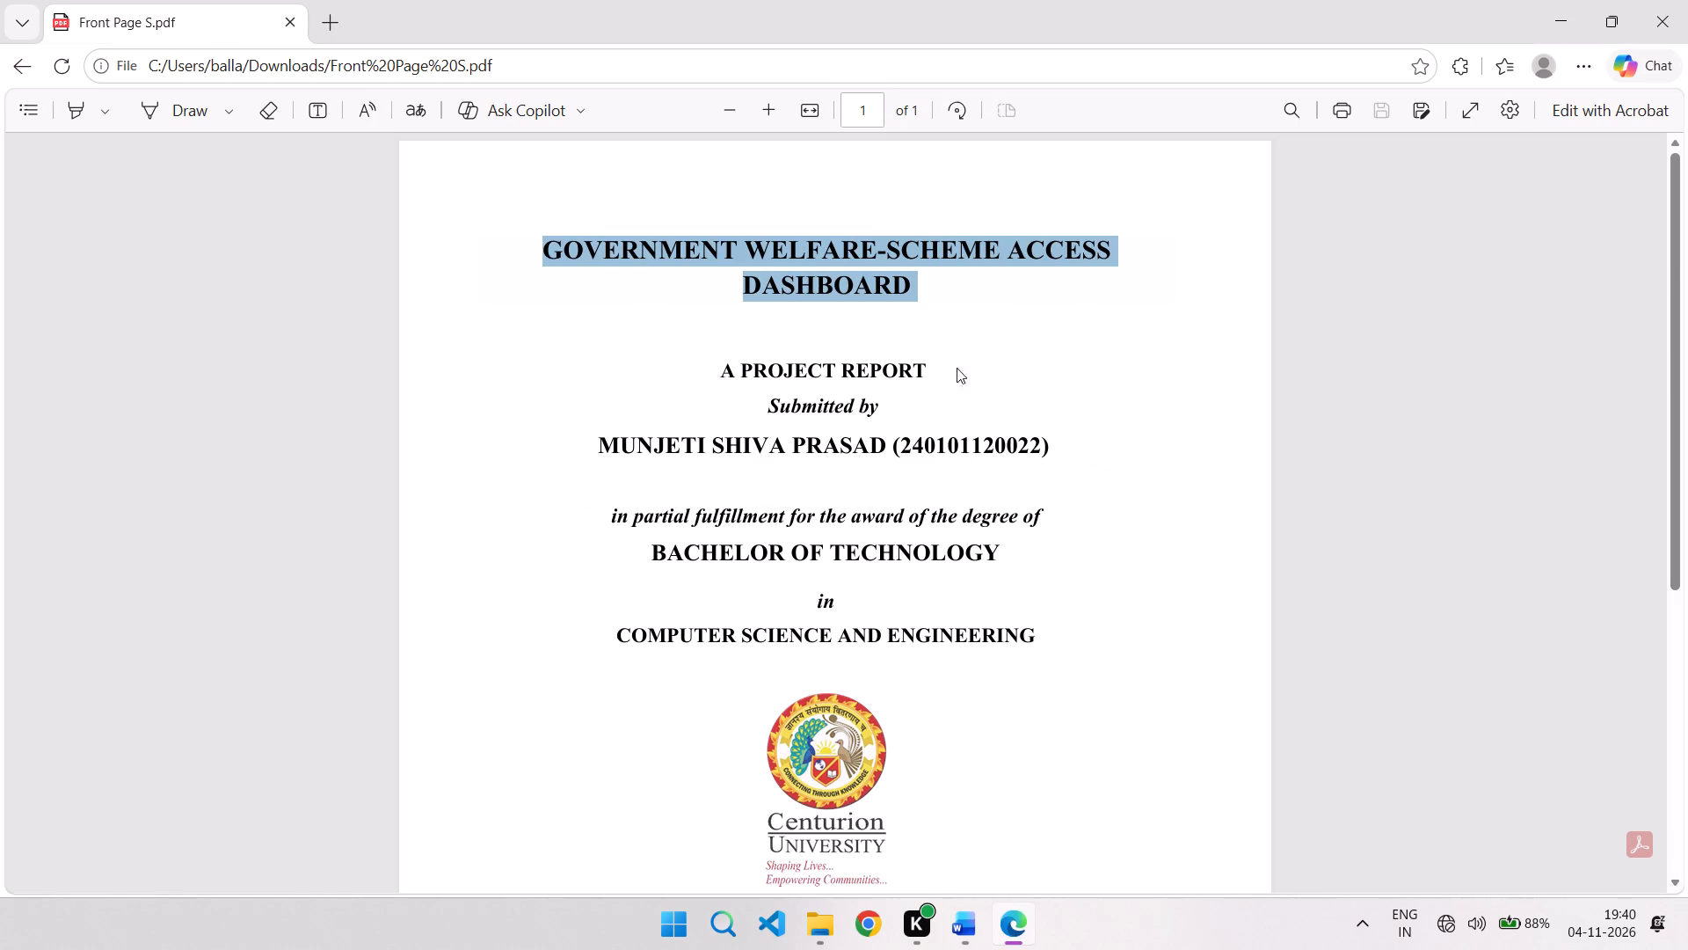
pyautogui.click(1022, 875)
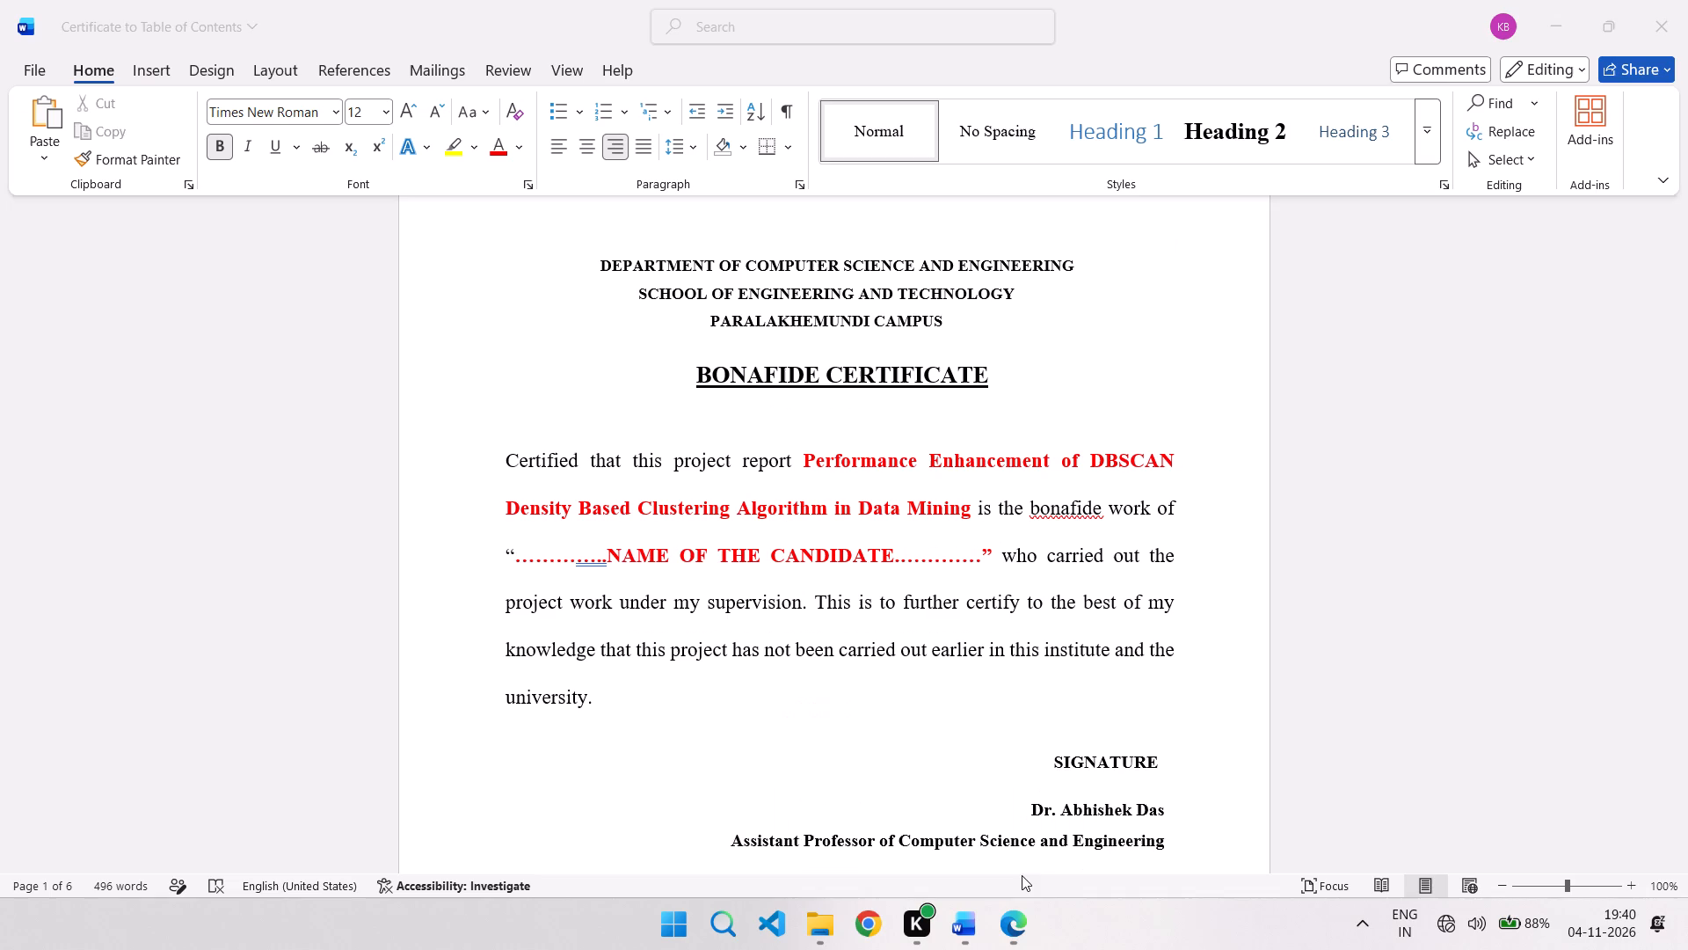
pyautogui.moveTo(806, 460); pyautogui.dragTo(955, 507)
pyautogui.write('GO')
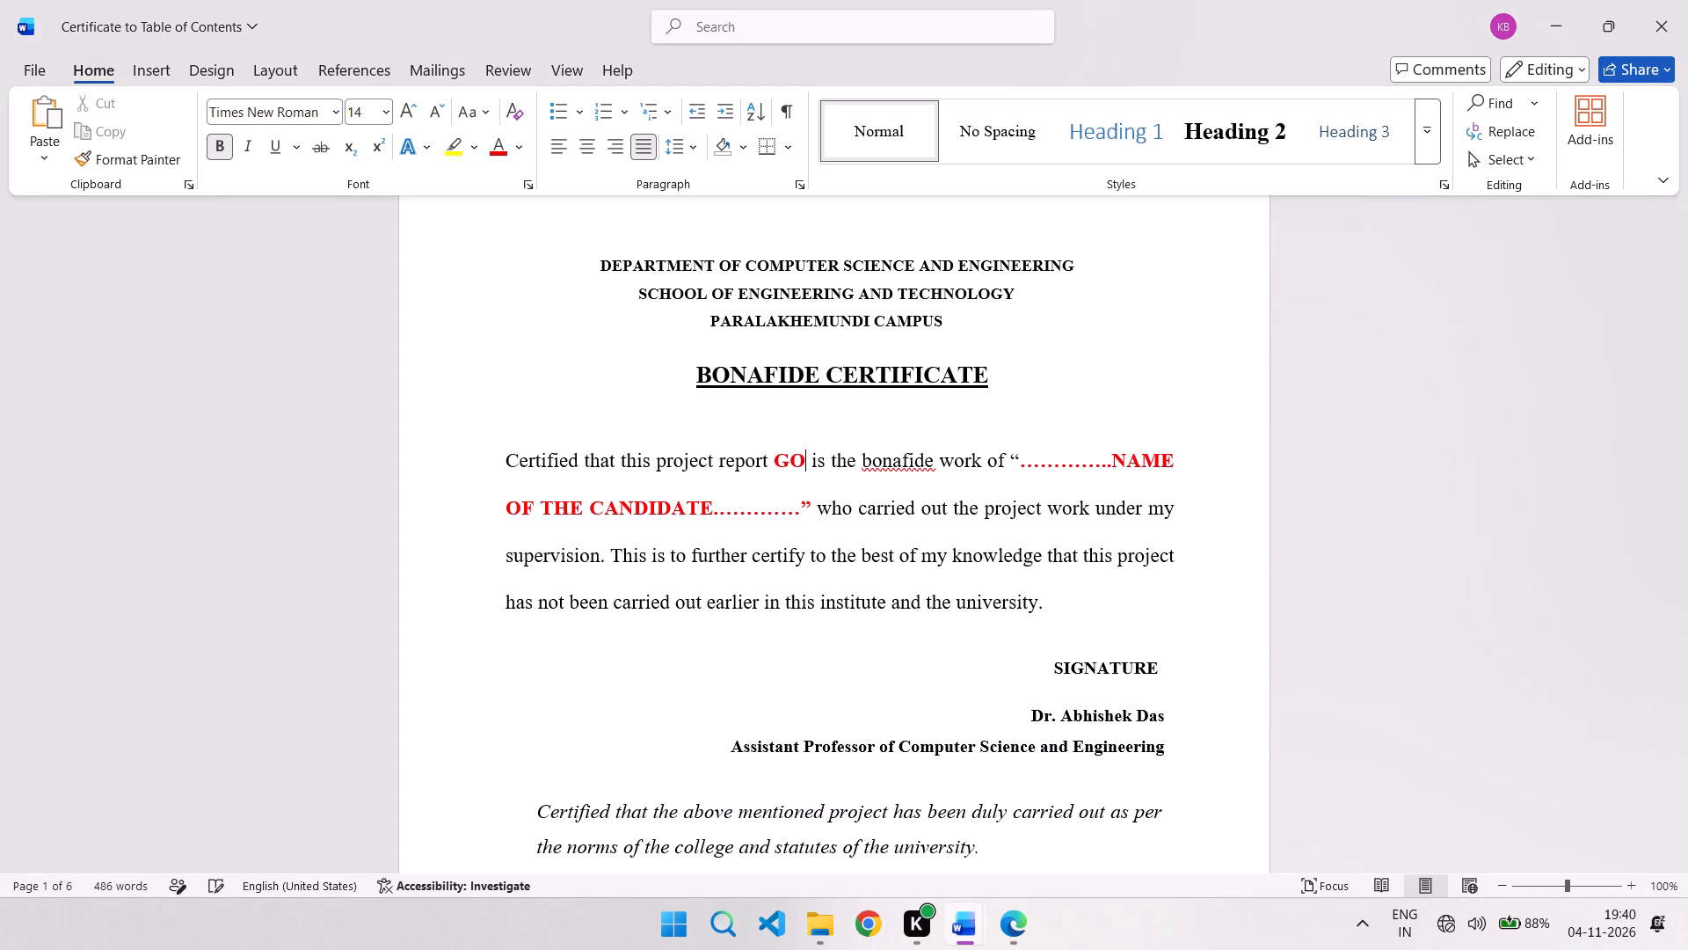
pyautogui.hotkey('ctrl', 'v')
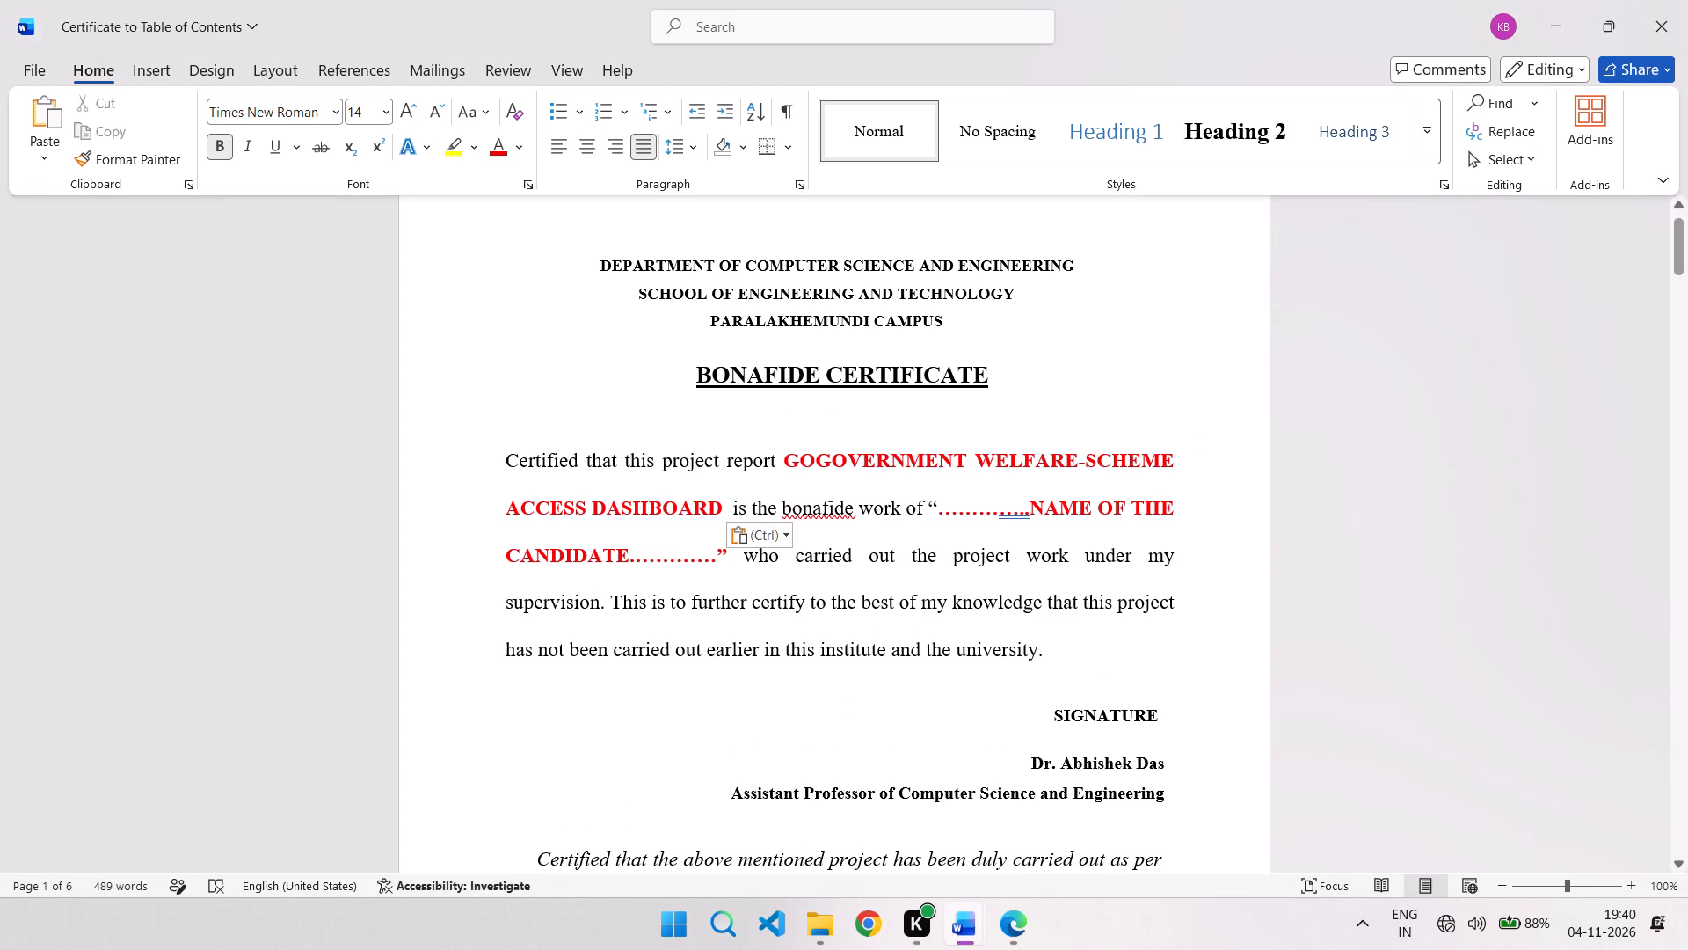
pyautogui.click(817, 460)
pyautogui.press('BackSpace')
pyautogui.press('BackSpace')
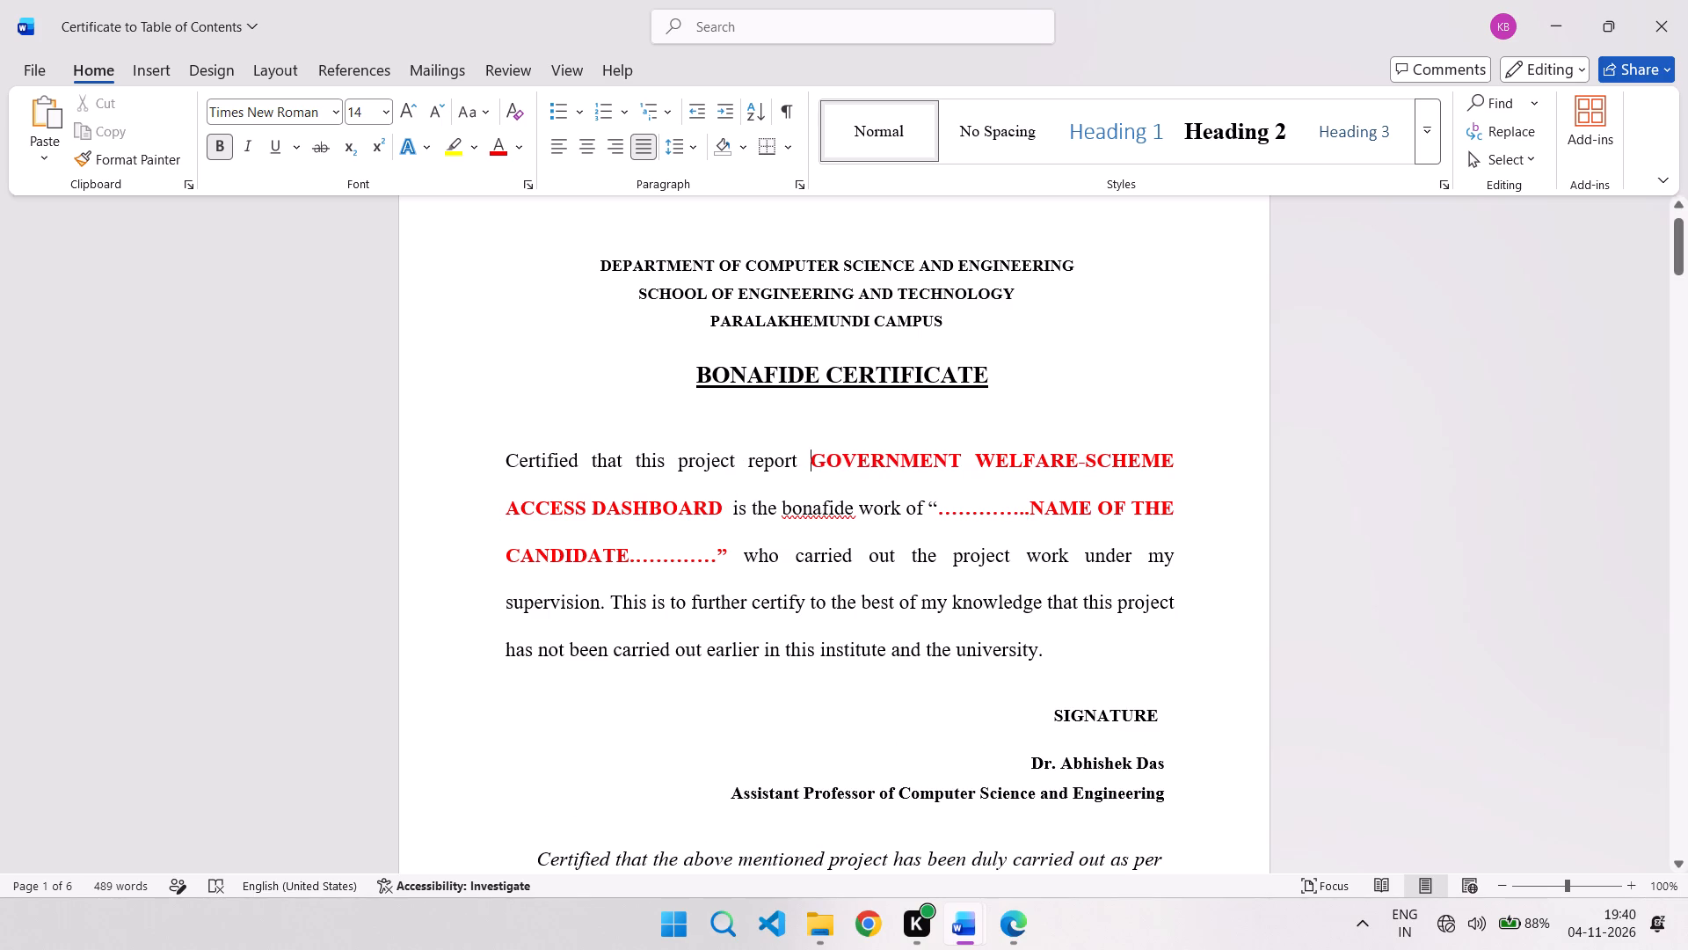
# Replace "NAME OF THE CANDIDATE" in the bonafide certificate with the student's name copied from the Certificate to Table of Contents_K document.
pyautogui.click(862, 818)
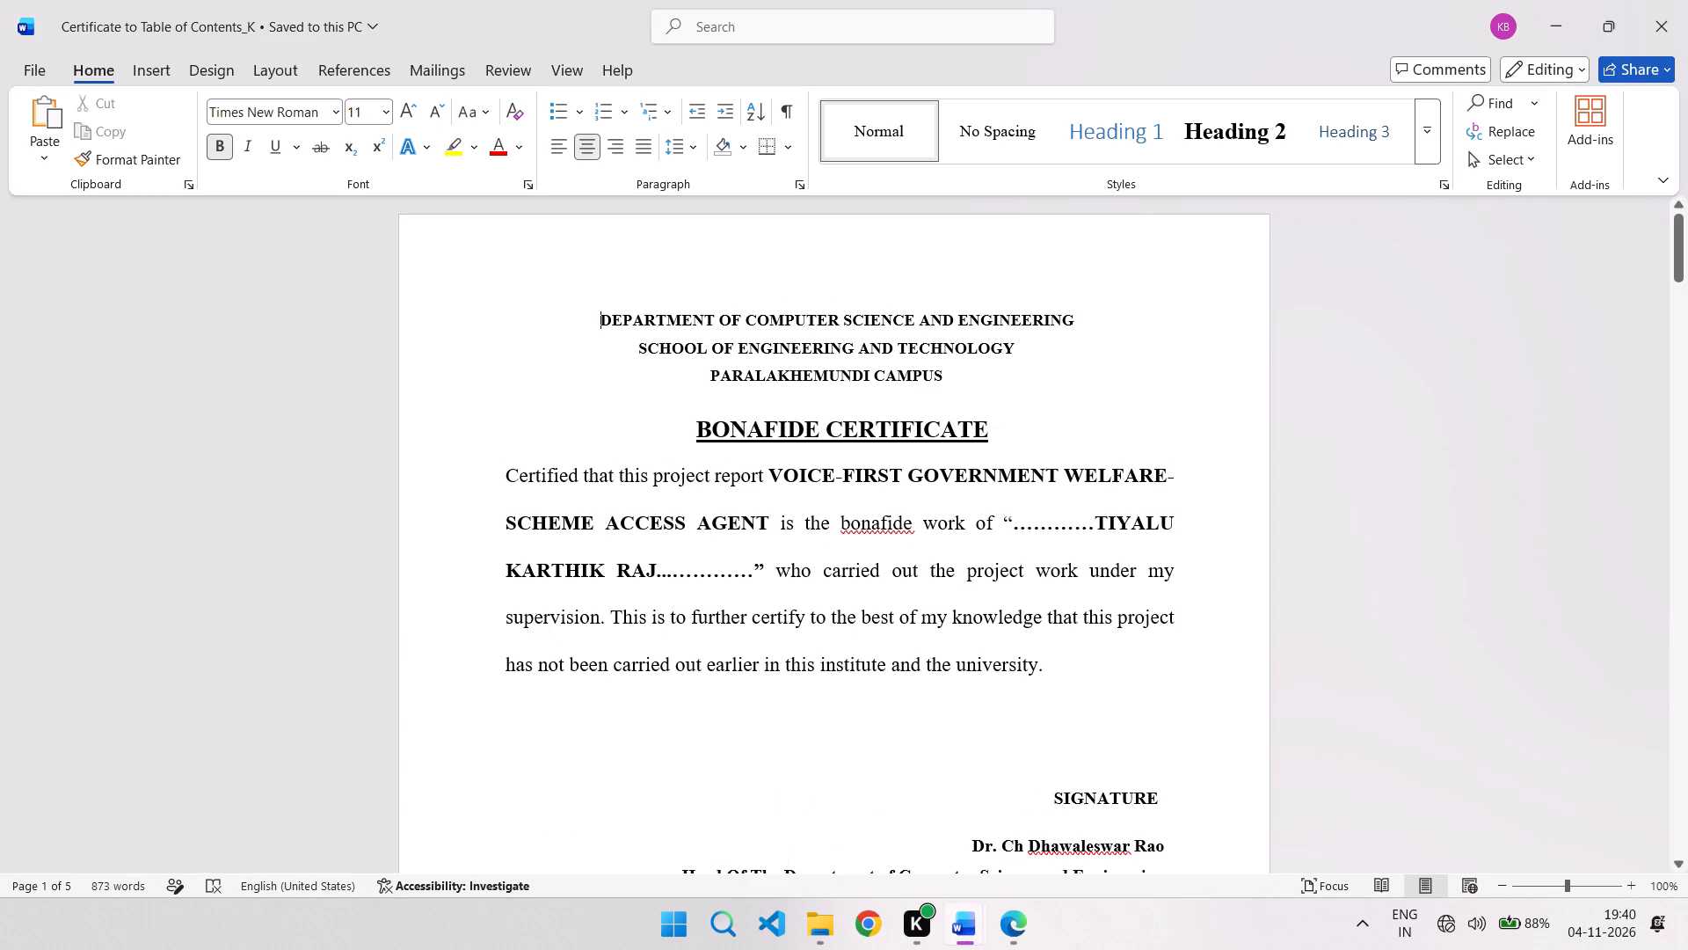
pyautogui.moveTo(1102, 518); pyautogui.dragTo(683, 569)
pyautogui.hscroll(-1, 789, 545)
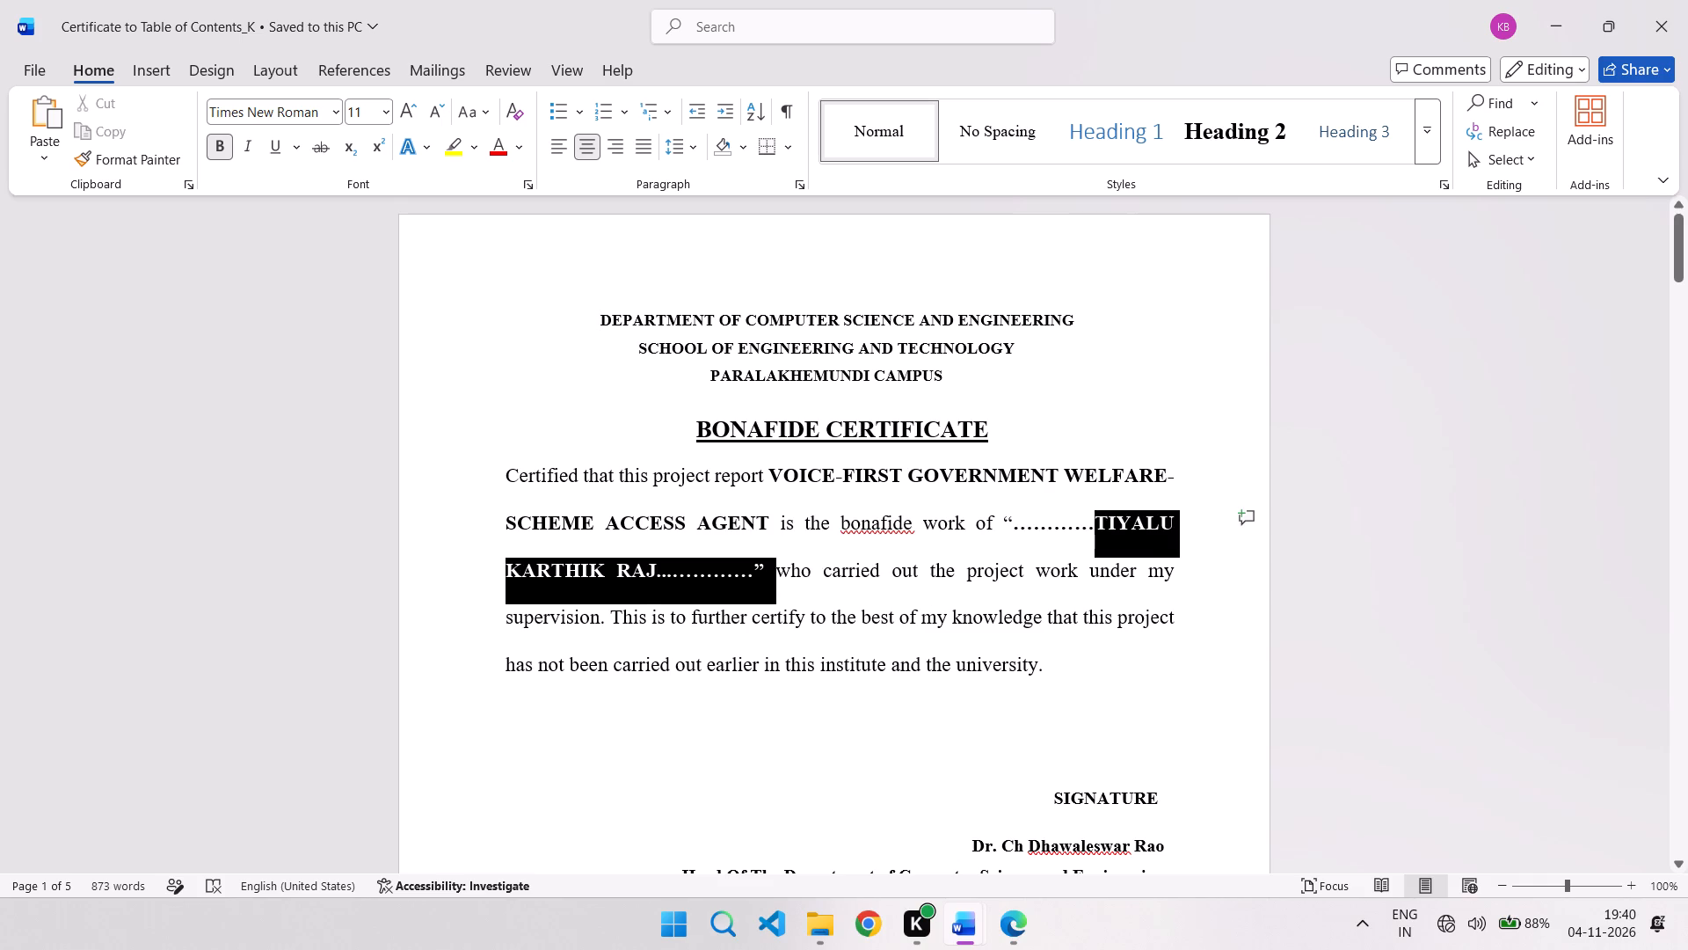
pyautogui.moveTo(683, 569); pyautogui.dragTo(658, 571)
pyautogui.hotkey('ctrl', 'c')
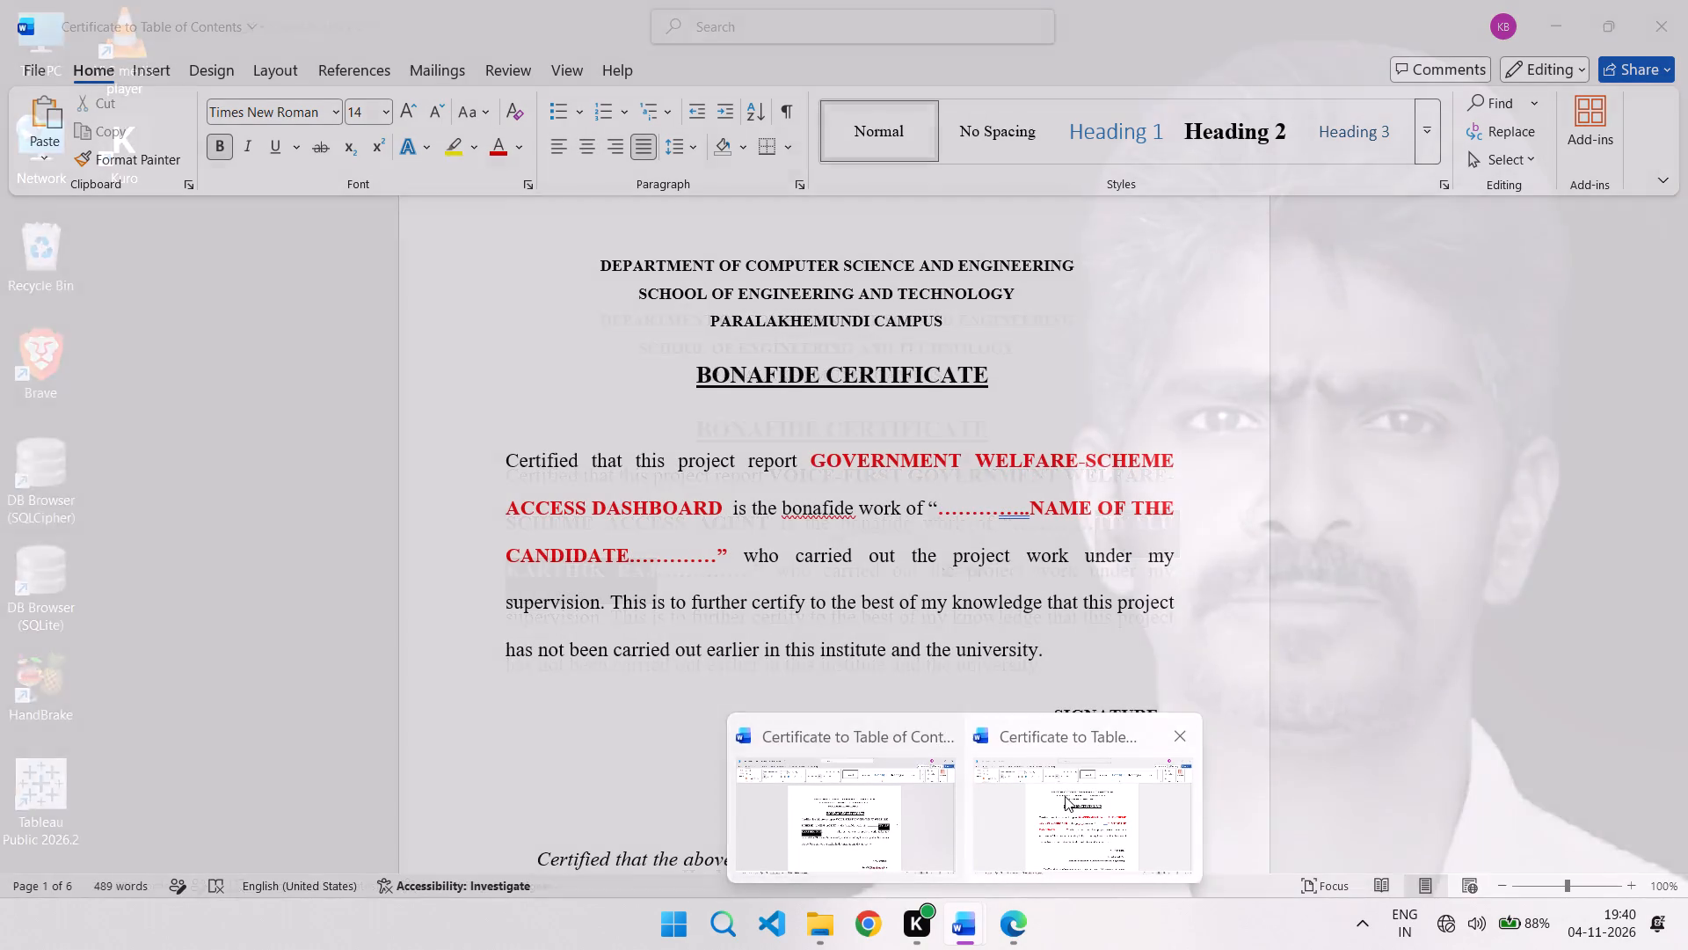
pyautogui.click(1065, 796)
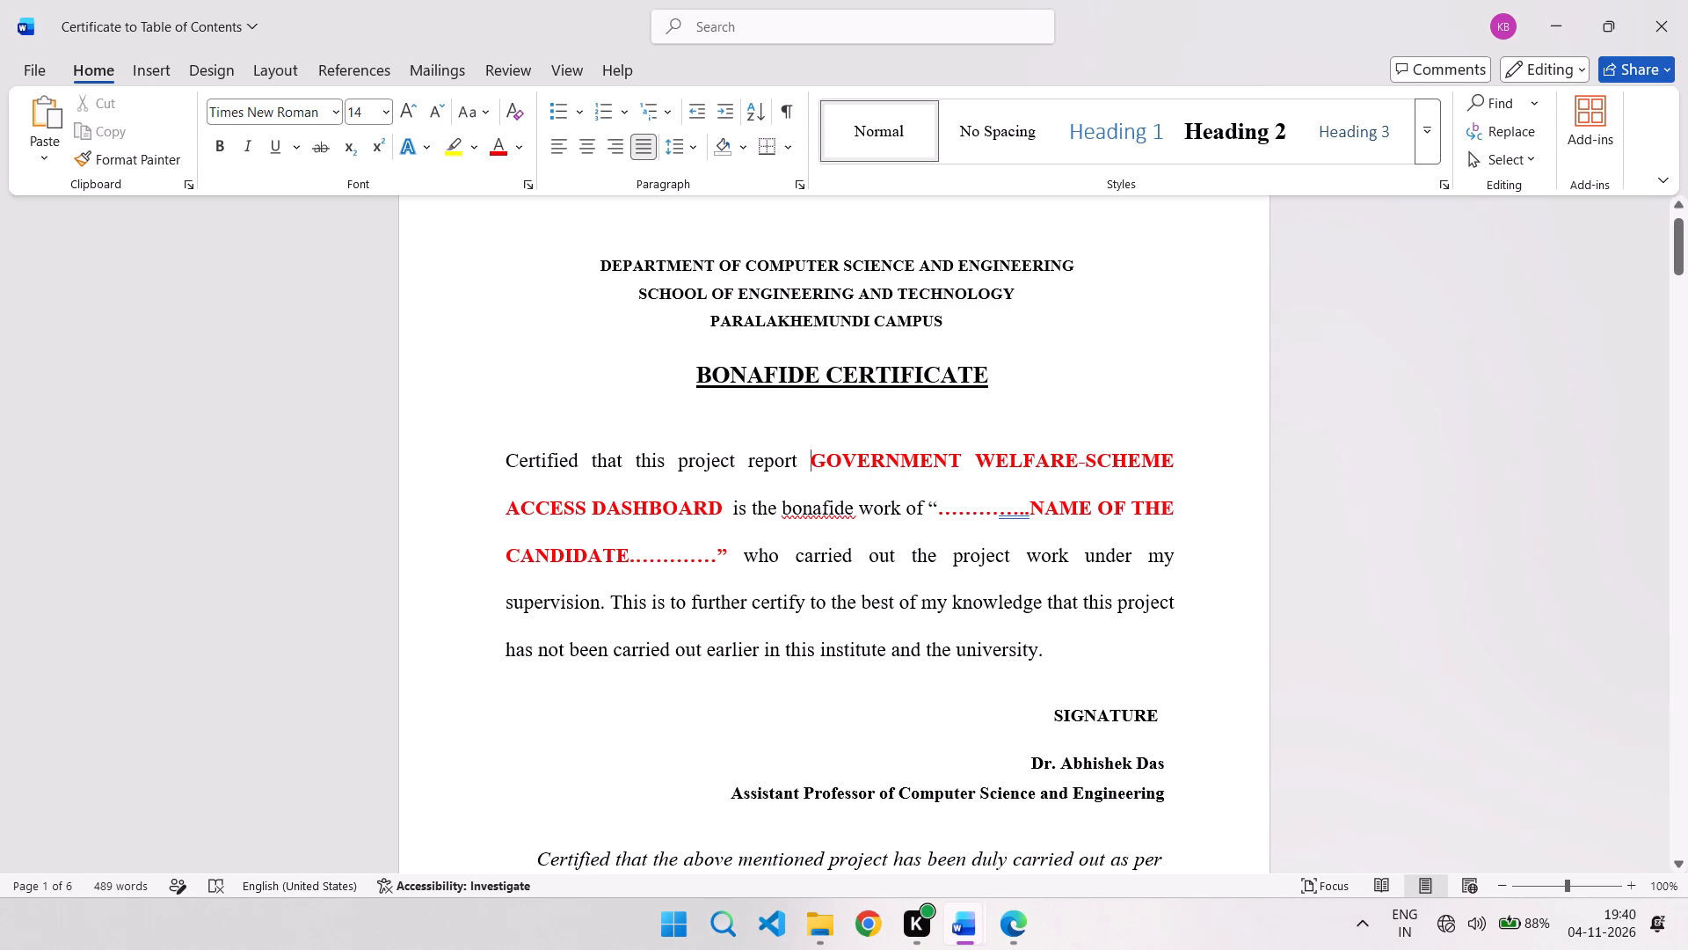
pyautogui.moveTo(1034, 506); pyautogui.dragTo(618, 559)
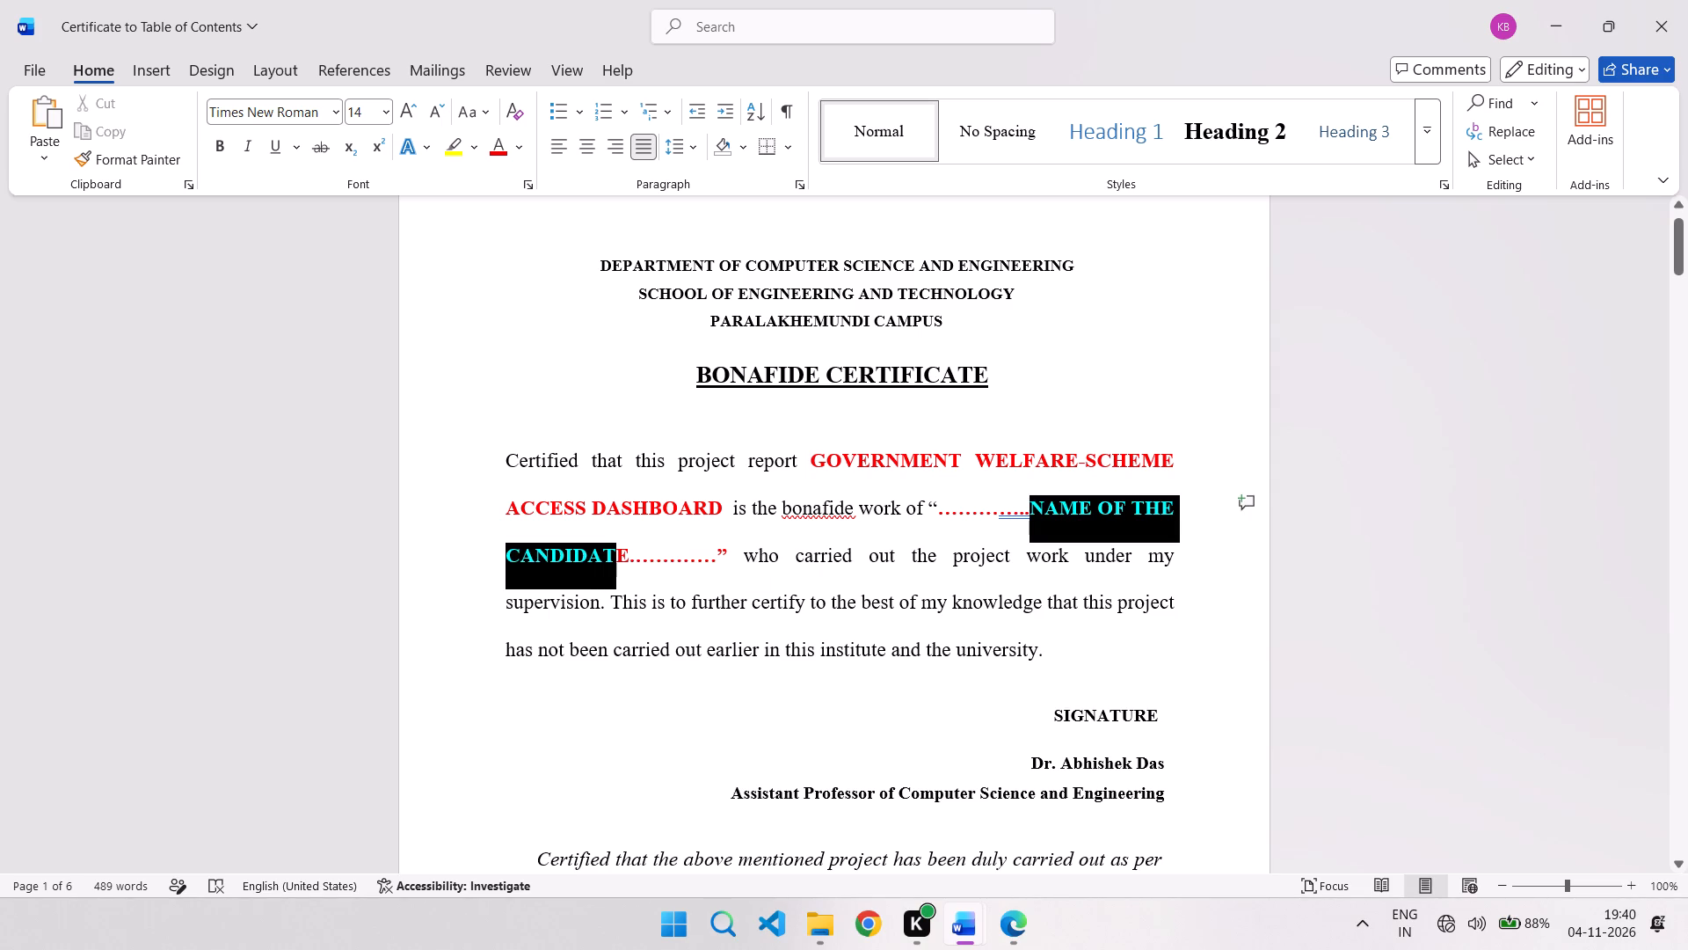
pyautogui.moveTo(618, 559); pyautogui.dragTo(626, 566)
pyautogui.hotkey('ctrl', 'v')
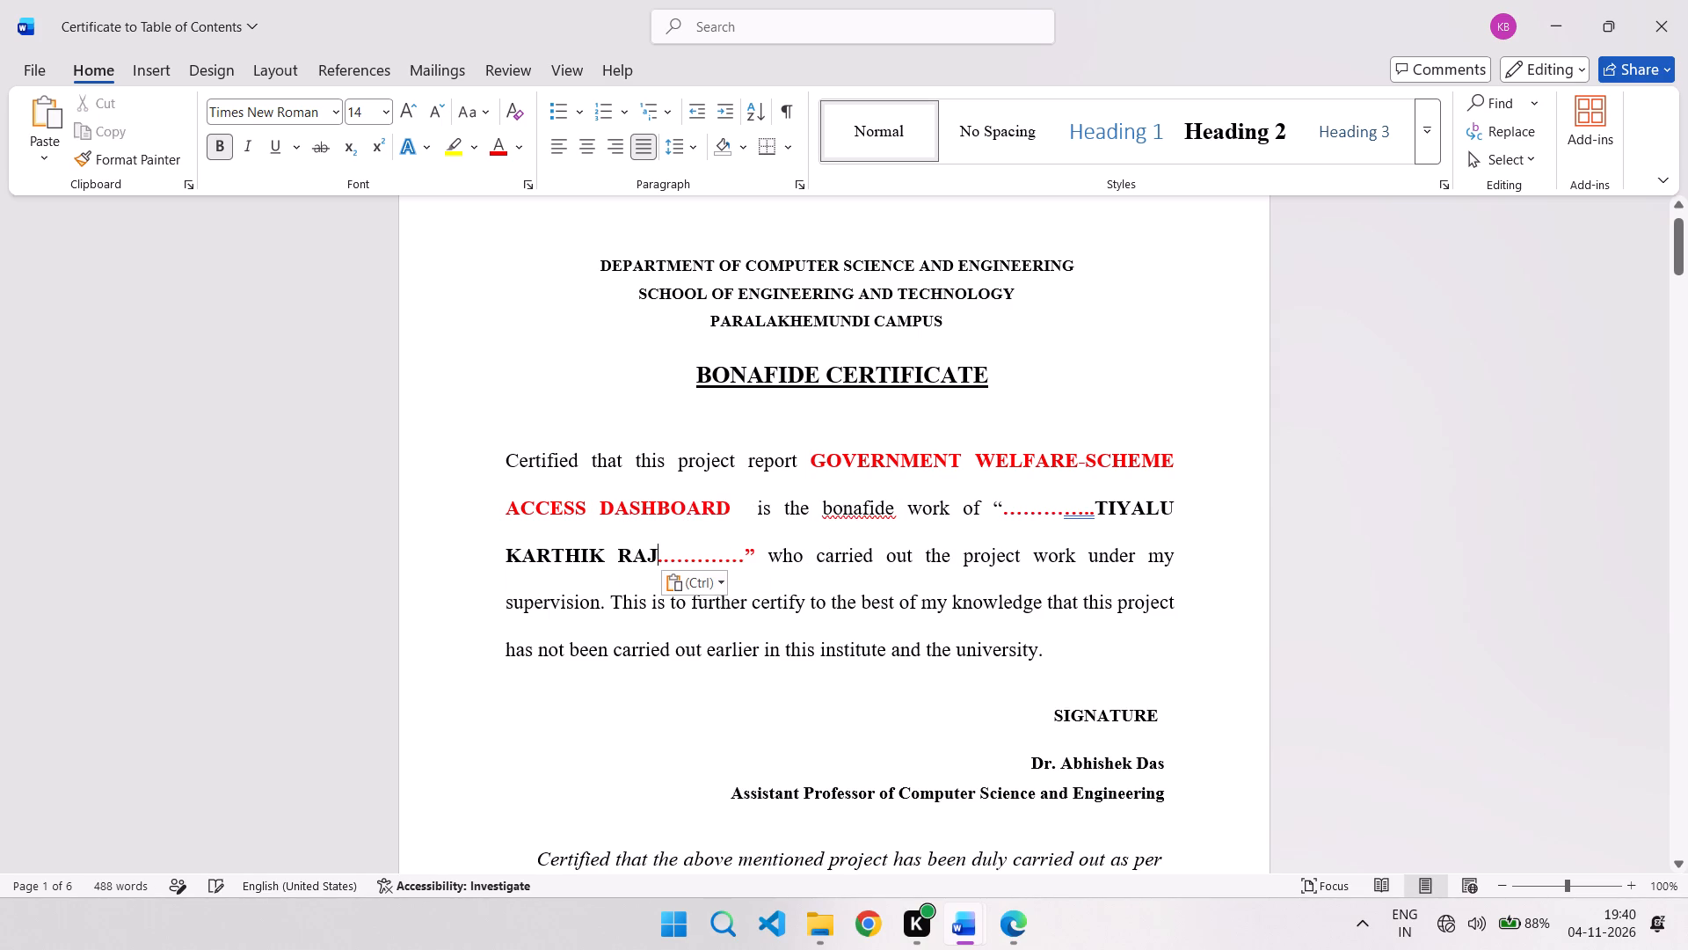
# Replace the "Associate Professor of Computer Science and Engg." line beneath HEAD OF THE DEPARTMENT in the bonafide certificate with a blank line.
pyautogui.scroll(-1, 715, 660)
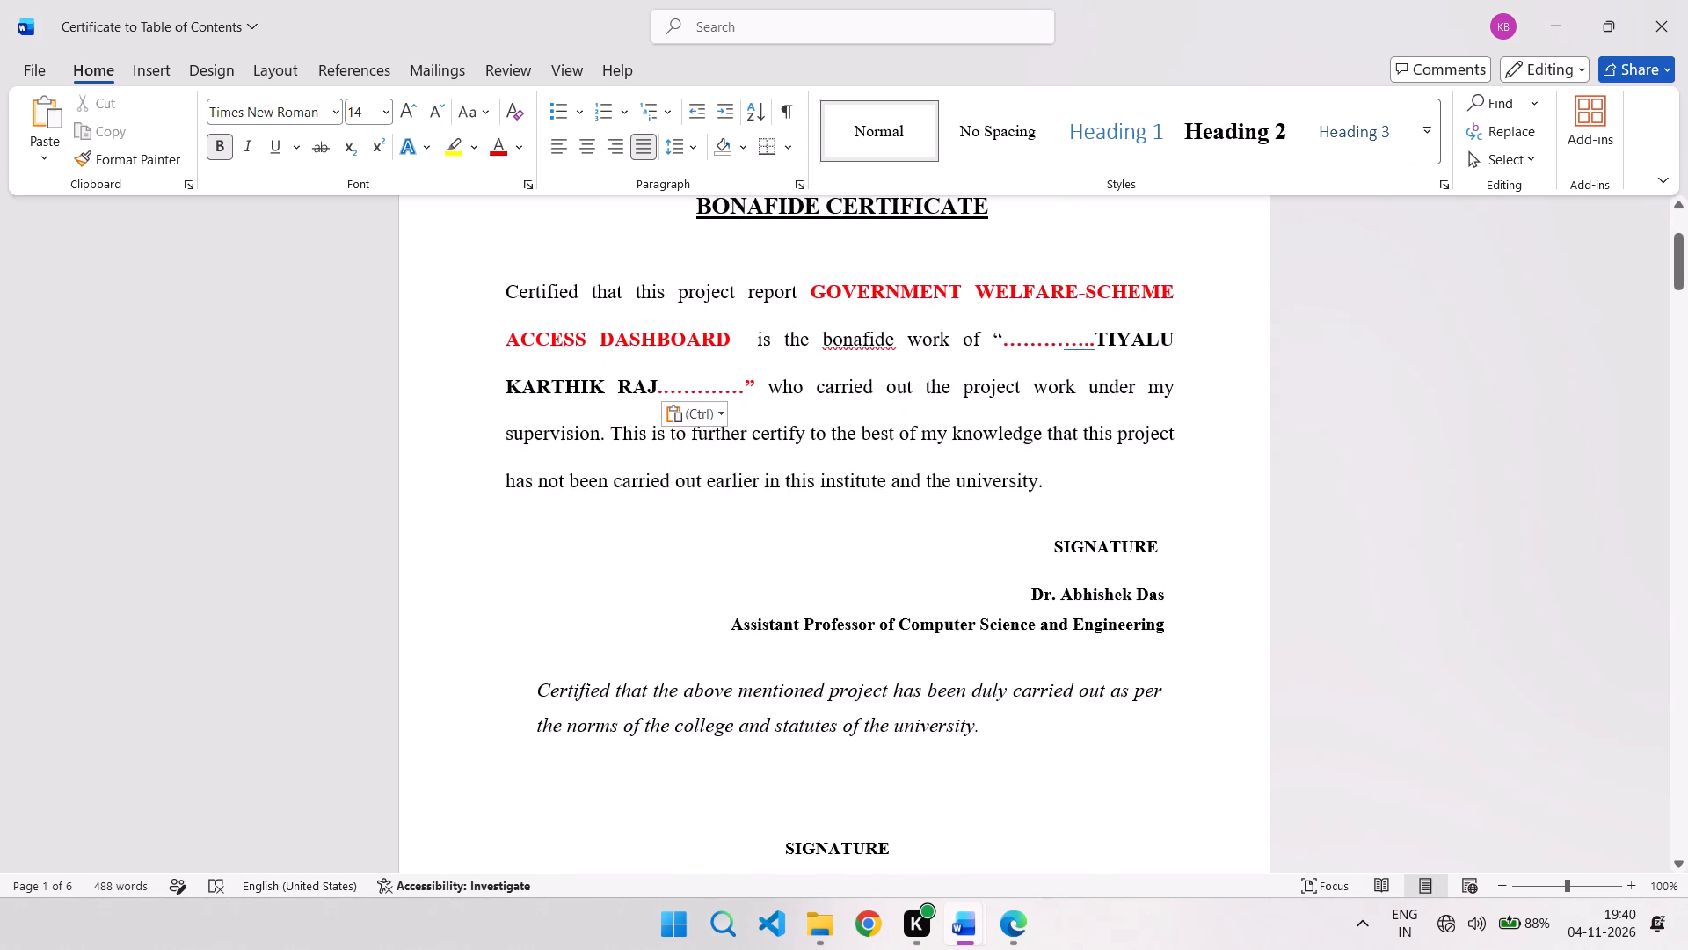
pyautogui.scroll(-2, 862, 618)
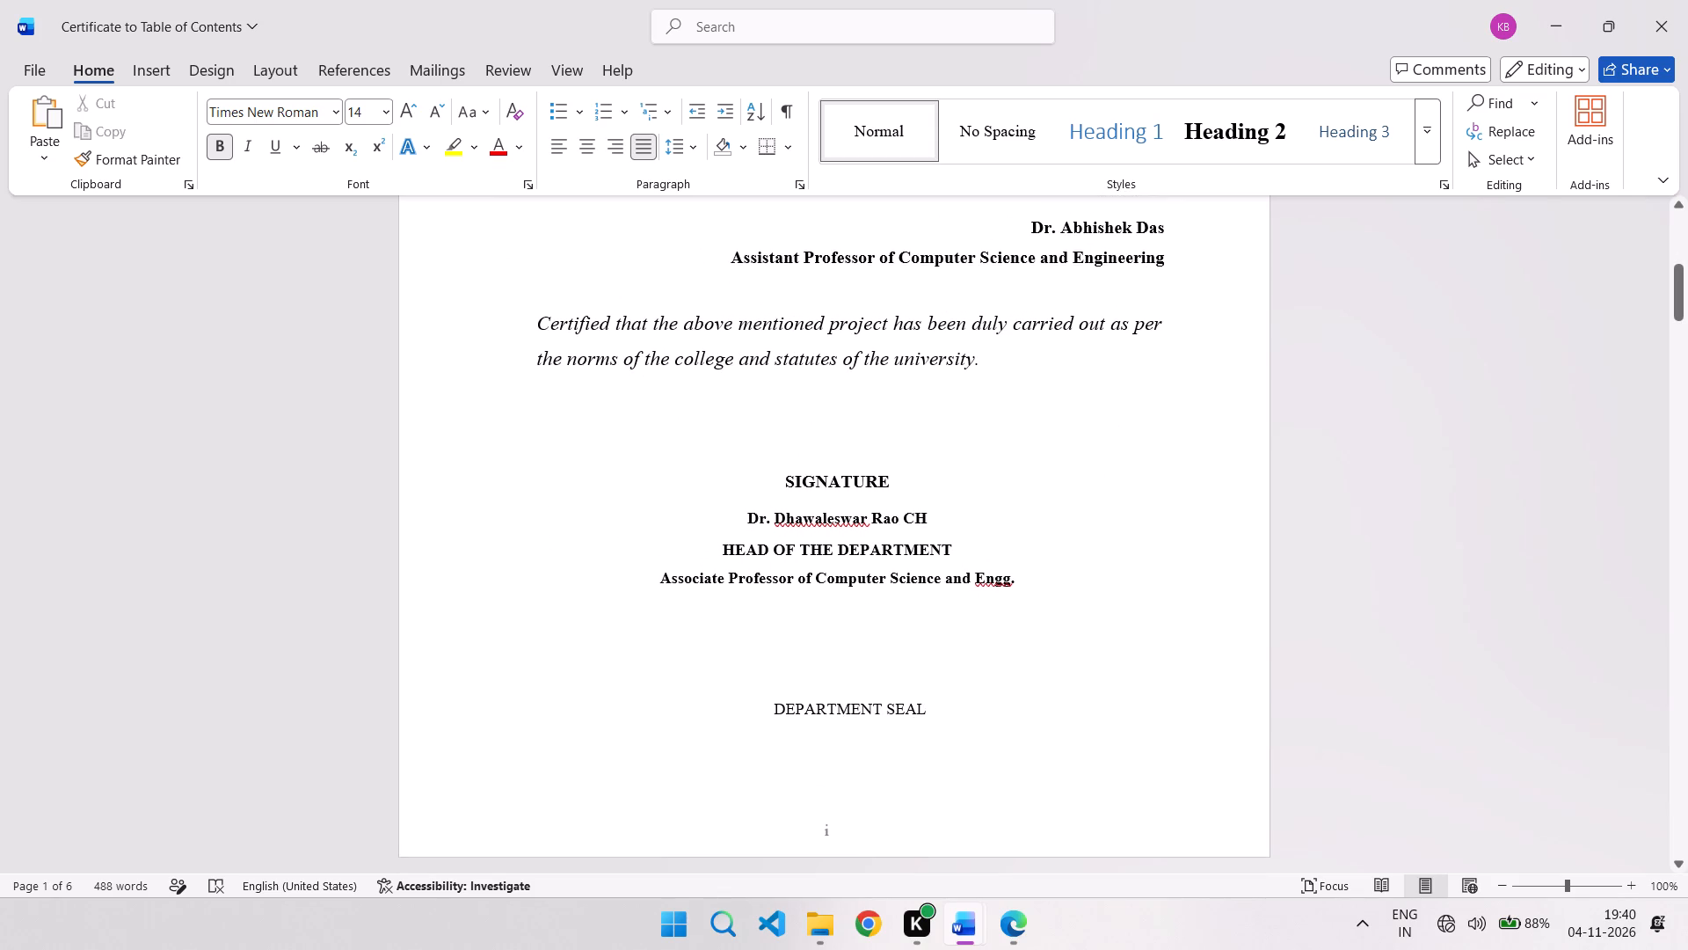
pyautogui.tripleClick(865, 579)
pyautogui.press('BackSpace')
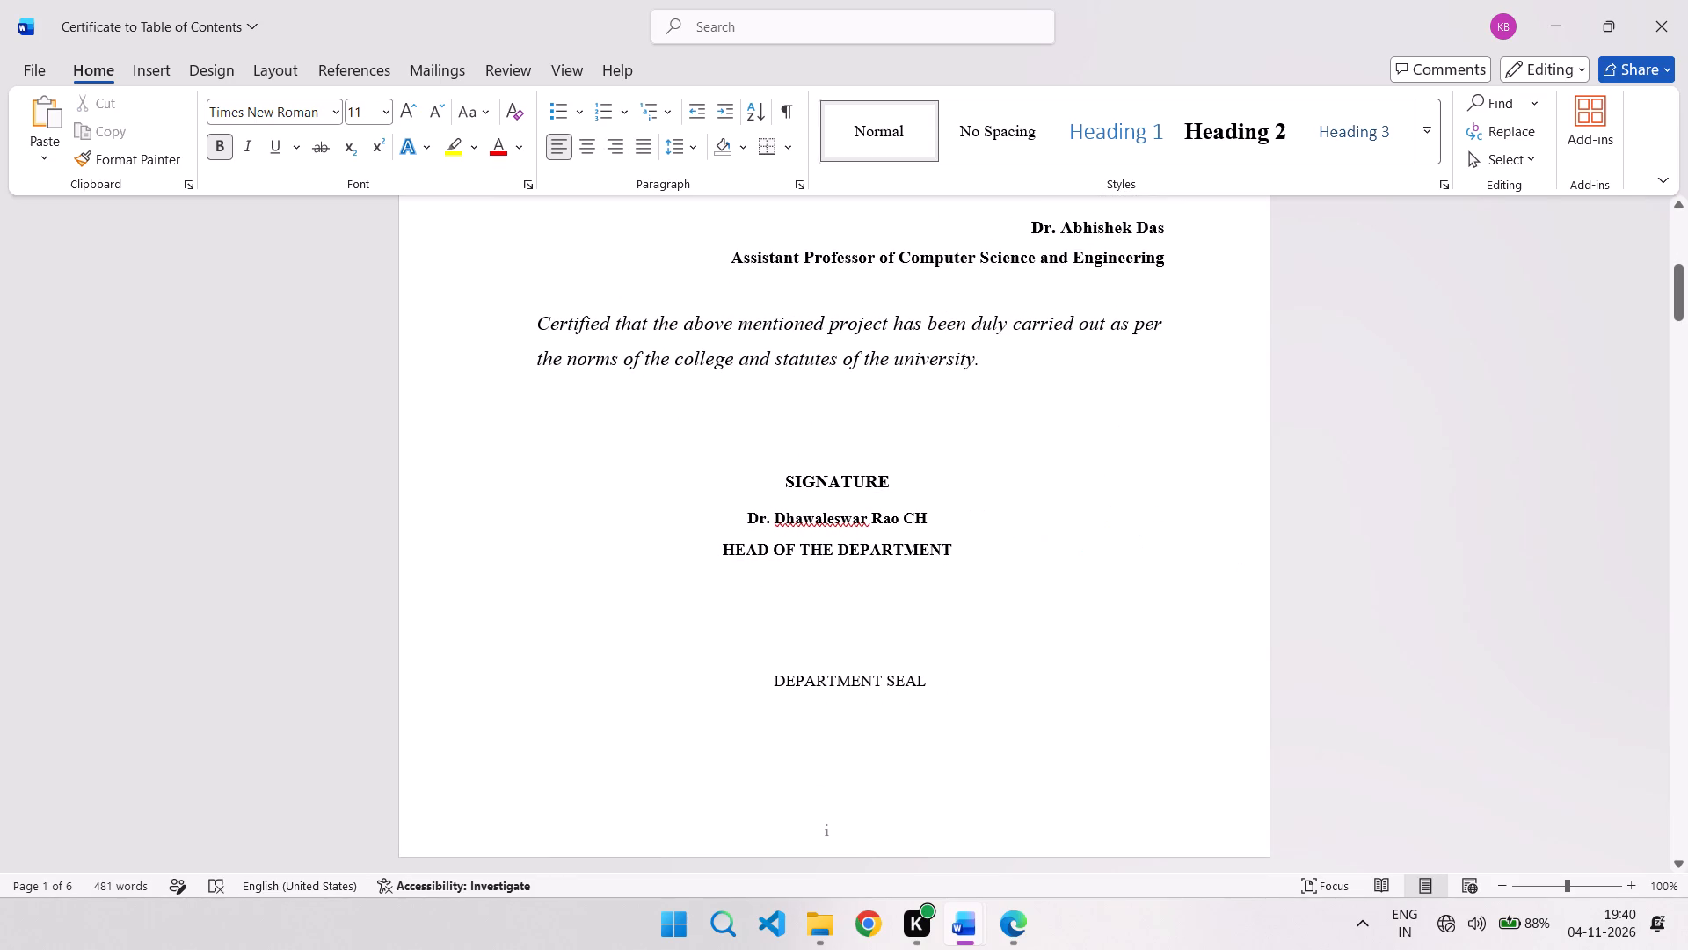
pyautogui.press('Return')
pyautogui.click(912, 422)
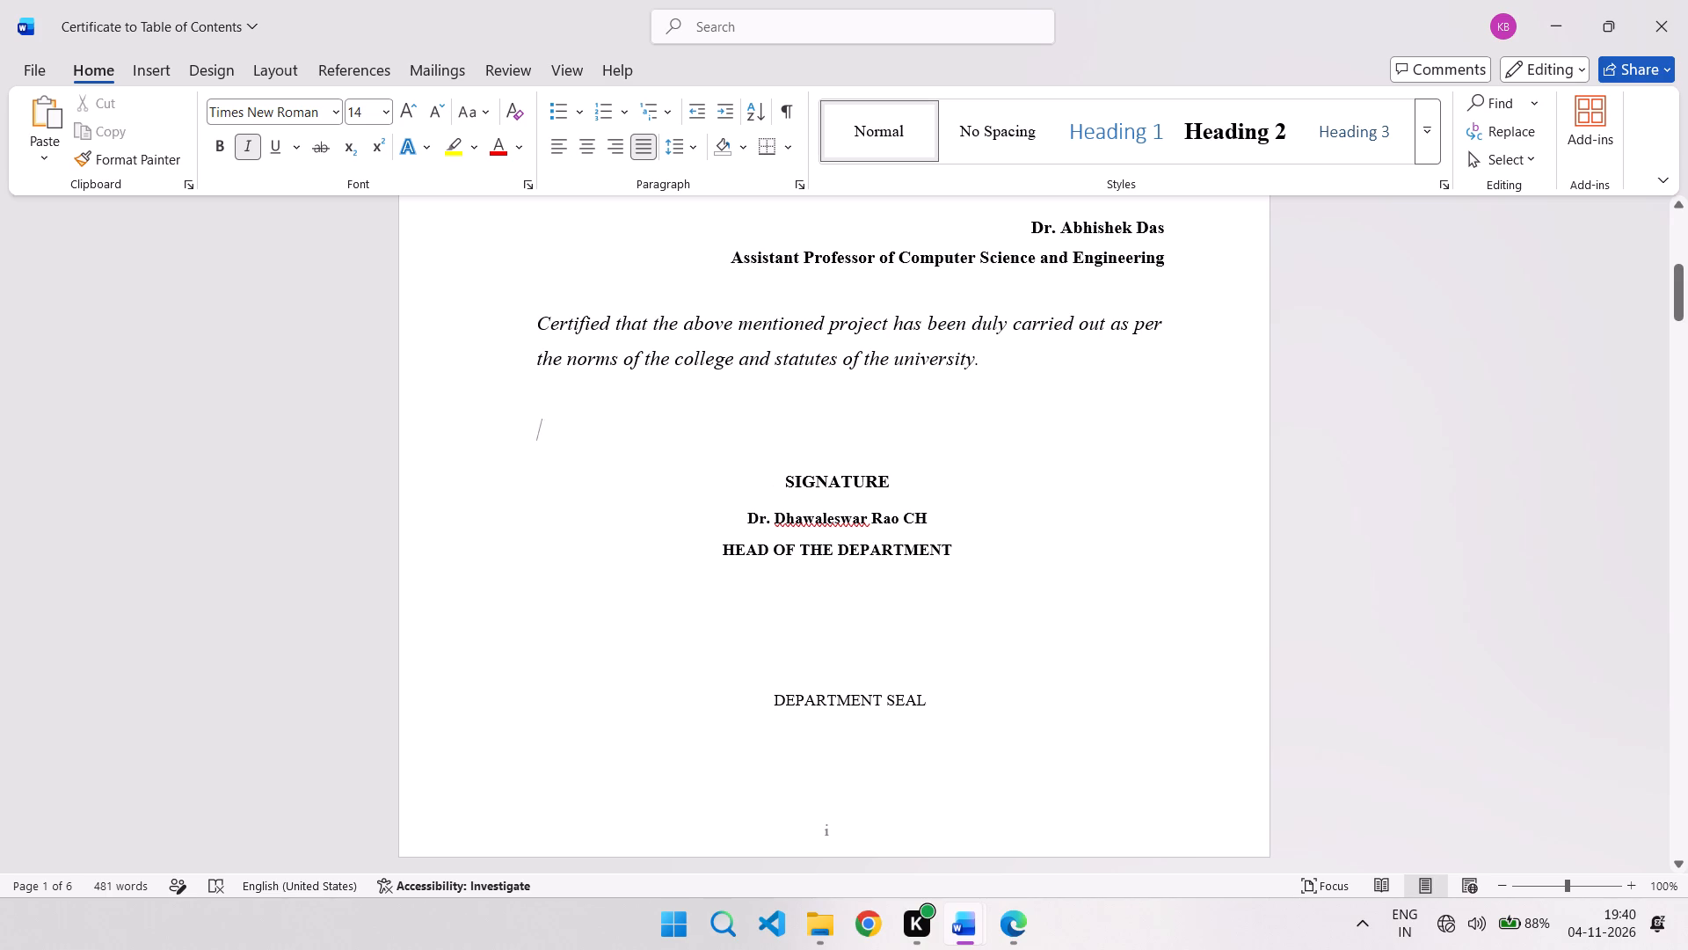
# Remove the trailing "CH" from the head of the department's name under the second signature.
pyautogui.scroll(1, 912, 422)
pyautogui.scroll(-1, 912, 422)
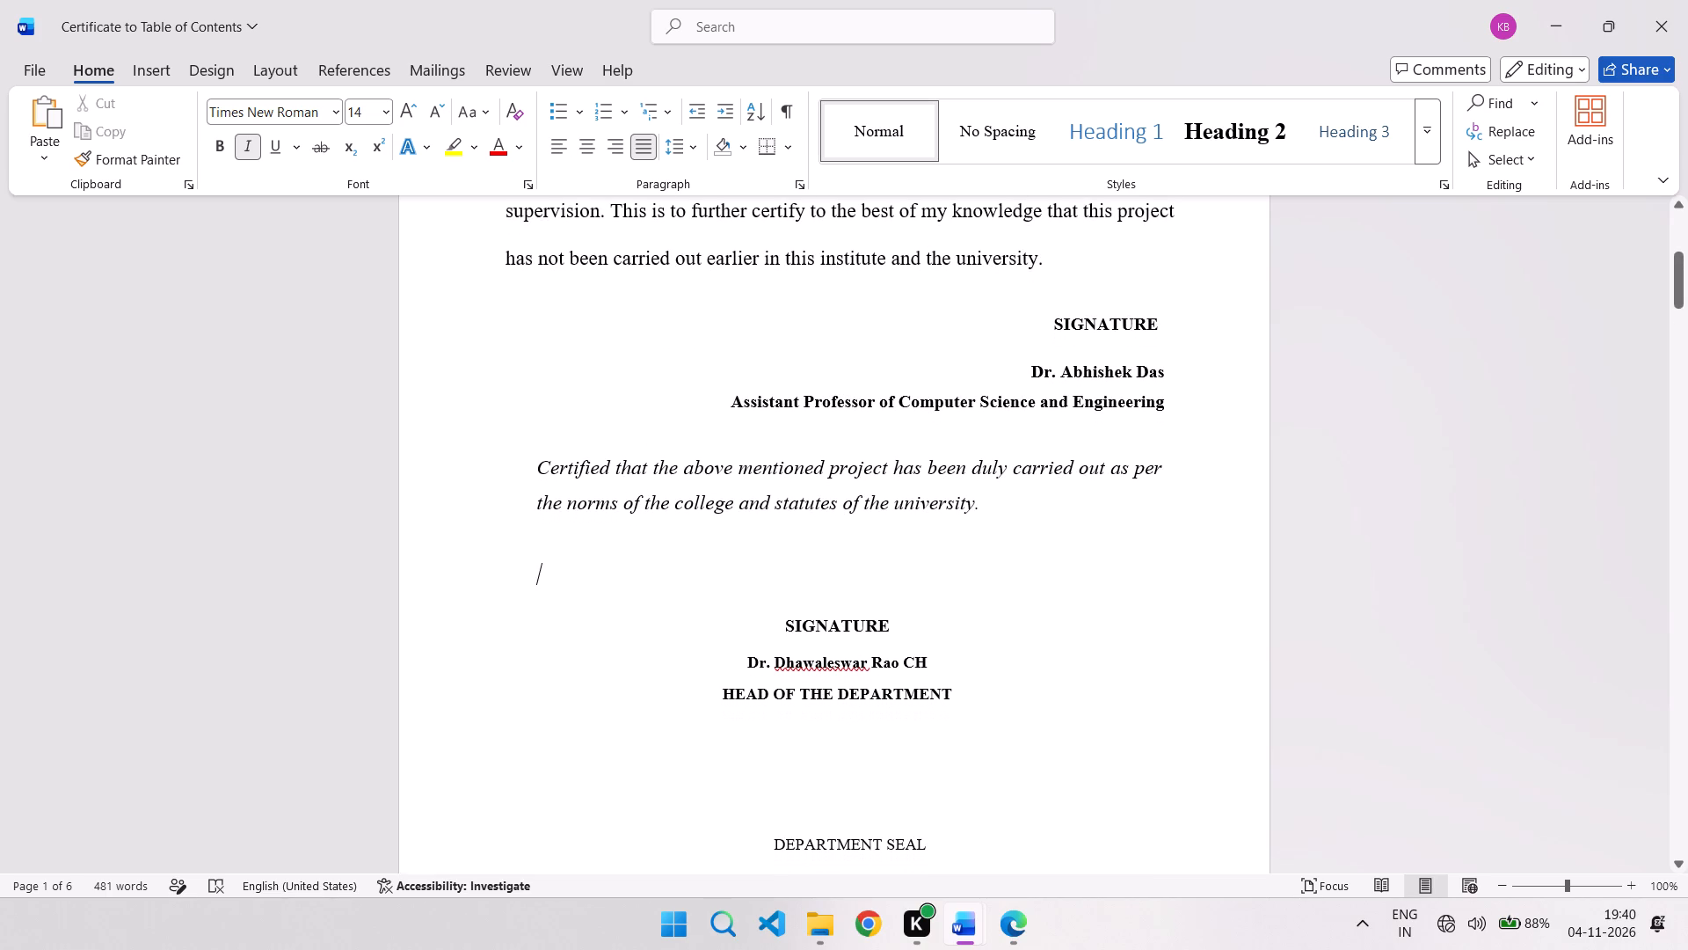
pyautogui.click(934, 661)
pyautogui.press('BackSpace')
pyautogui.press('BackSpace')
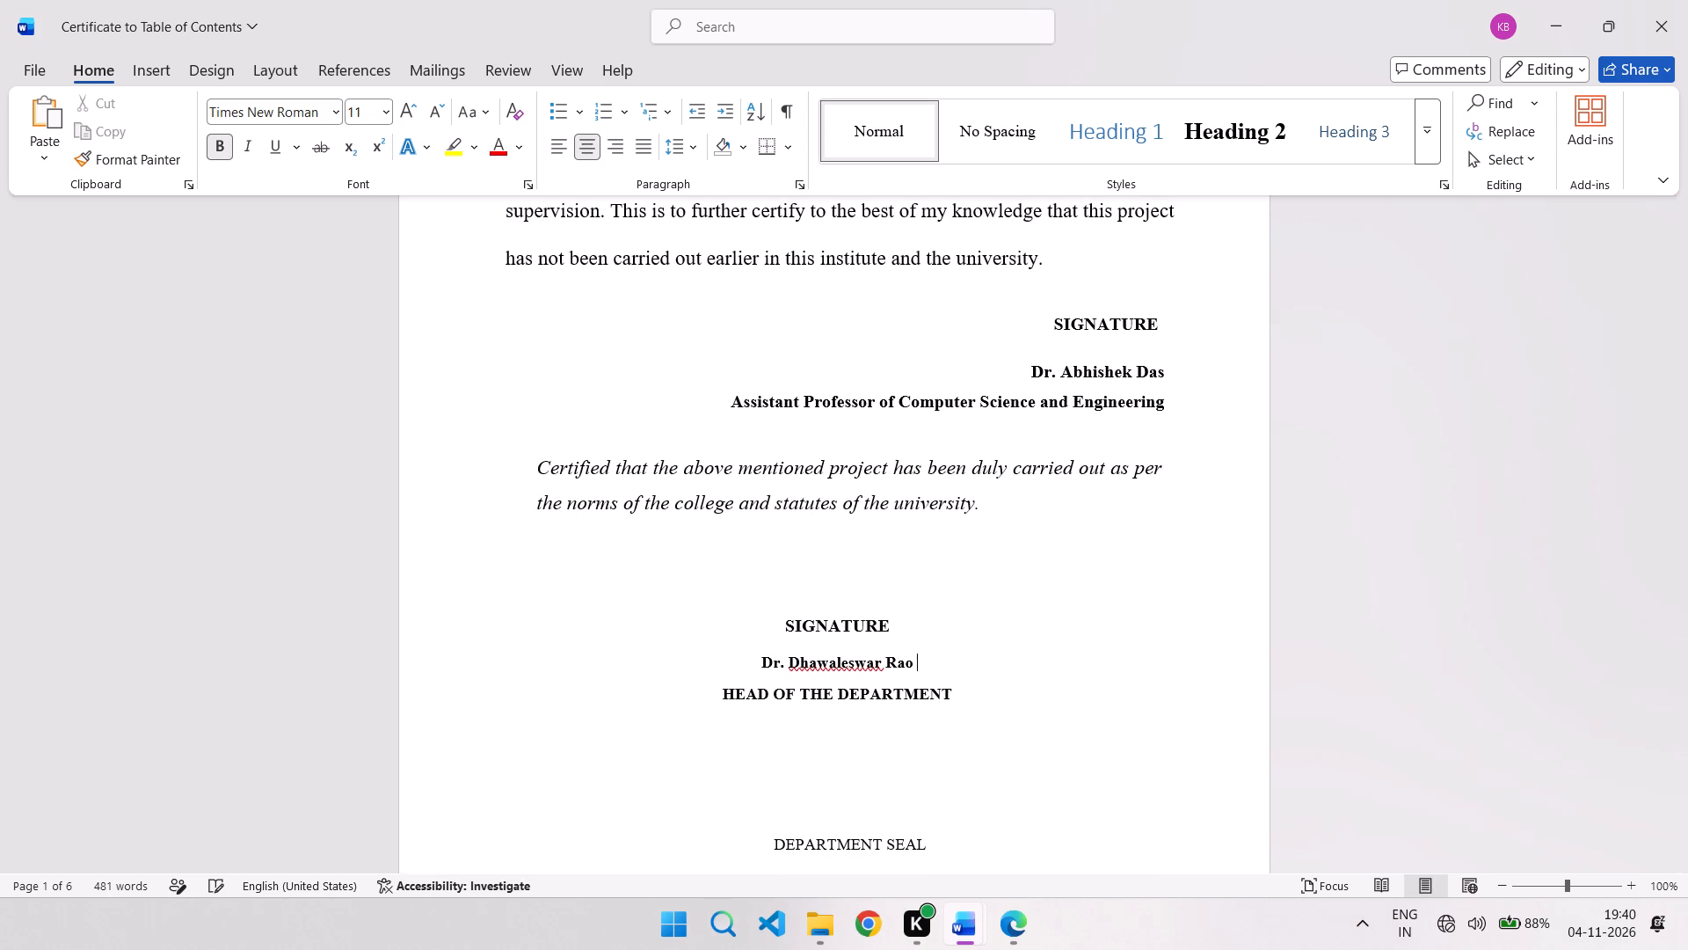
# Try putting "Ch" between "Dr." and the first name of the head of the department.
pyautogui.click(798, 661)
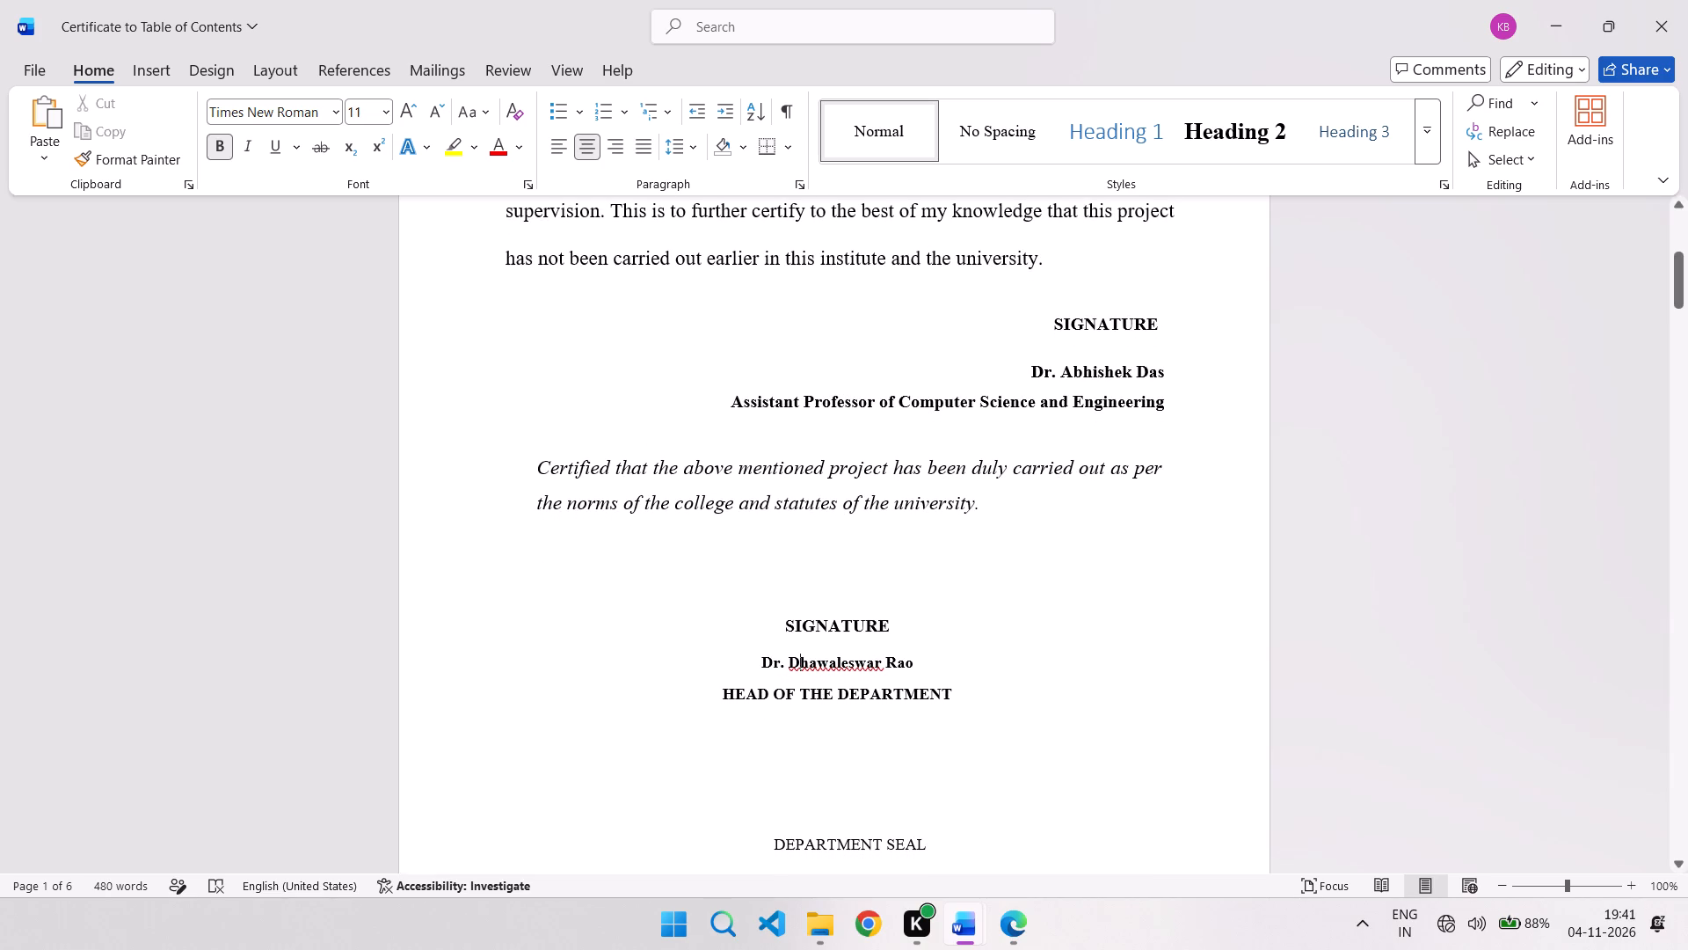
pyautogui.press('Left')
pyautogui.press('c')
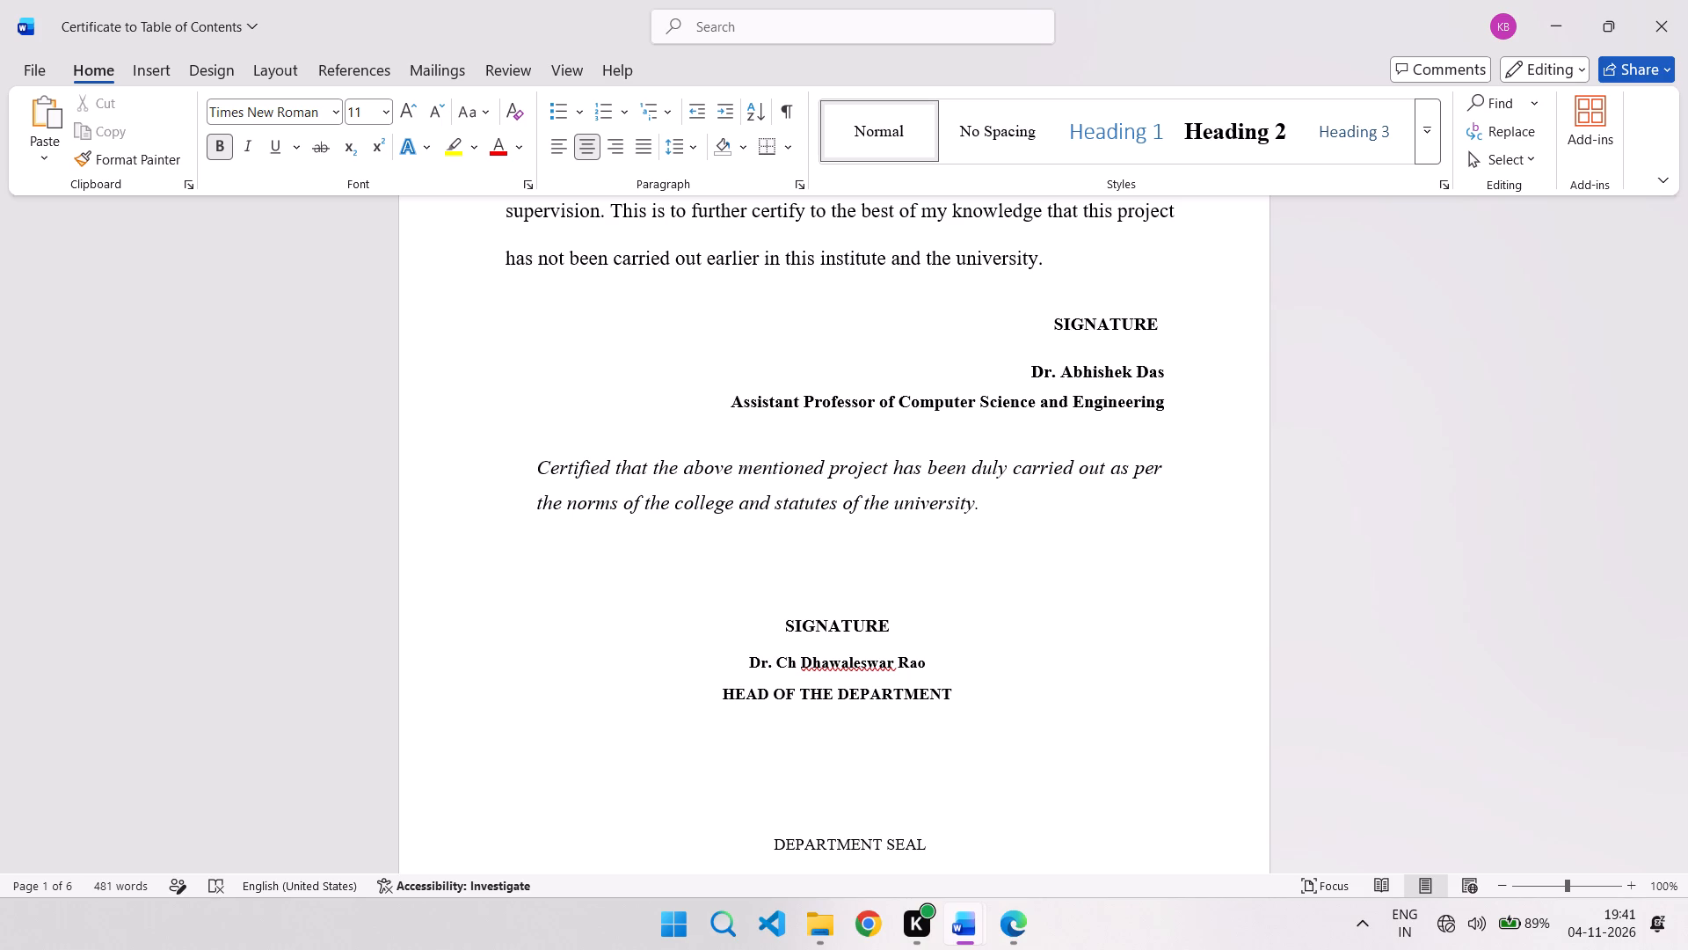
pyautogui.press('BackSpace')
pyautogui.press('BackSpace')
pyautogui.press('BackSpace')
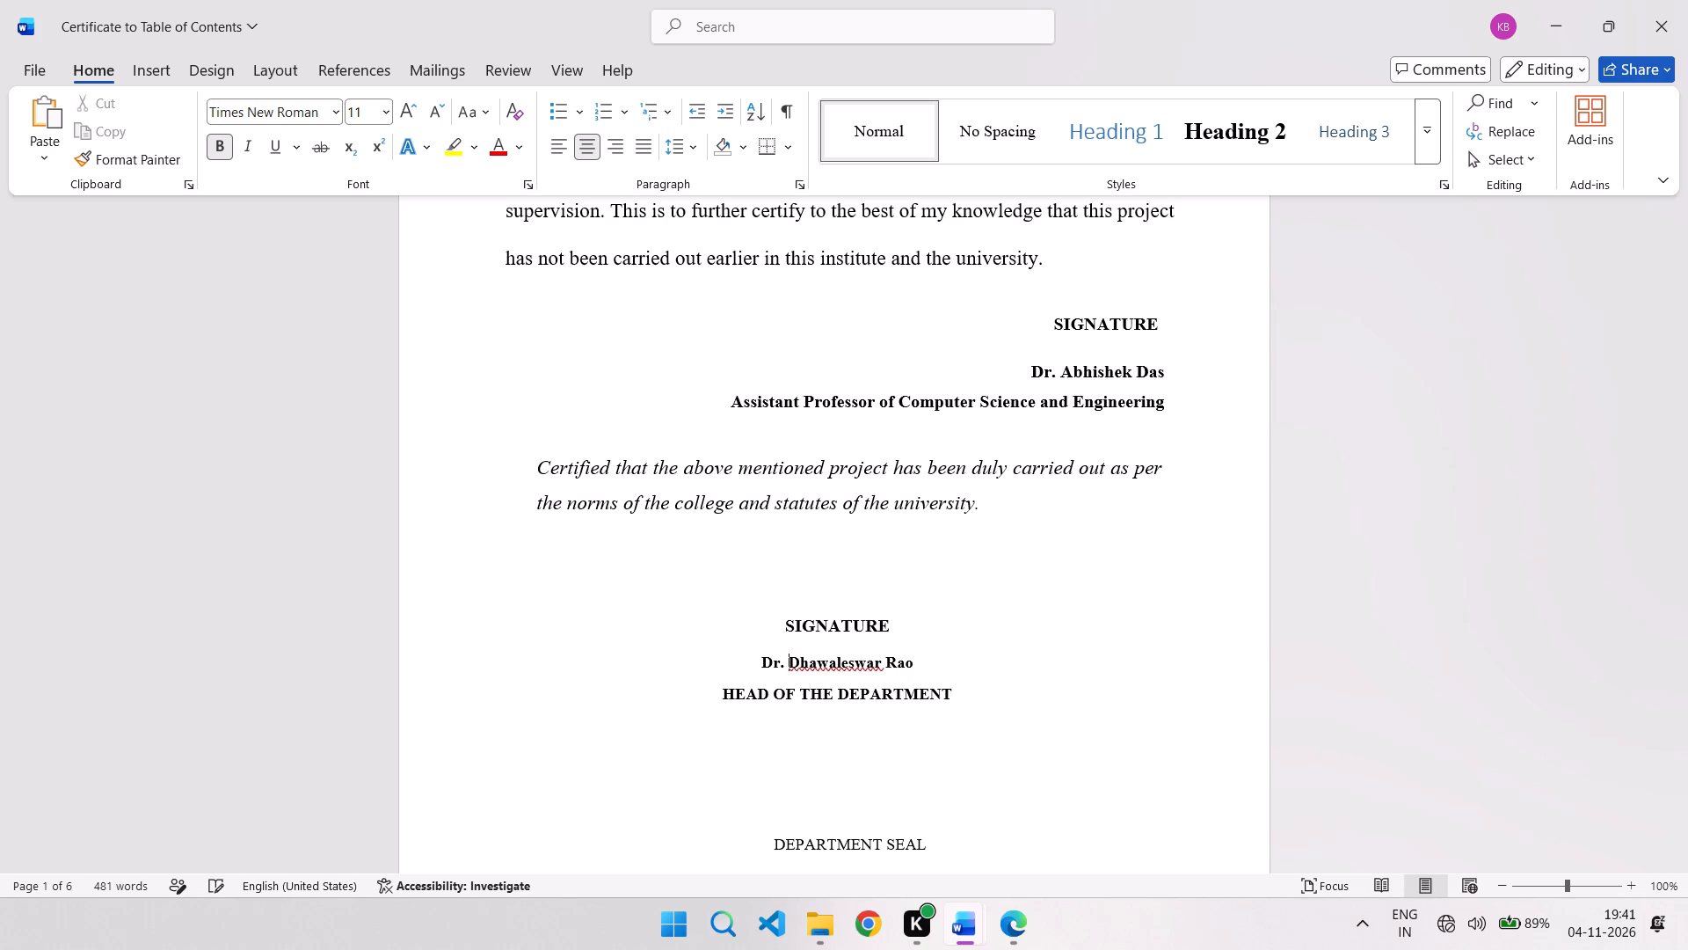
# Copy the project title "GOVERNMENT WELFARE-SCHEME ACCESS DASHBOARD" from the bonafide certificate's opening paragraph.
pyautogui.scroll(-3, 932, 652)
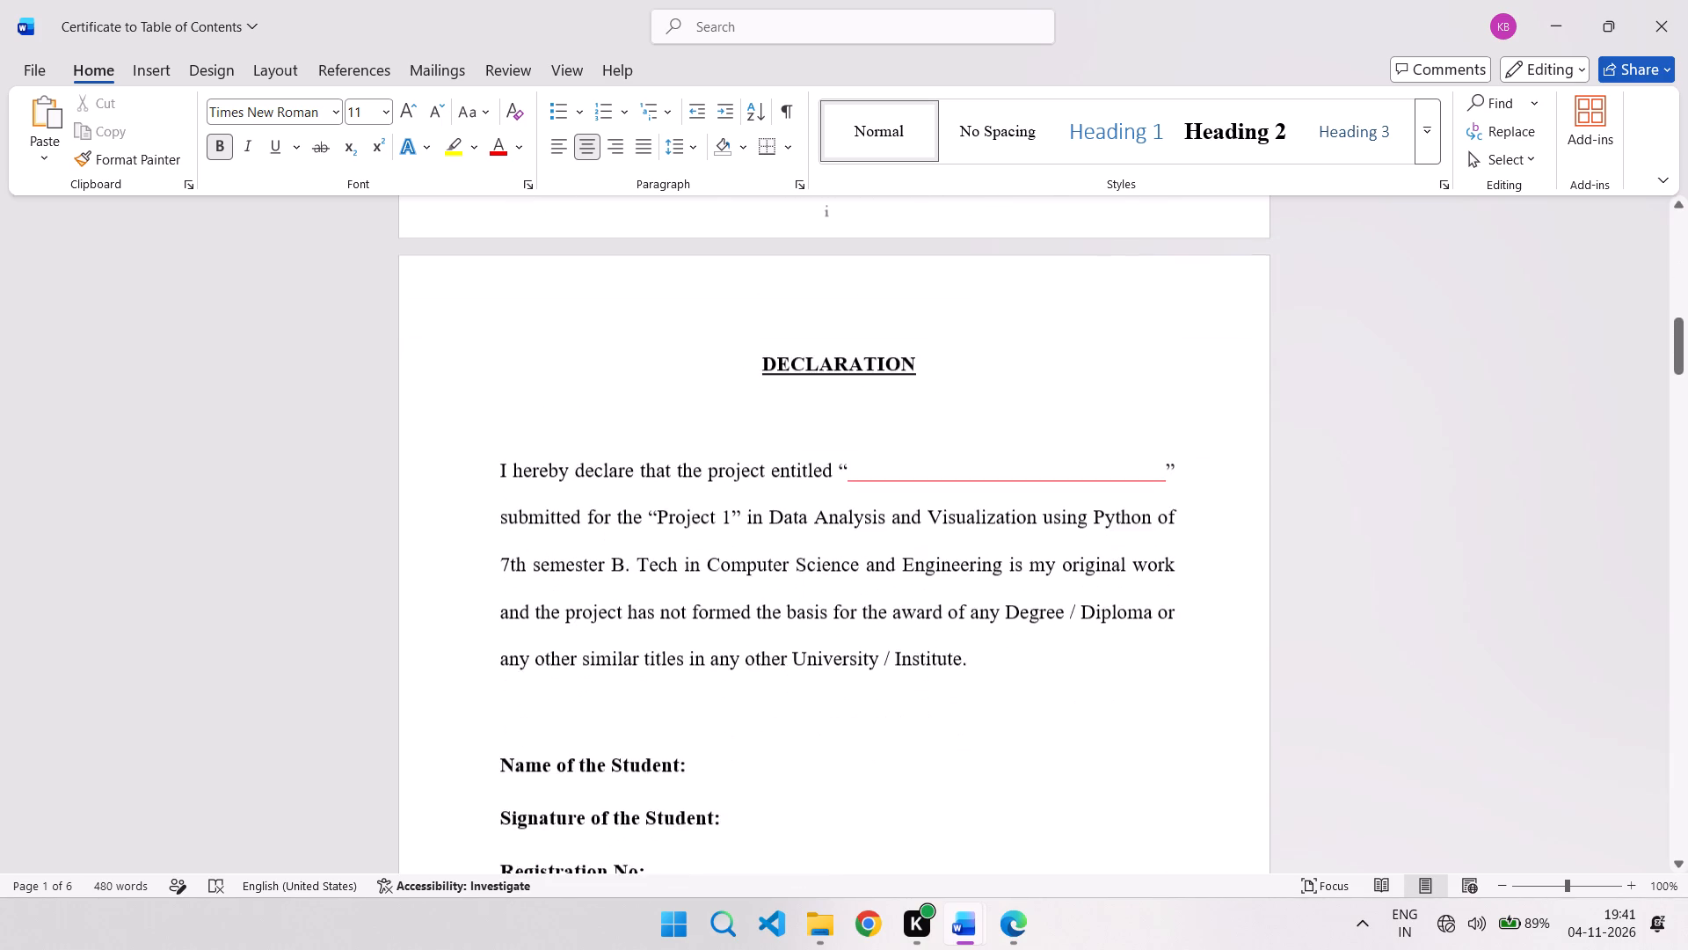
pyautogui.scroll(-1, 932, 652)
pyautogui.scroll(2, 1169, 365)
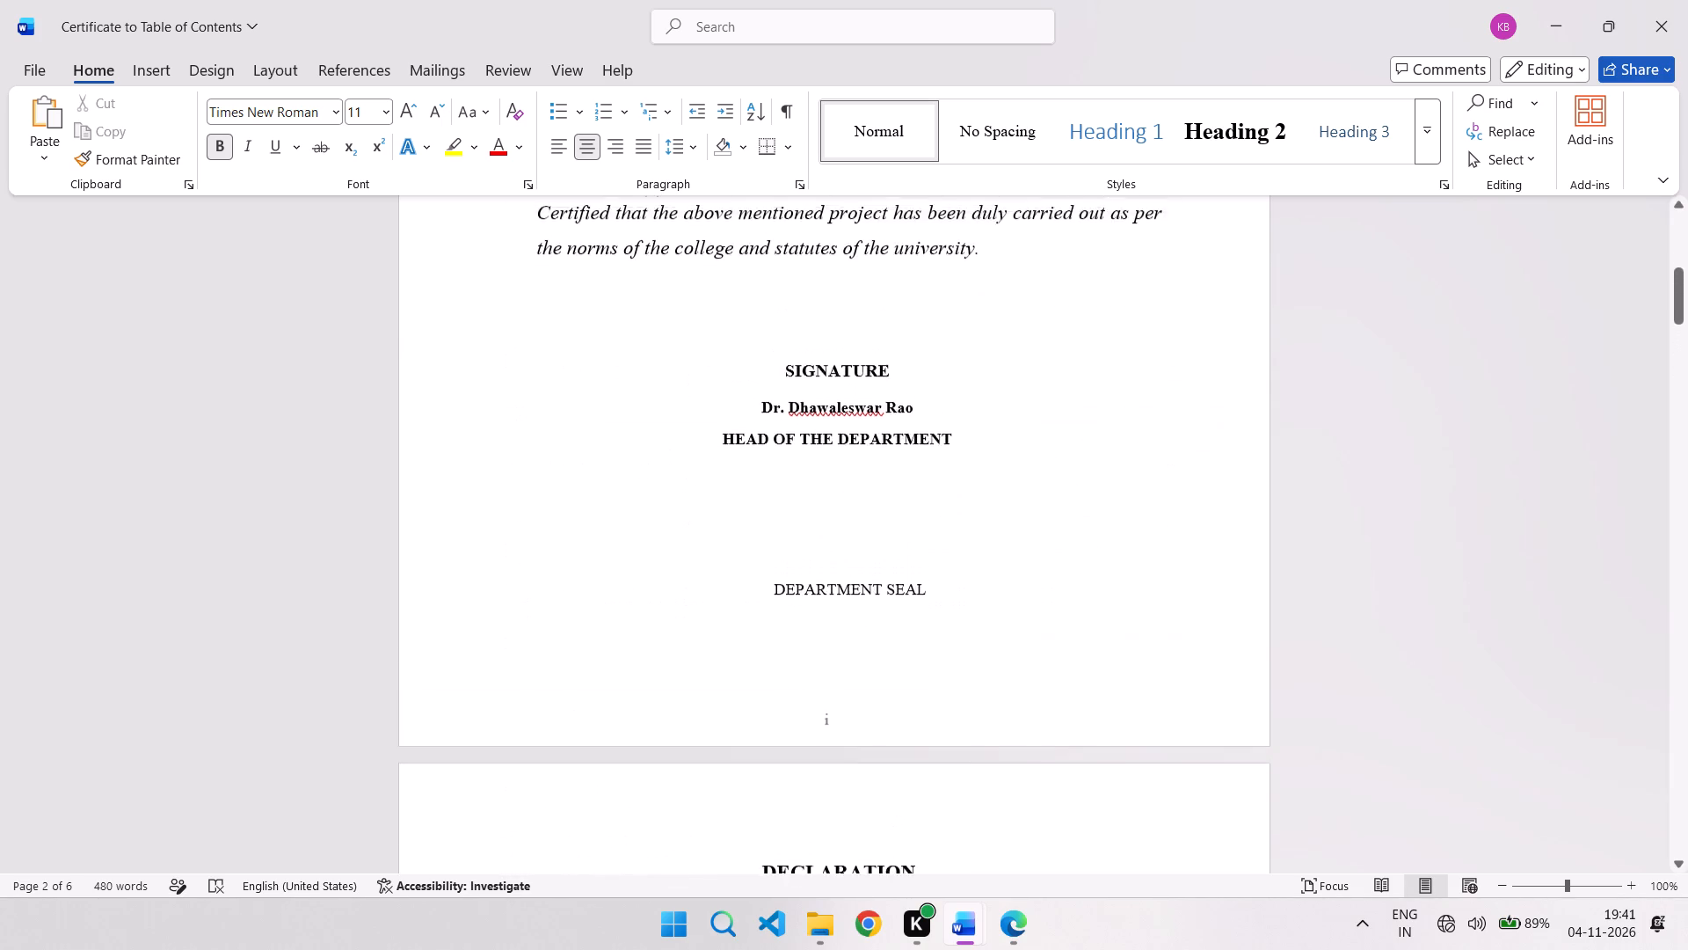
pyautogui.scroll(2, 1169, 365)
pyautogui.scroll(2, 1079, 378)
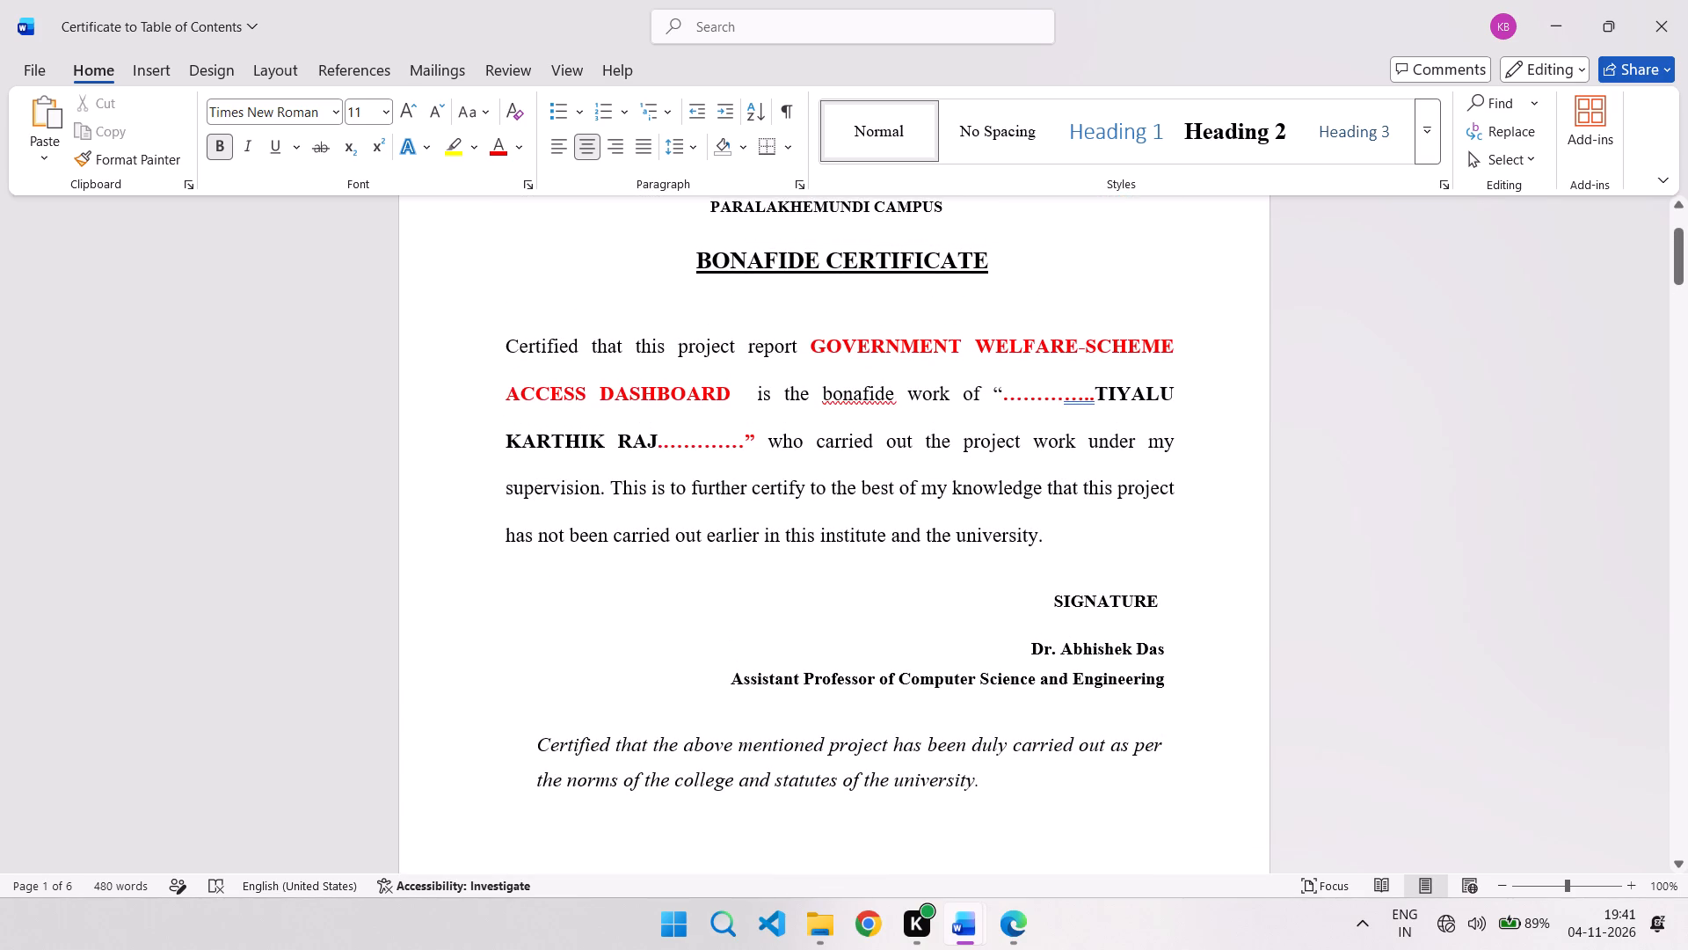
pyautogui.moveTo(812, 344); pyautogui.dragTo(729, 387)
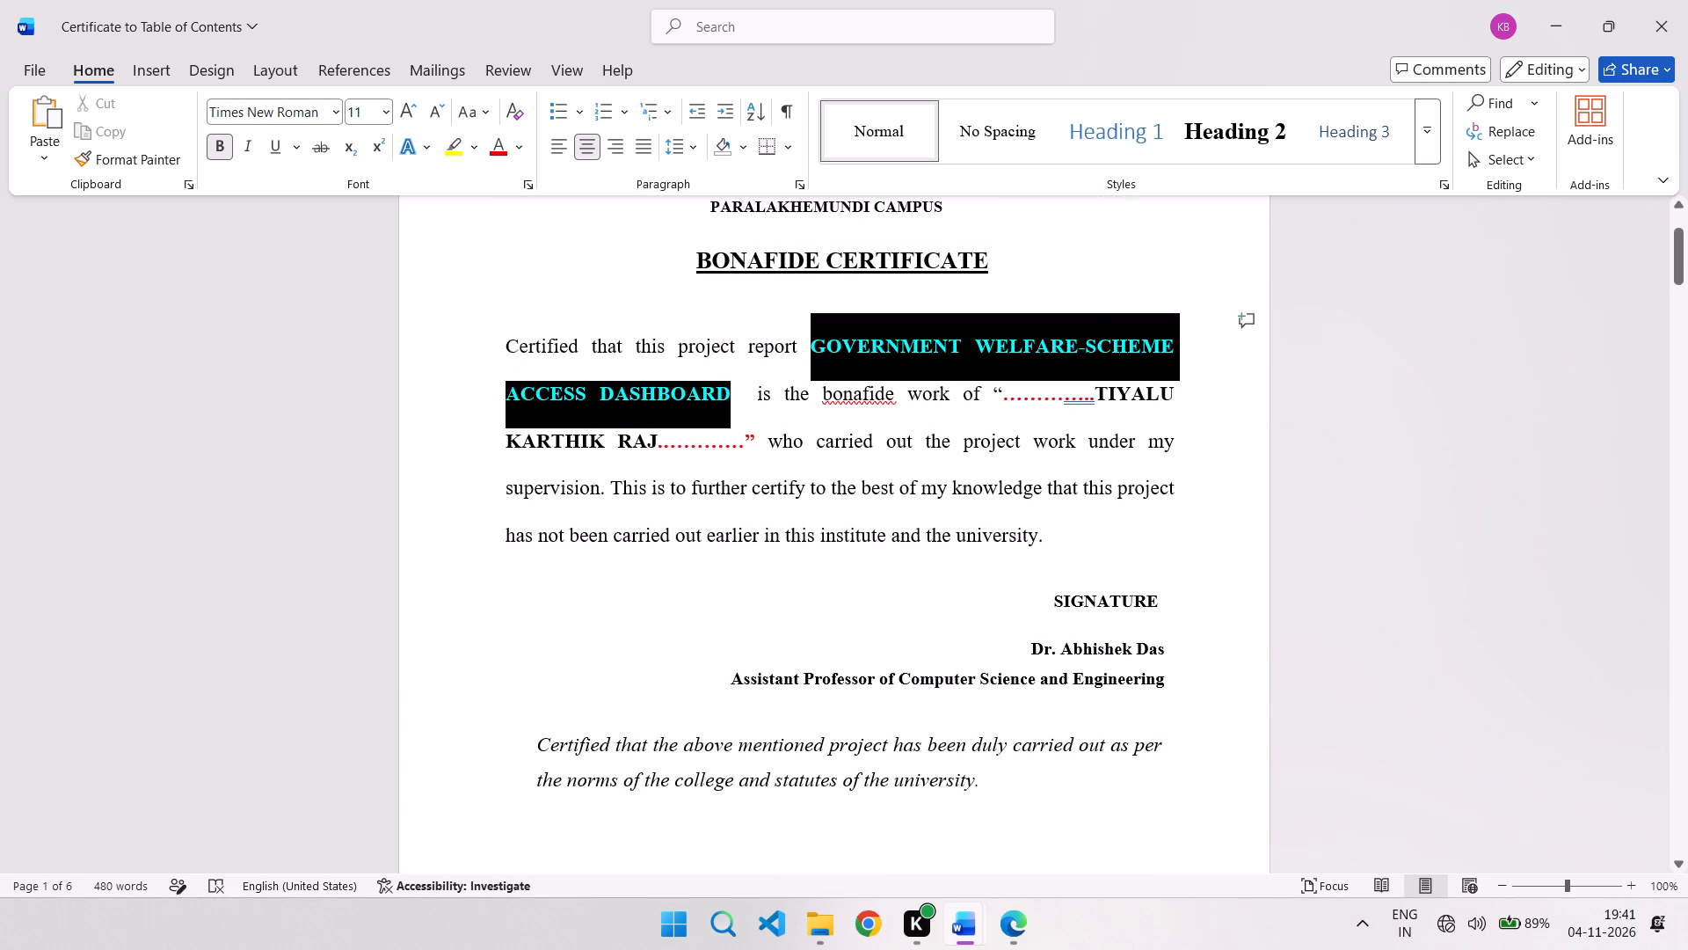
pyautogui.moveTo(729, 387); pyautogui.dragTo(731, 387)
pyautogui.hotkey('ctrl', 'c')
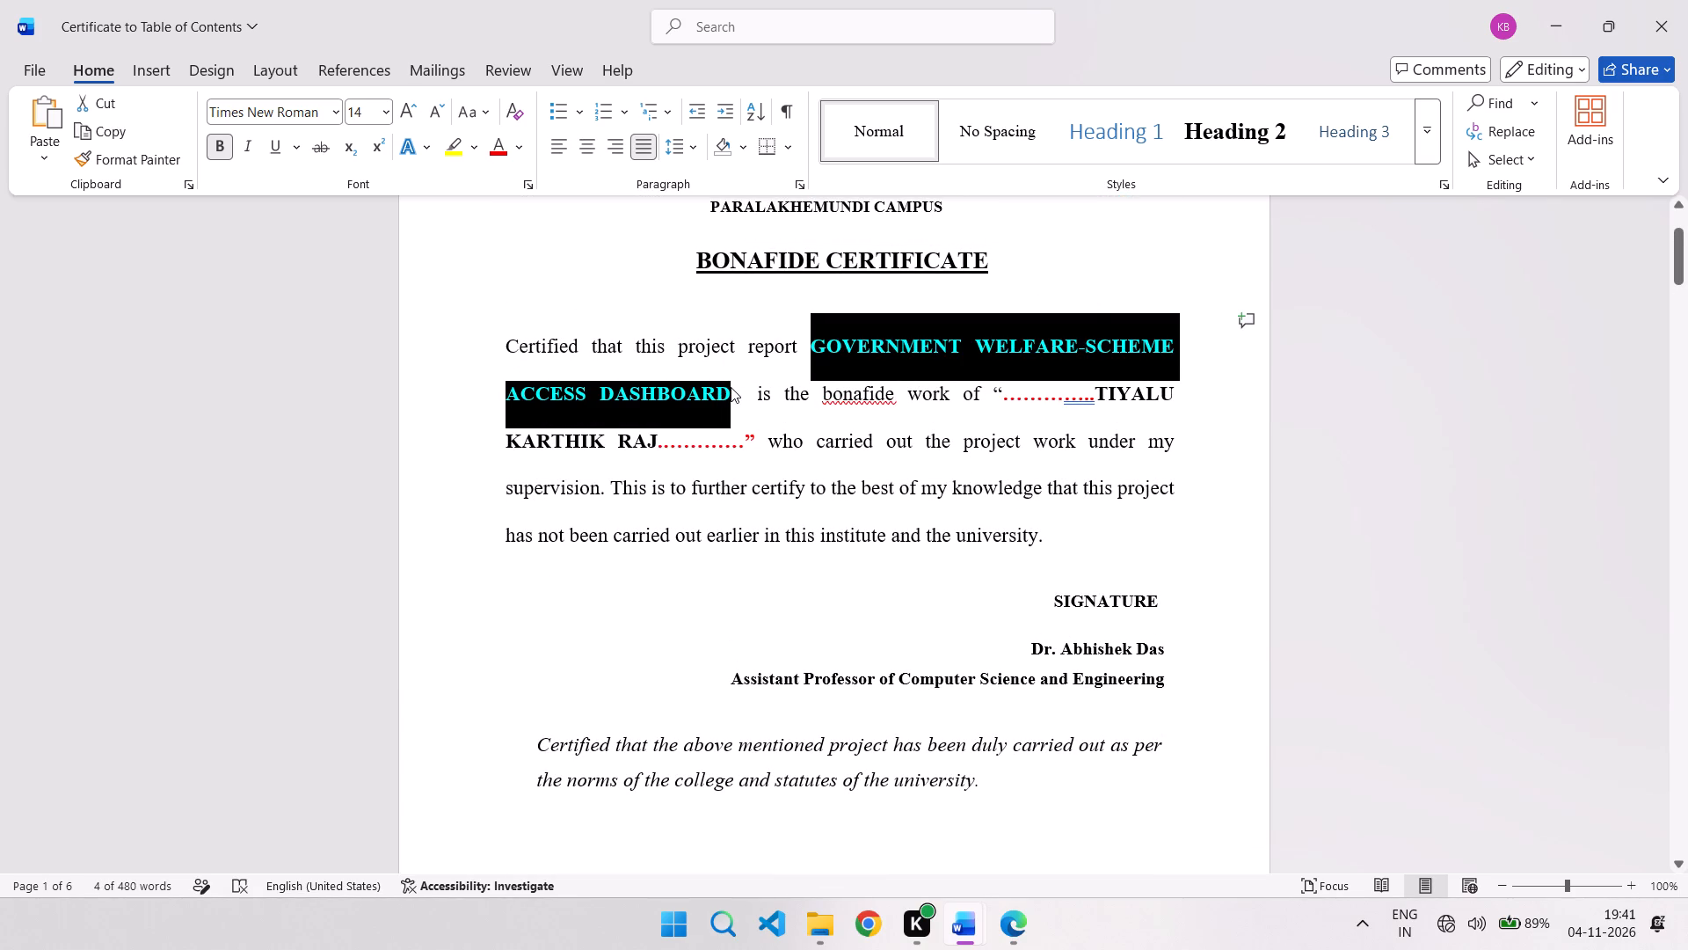
# Reduce the gap after the project title in the bonafide certificate to a single space before "is the bonafide work of".
pyautogui.click(731, 387)
pyautogui.press('Delete')
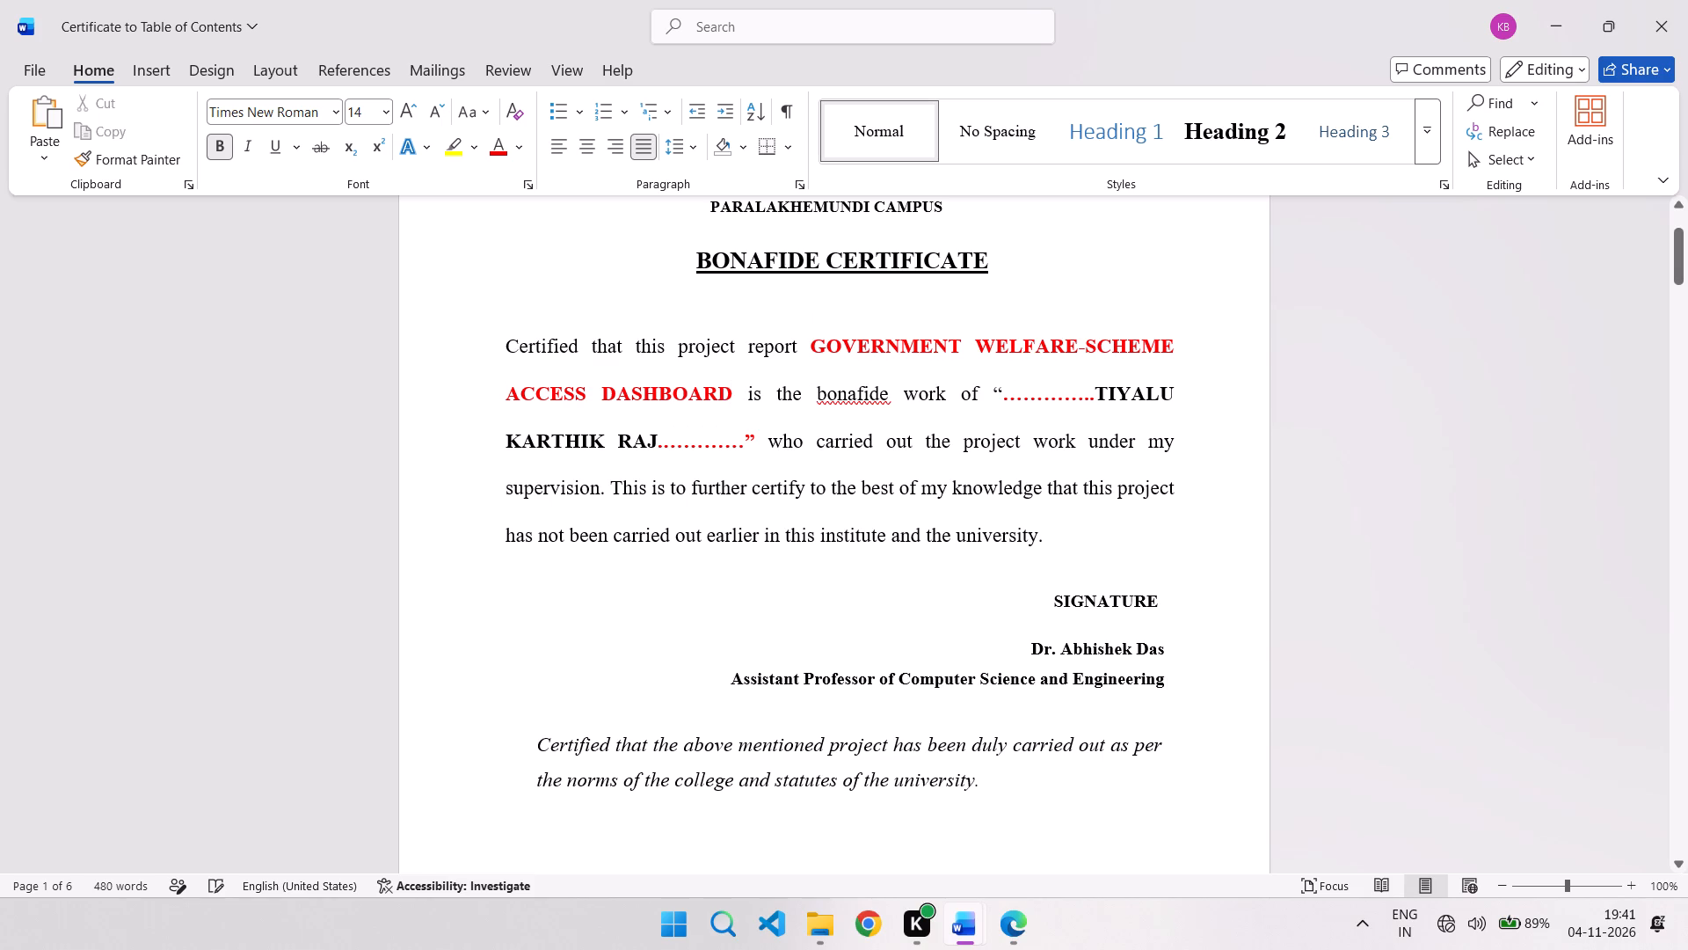
pyautogui.press('Delete')
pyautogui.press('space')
# Fill the project title blank in the Declaration with "GOVERNMENT WELFARE-SCHEME ACCESS DASHBOARD".
pyautogui.scroll(-1, 731, 387)
pyautogui.scroll(-1, 840, 605)
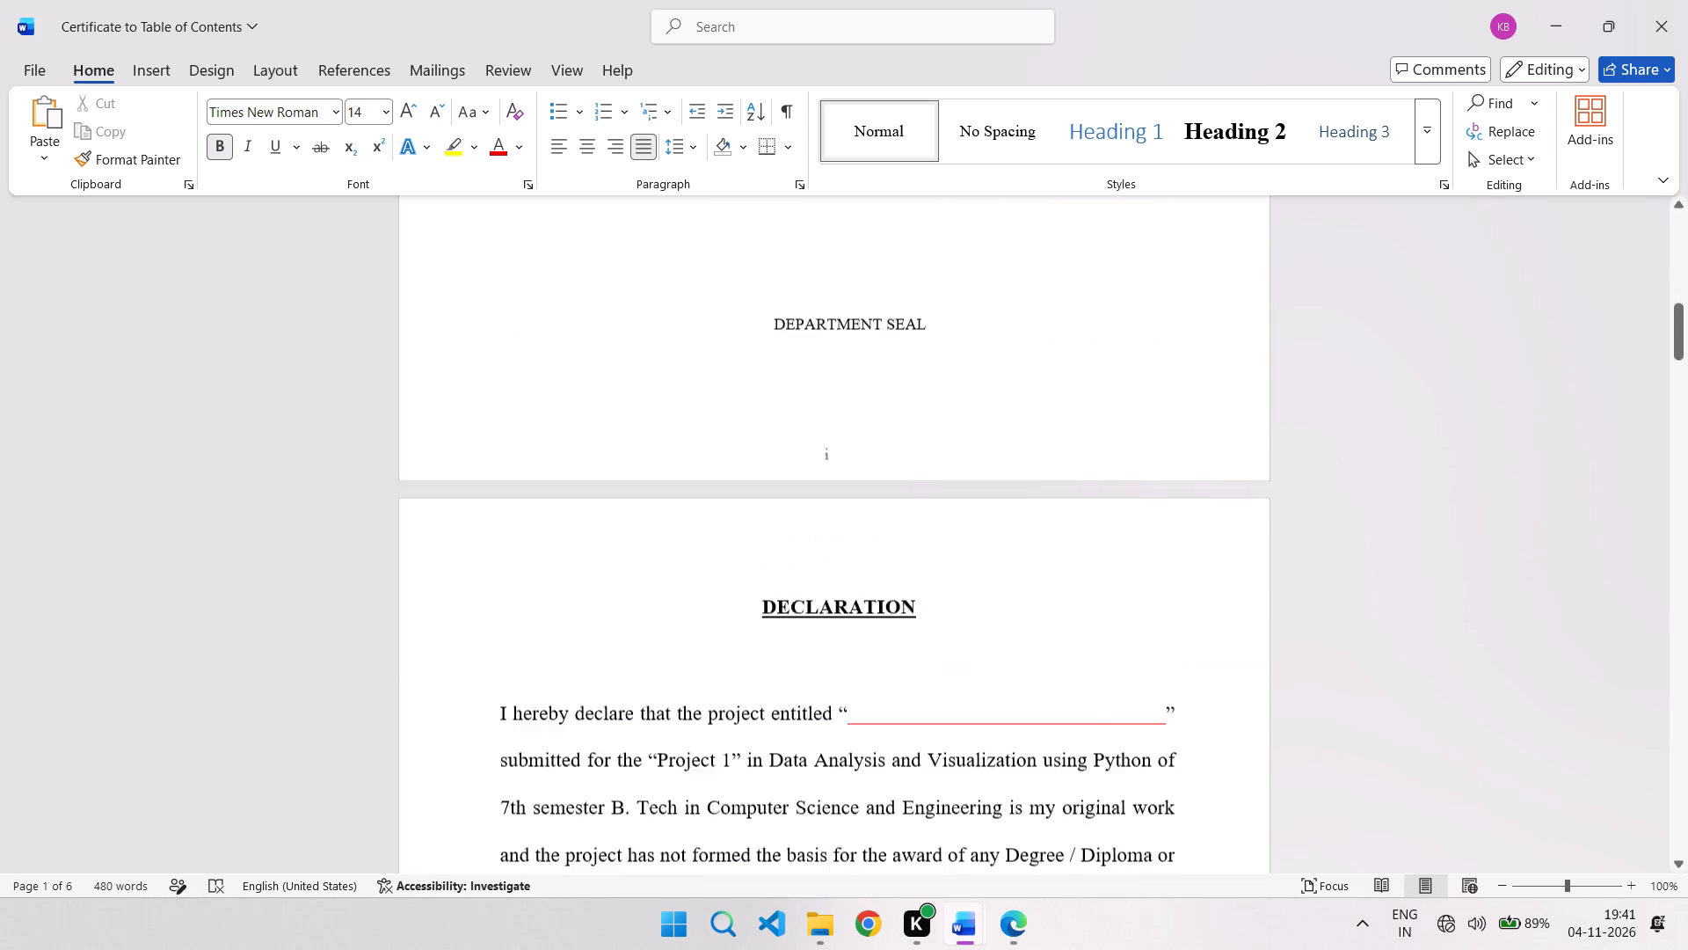
pyautogui.scroll(-1, 840, 605)
pyautogui.moveTo(1165, 457); pyautogui.dragTo(851, 446)
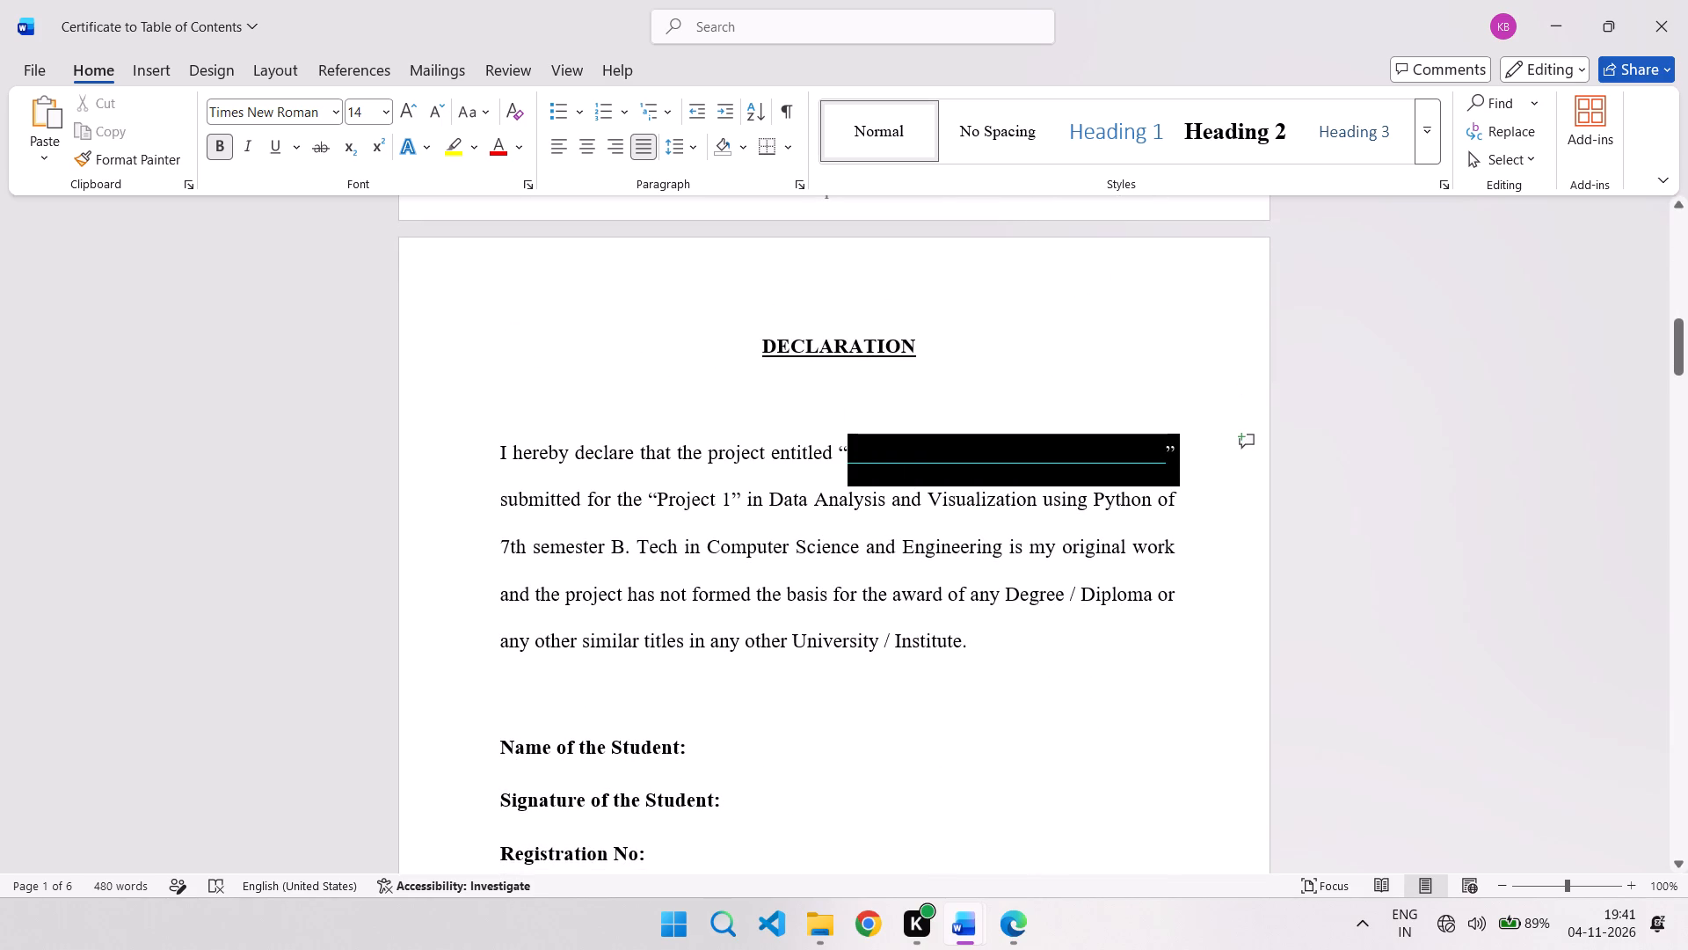
pyautogui.moveTo(851, 446); pyautogui.dragTo(852, 449)
pyautogui.hotkey('ctrl', 'v')
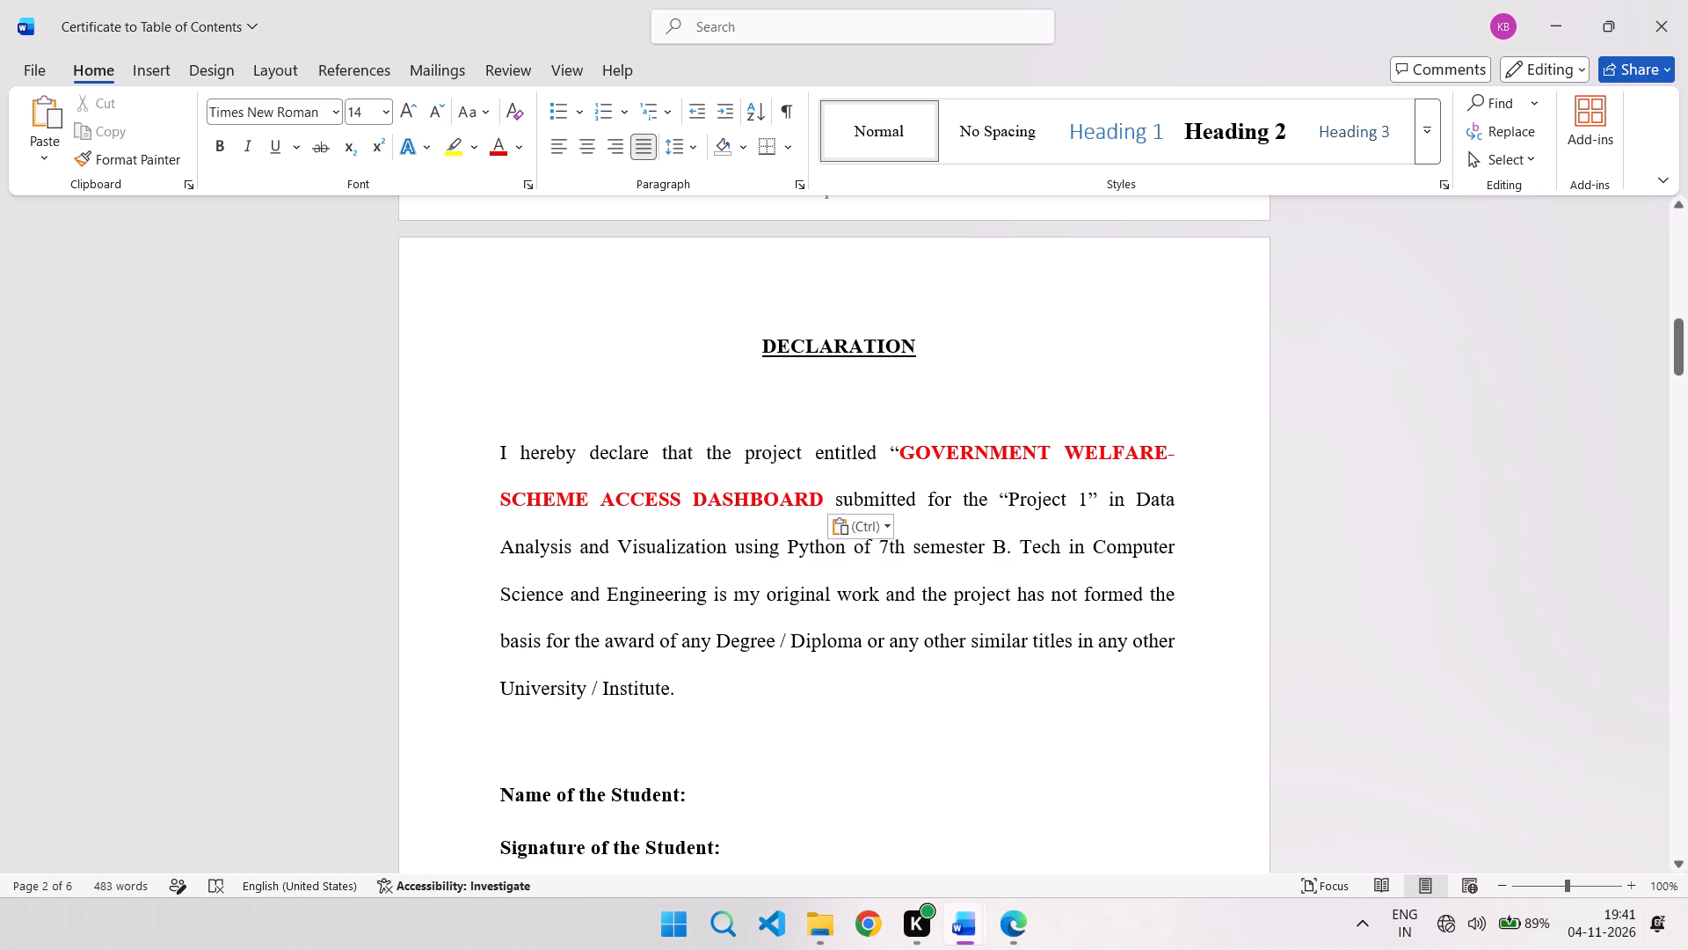
# Close the project title in the Declaration with a quotation mark and leave a single space before "submitted", checking the Certificate to Table of Contents_K document.
pyautogui.press('BackSpace')
pyautogui.press('space')
pyautogui.scroll(-1, 852, 449)
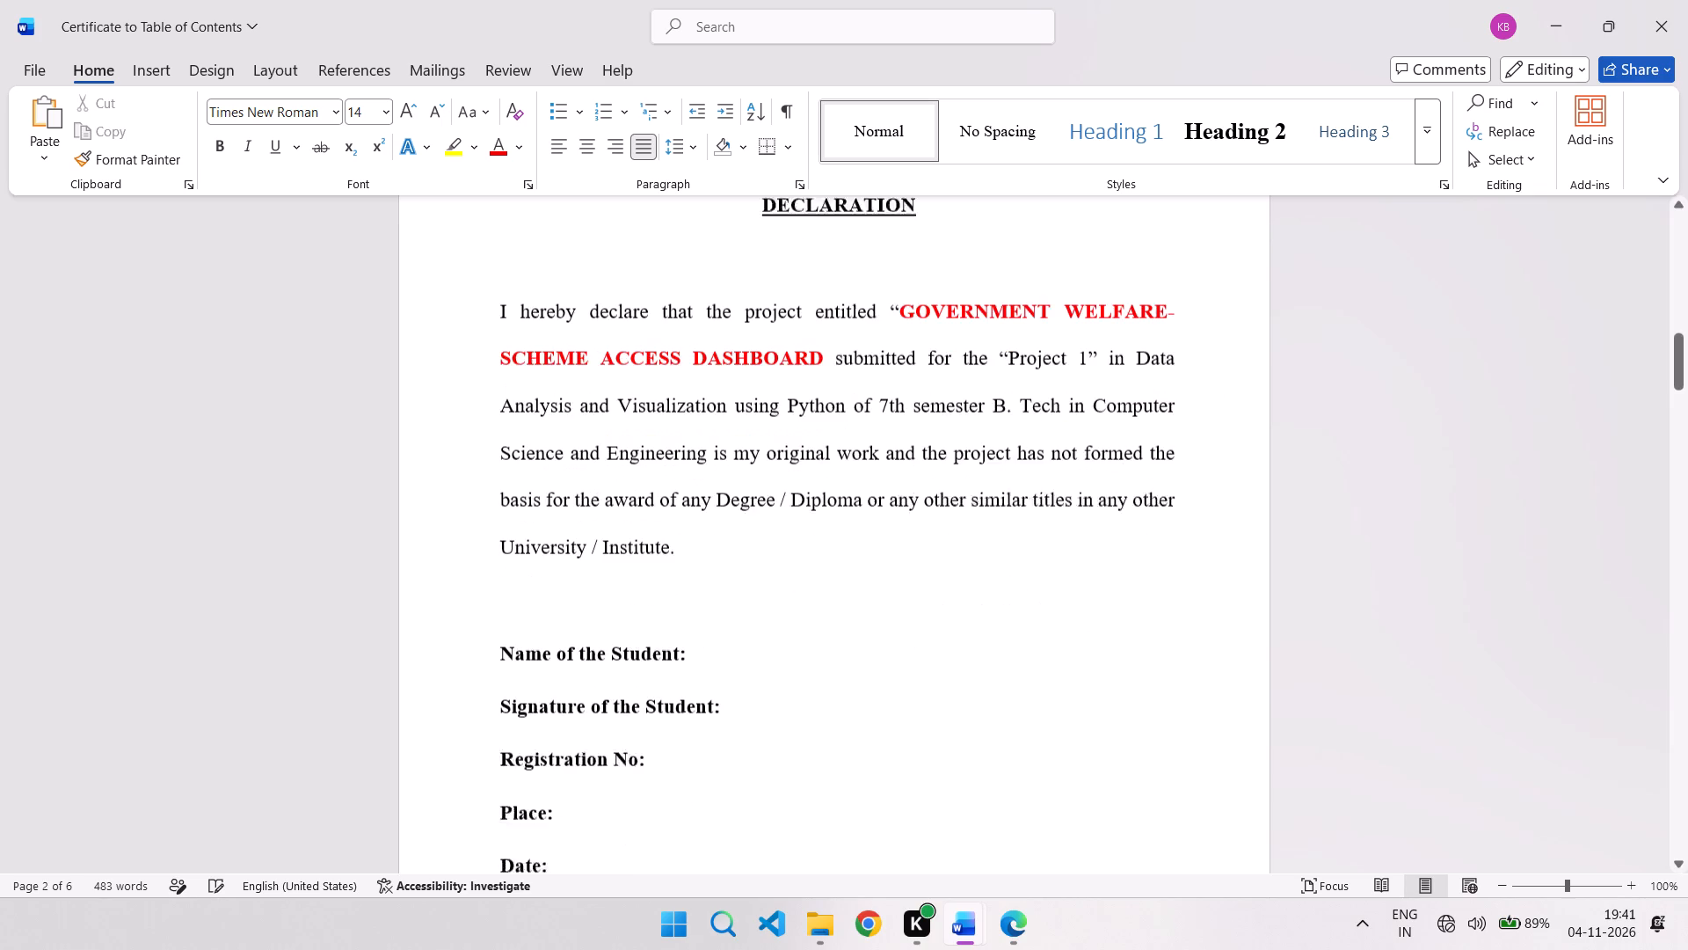
pyautogui.scroll(-1, 852, 449)
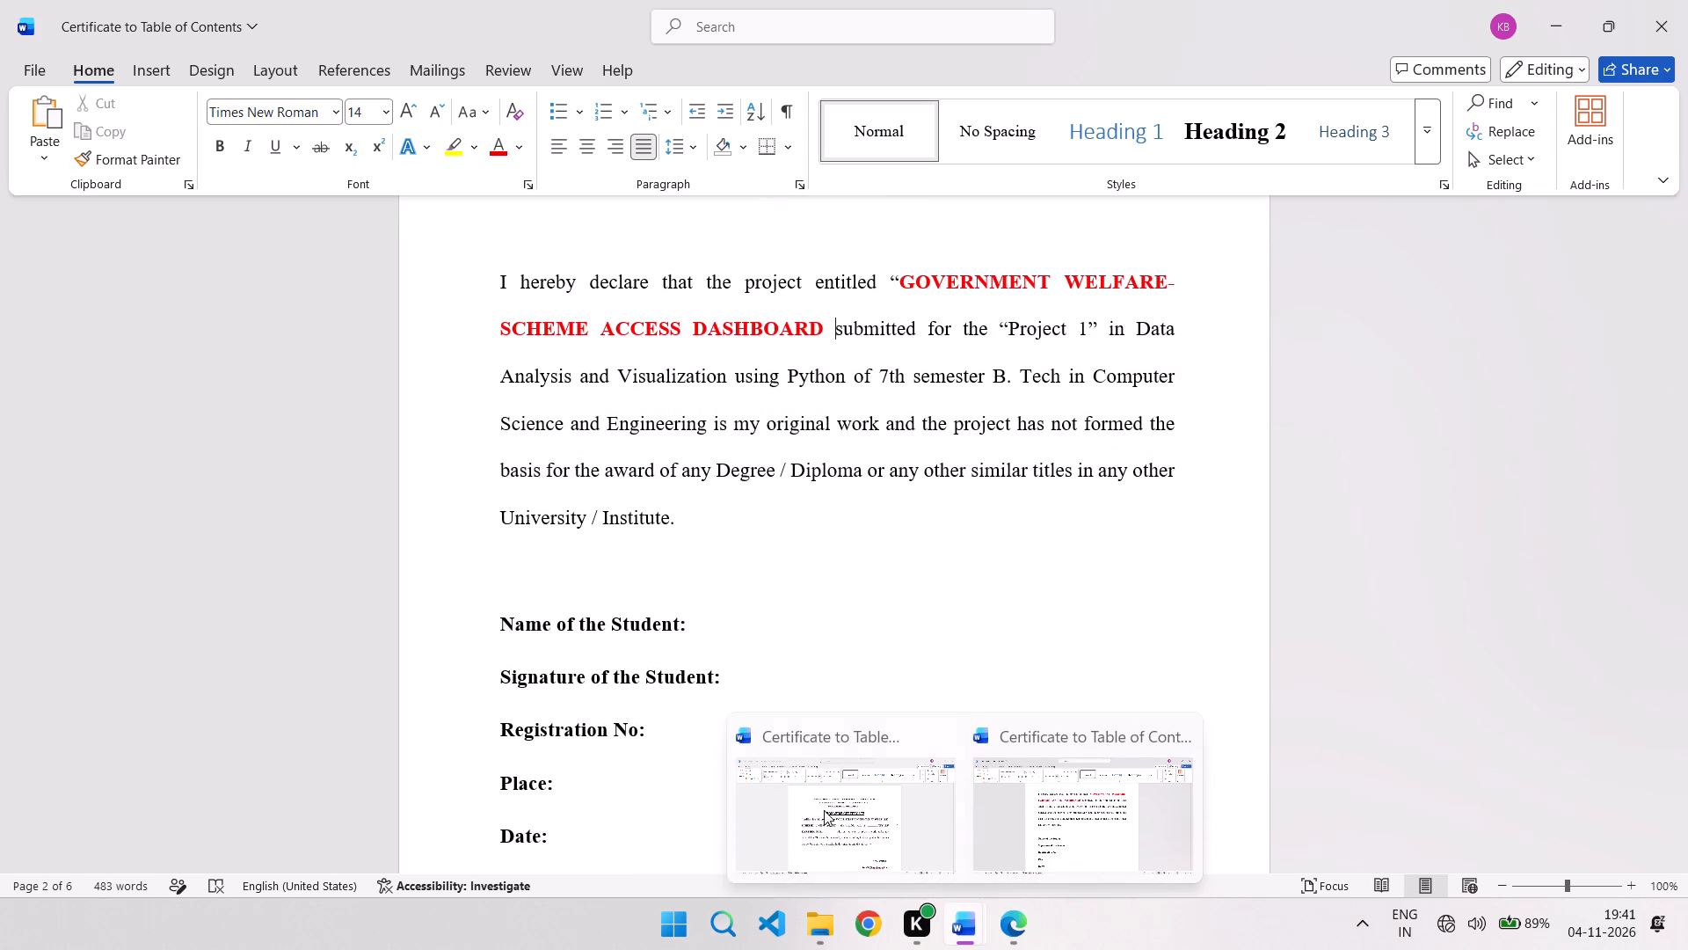
pyautogui.click(810, 800)
pyautogui.scroll(-1, 947, 553)
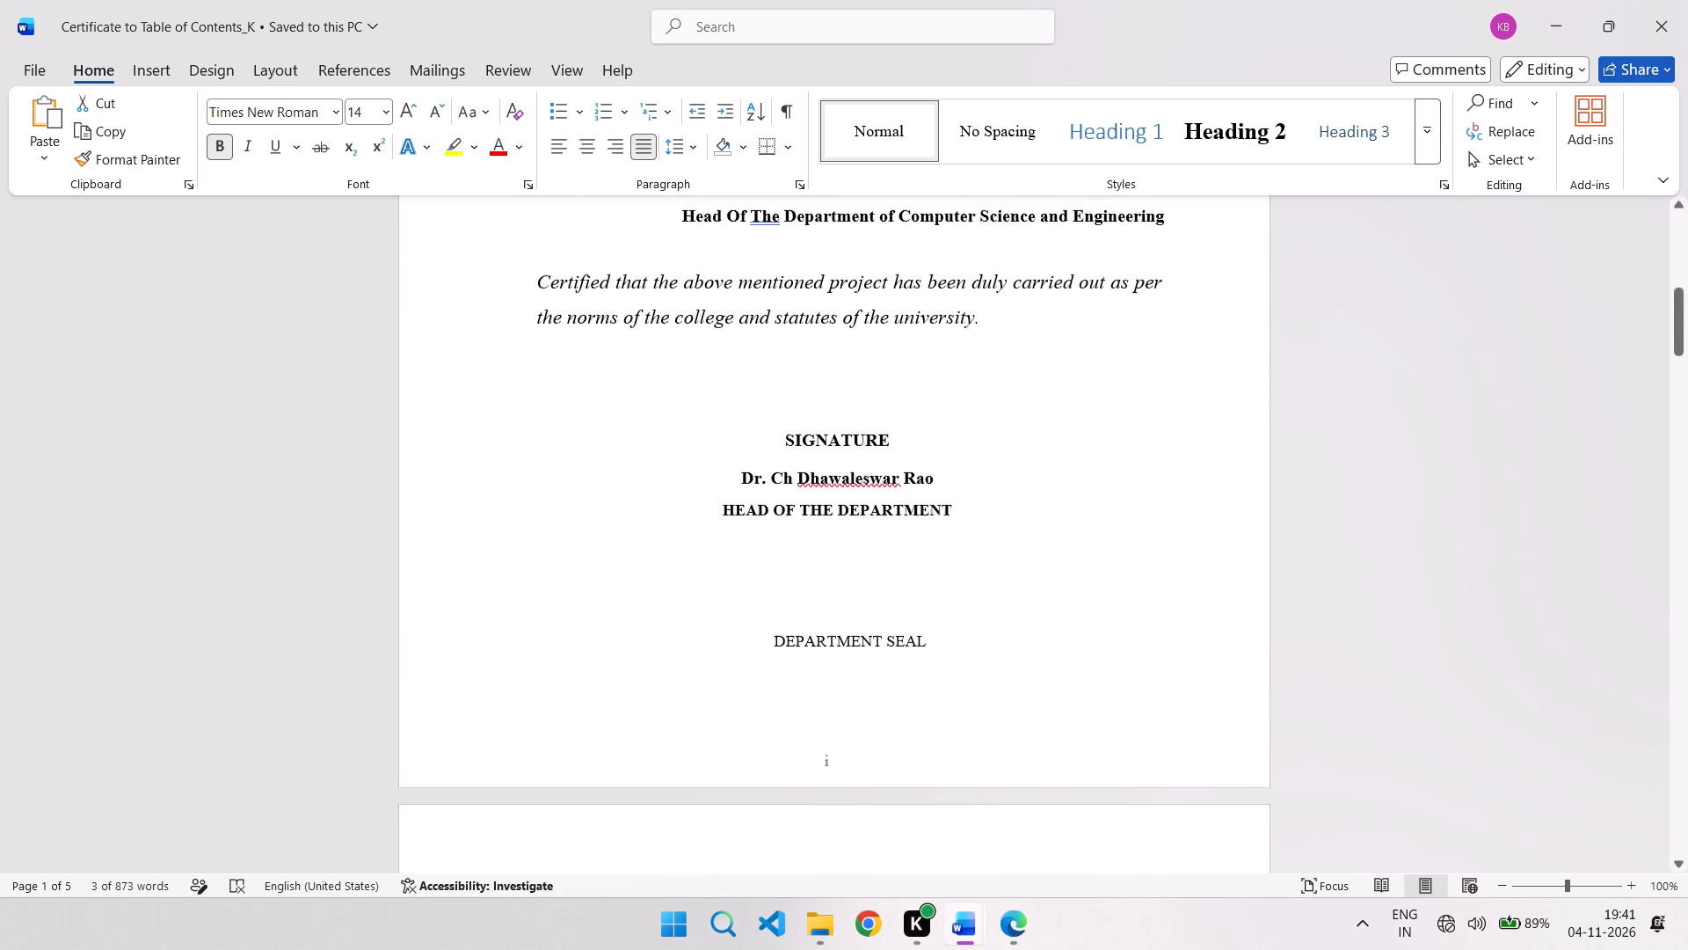
pyautogui.scroll(-3, 947, 553)
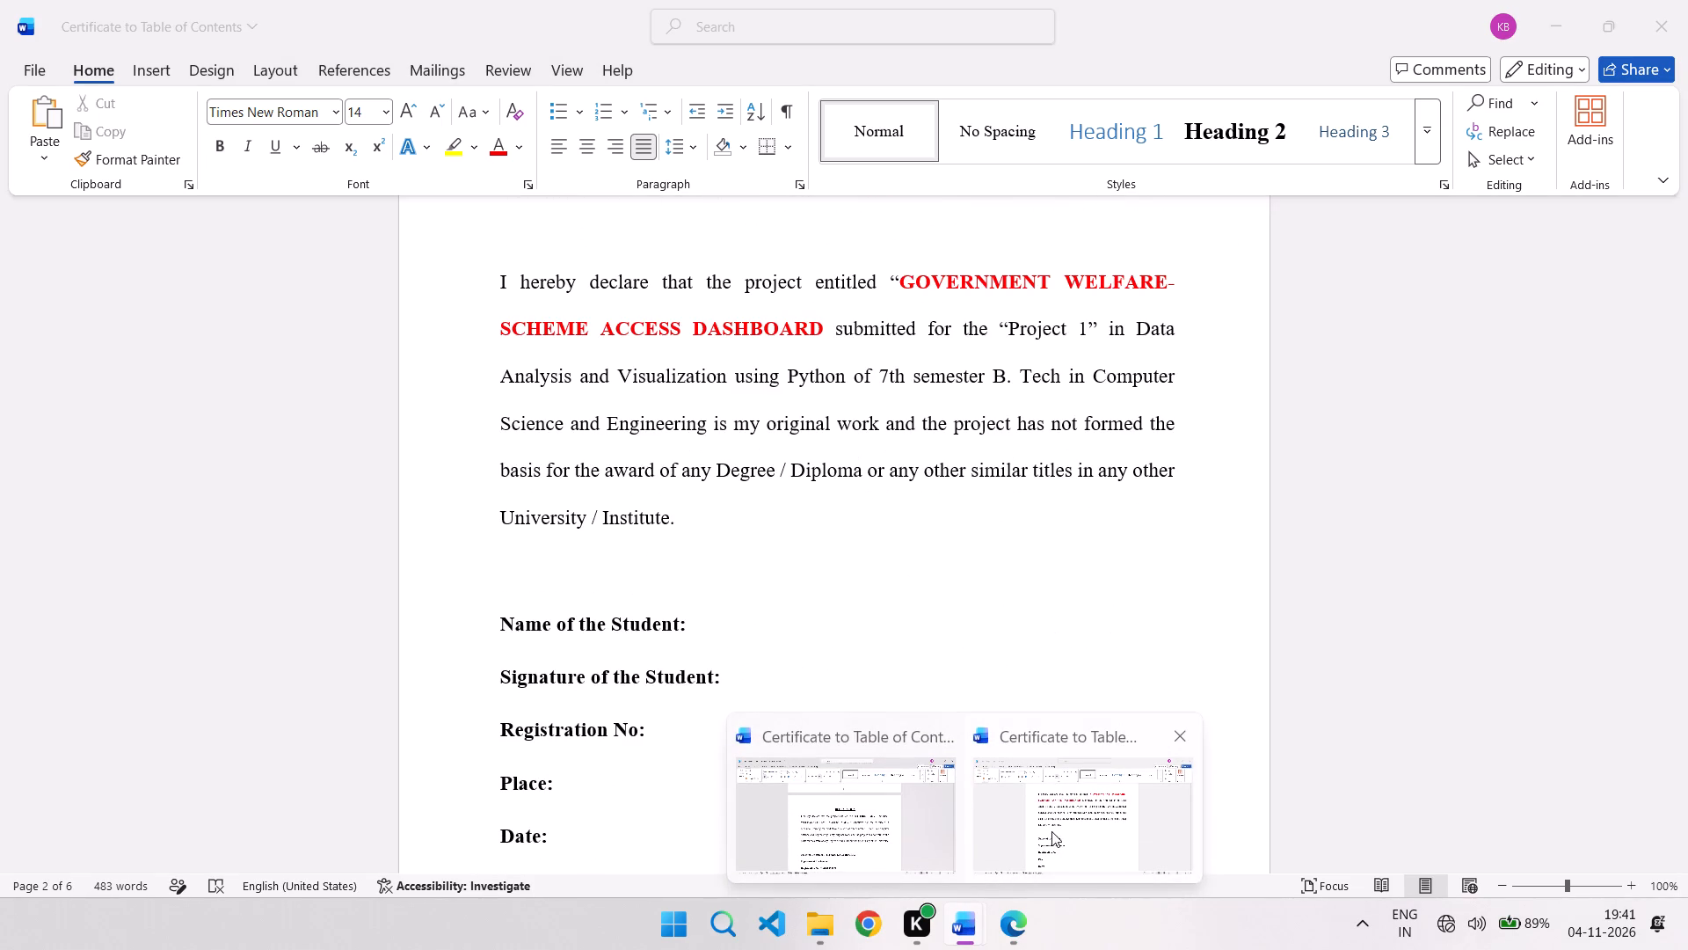
pyautogui.click(1062, 816)
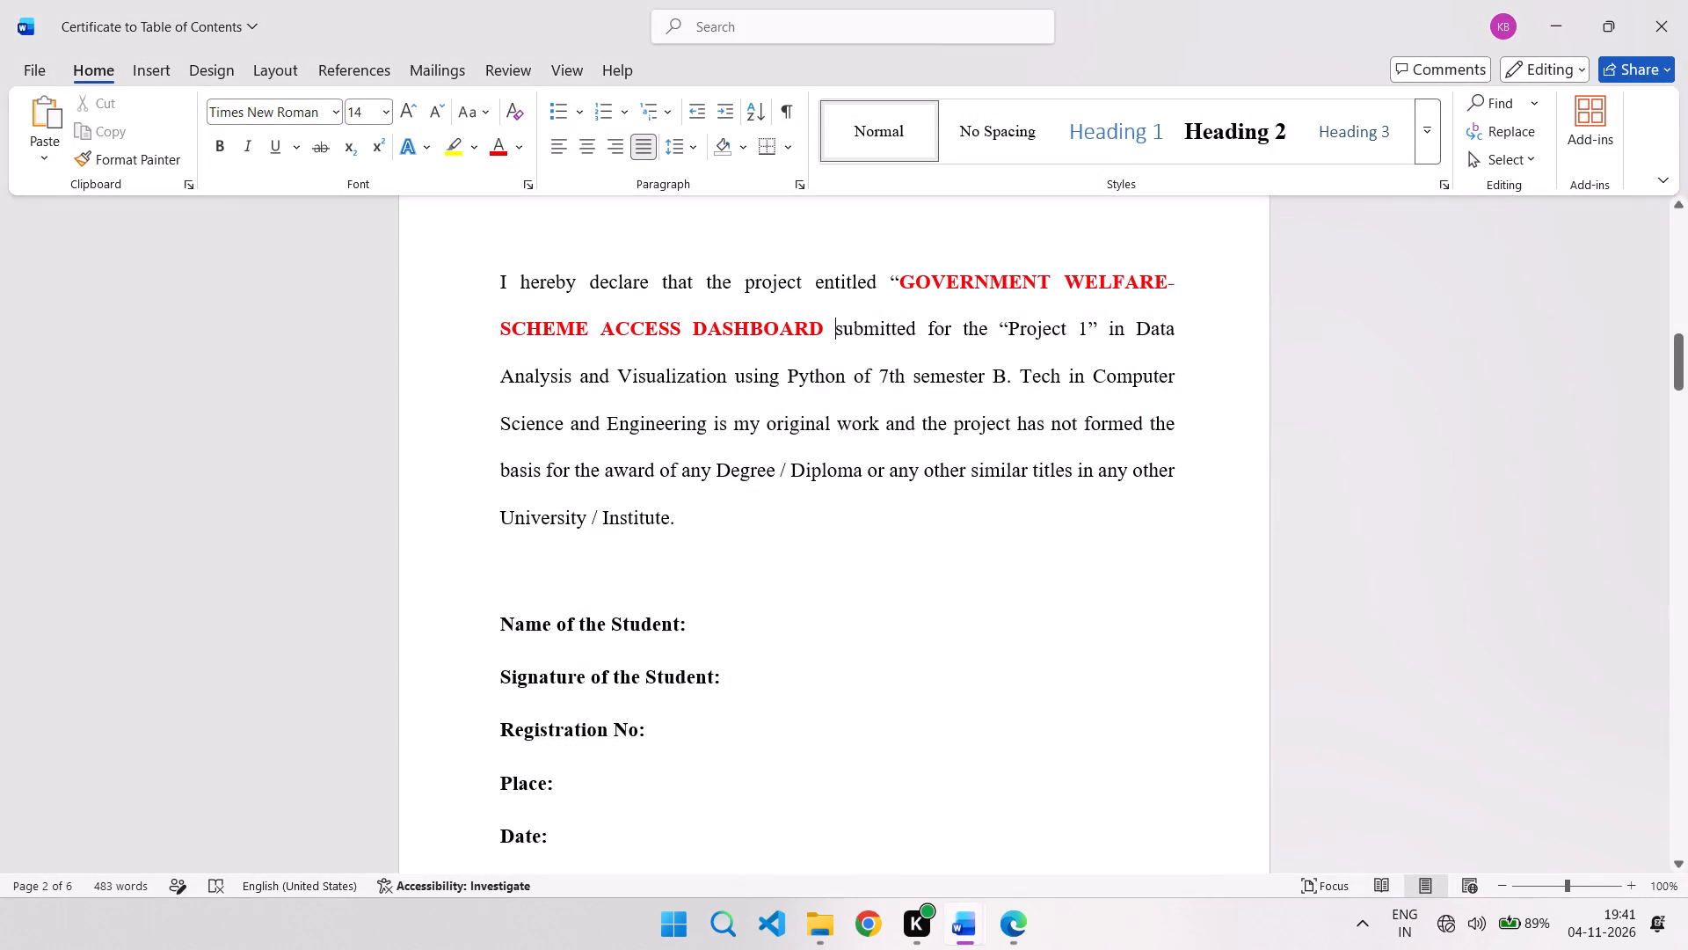
pyautogui.press('Left')
pyautogui.hotkey('shift', '"')
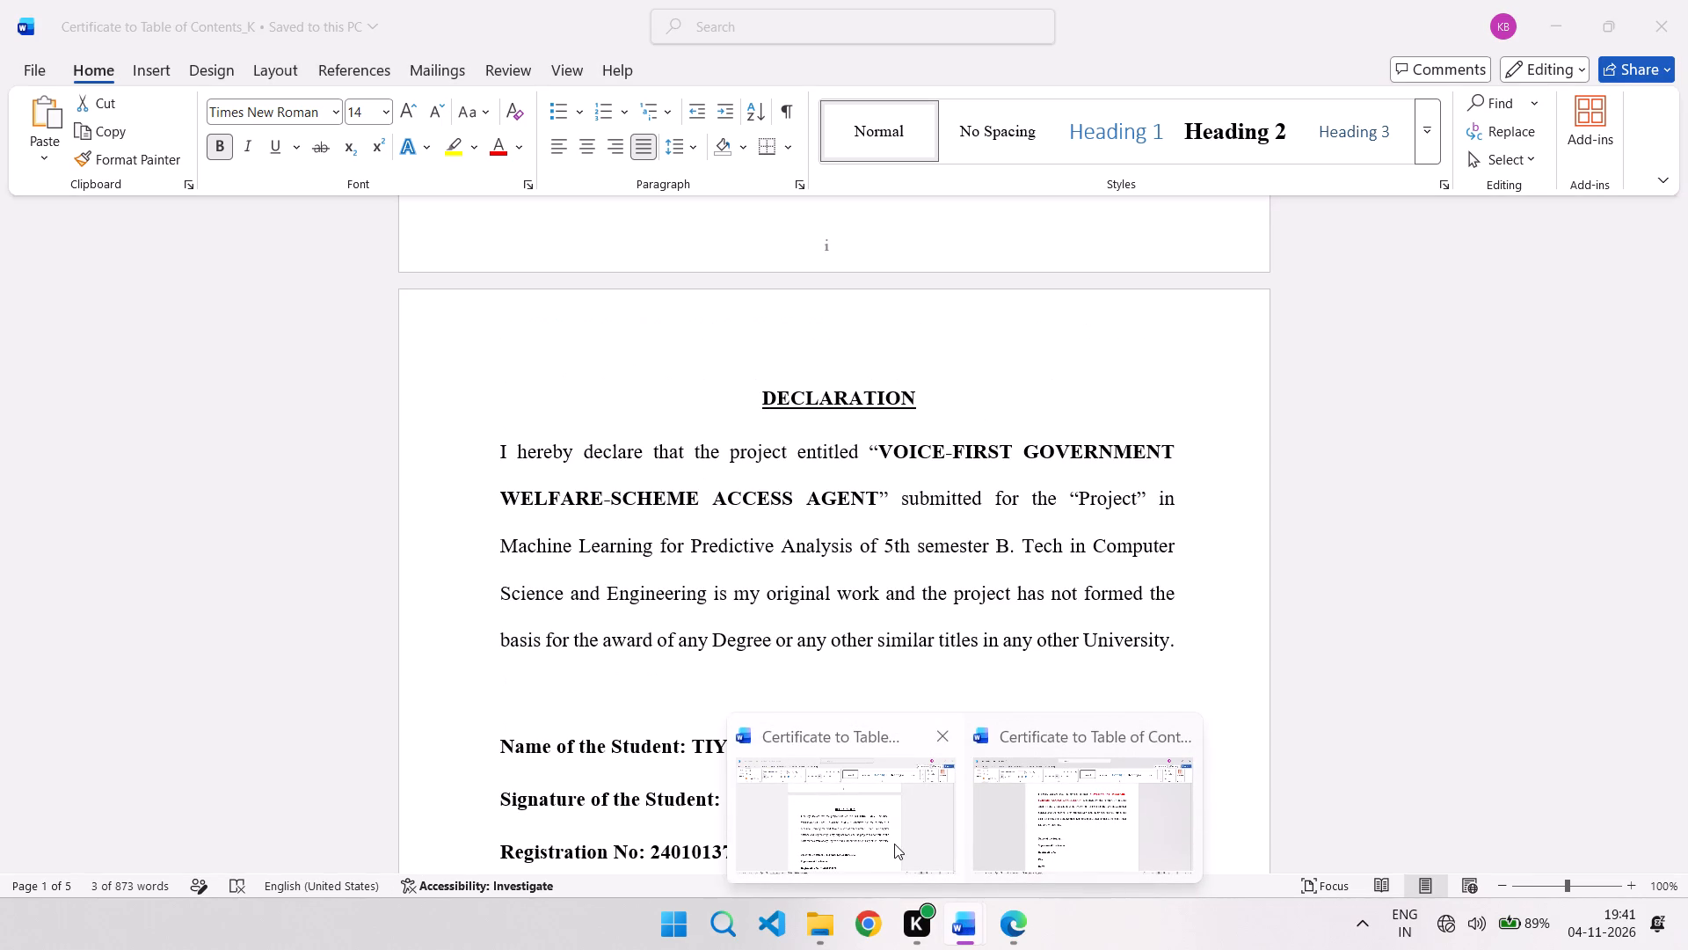
# Remove the number 1 from "Project 1" in the Declaration so that it reads "Project".
pyautogui.click(1083, 811)
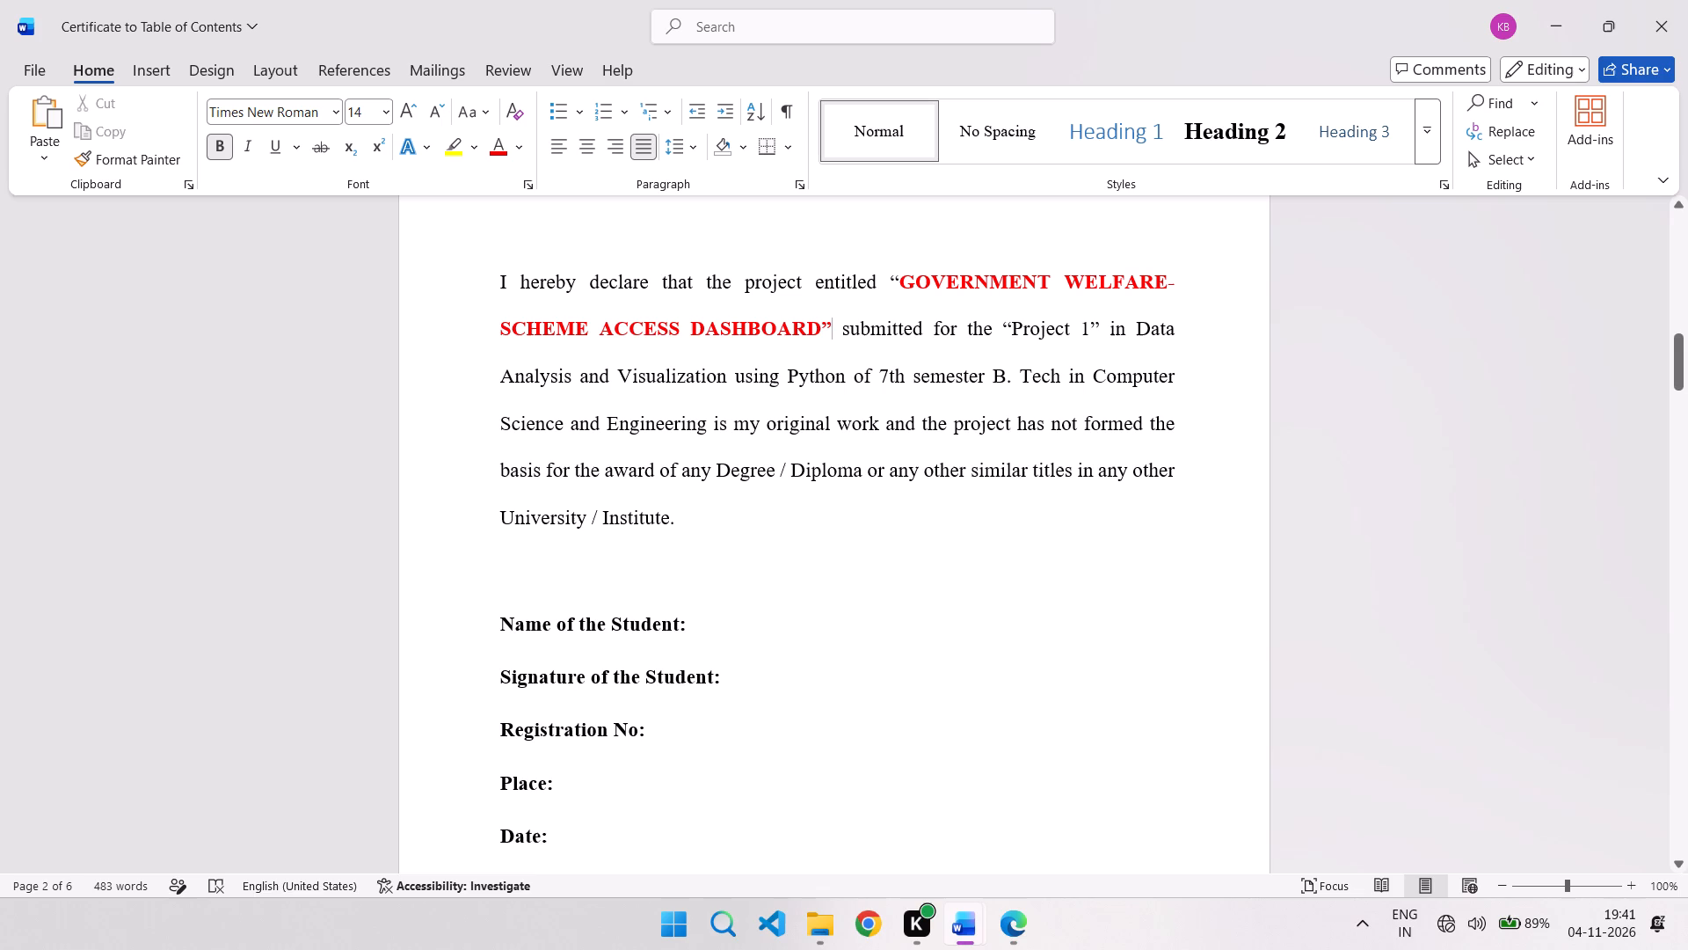
pyautogui.click(1092, 333)
pyautogui.press('BackSpace')
pyautogui.press('BackSpace')
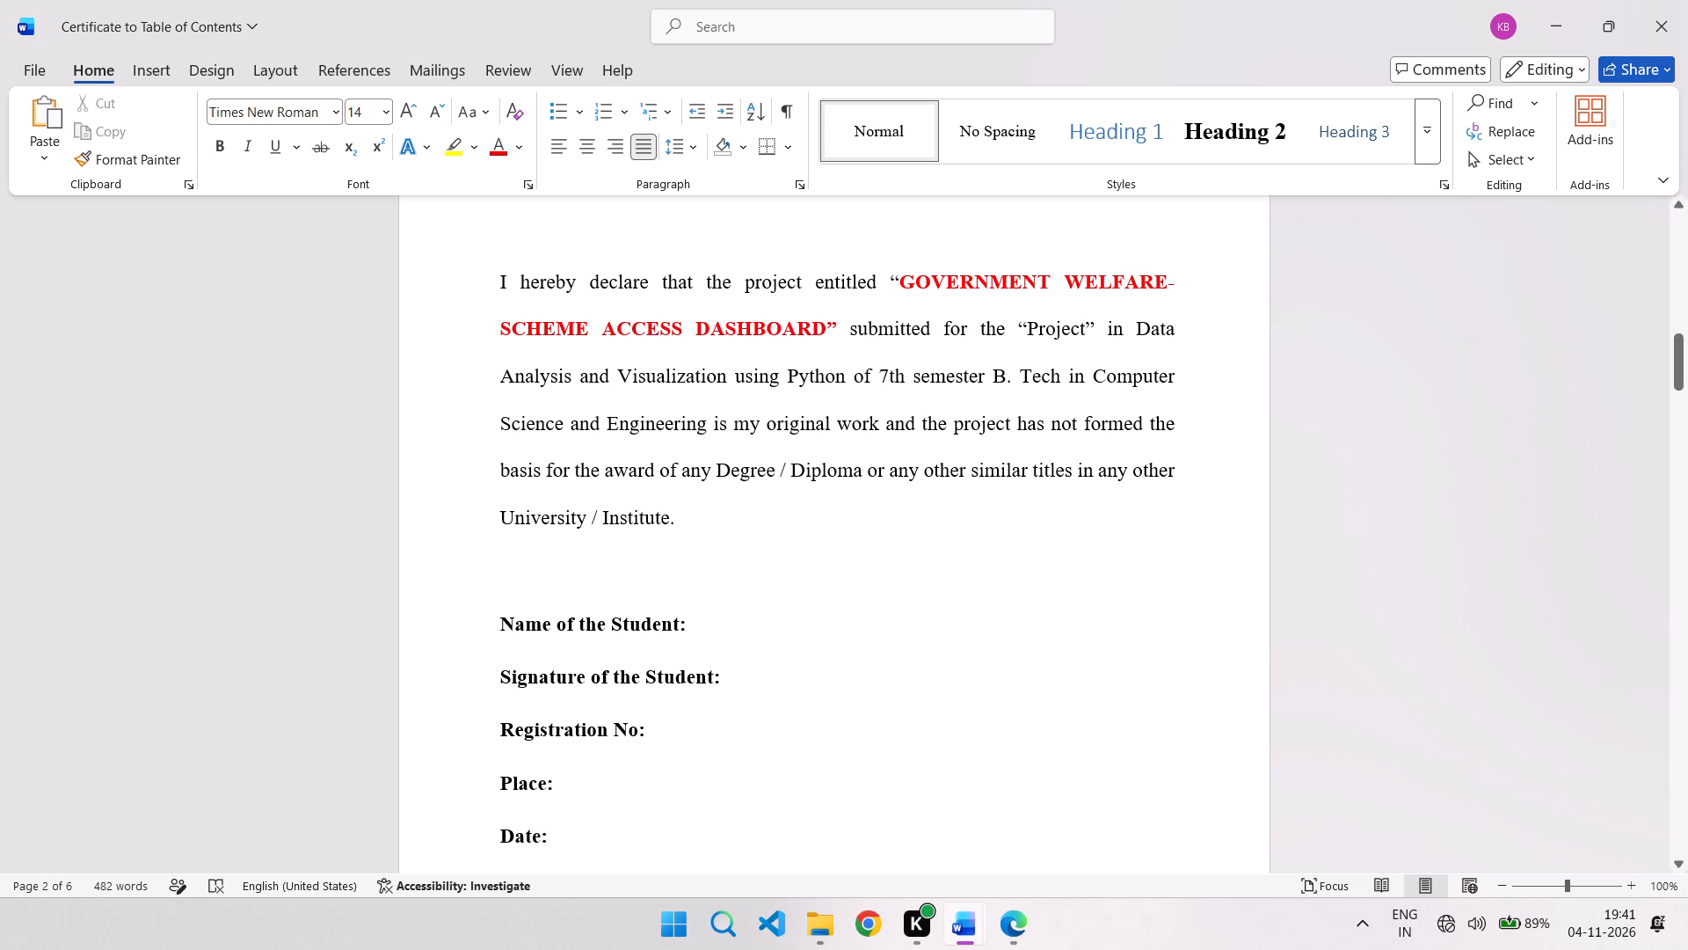
# Replace the course name "Data Analysis and Visualization using Python" in the Declaration with "Data Analytics Using Tableau".
pyautogui.moveTo(1136, 325); pyautogui.dragTo(726, 386)
pyautogui.press('BackSpace')
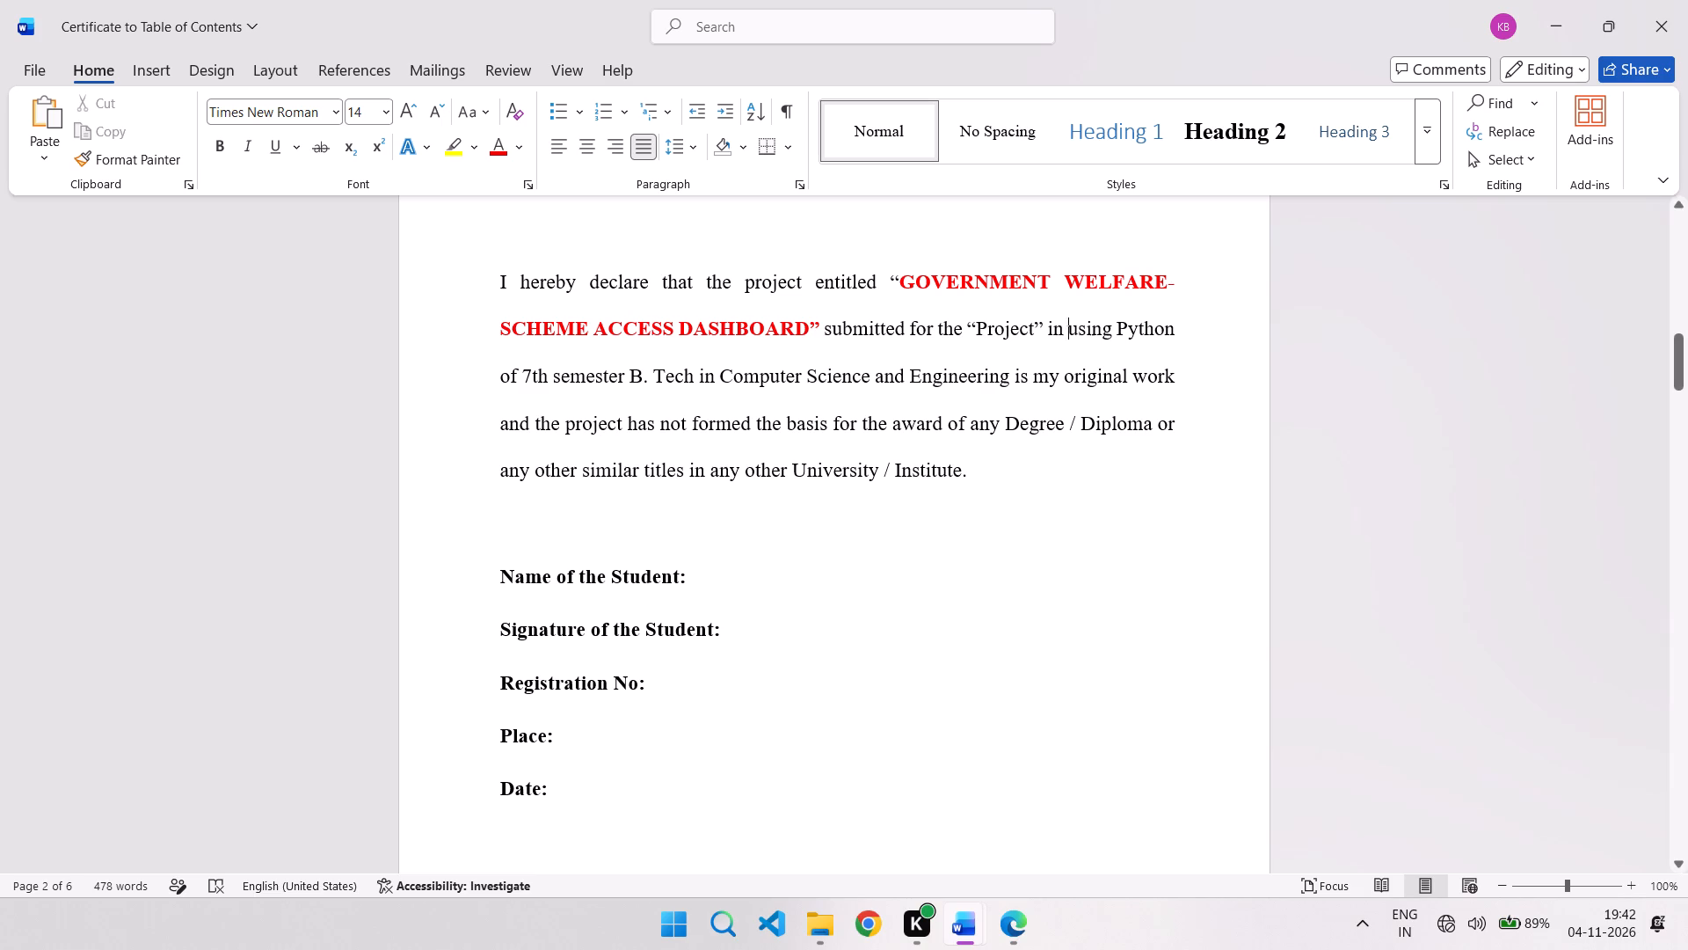
pyautogui.hotkey('shift', 'd')
pyautogui.write('ata Analytics Using')
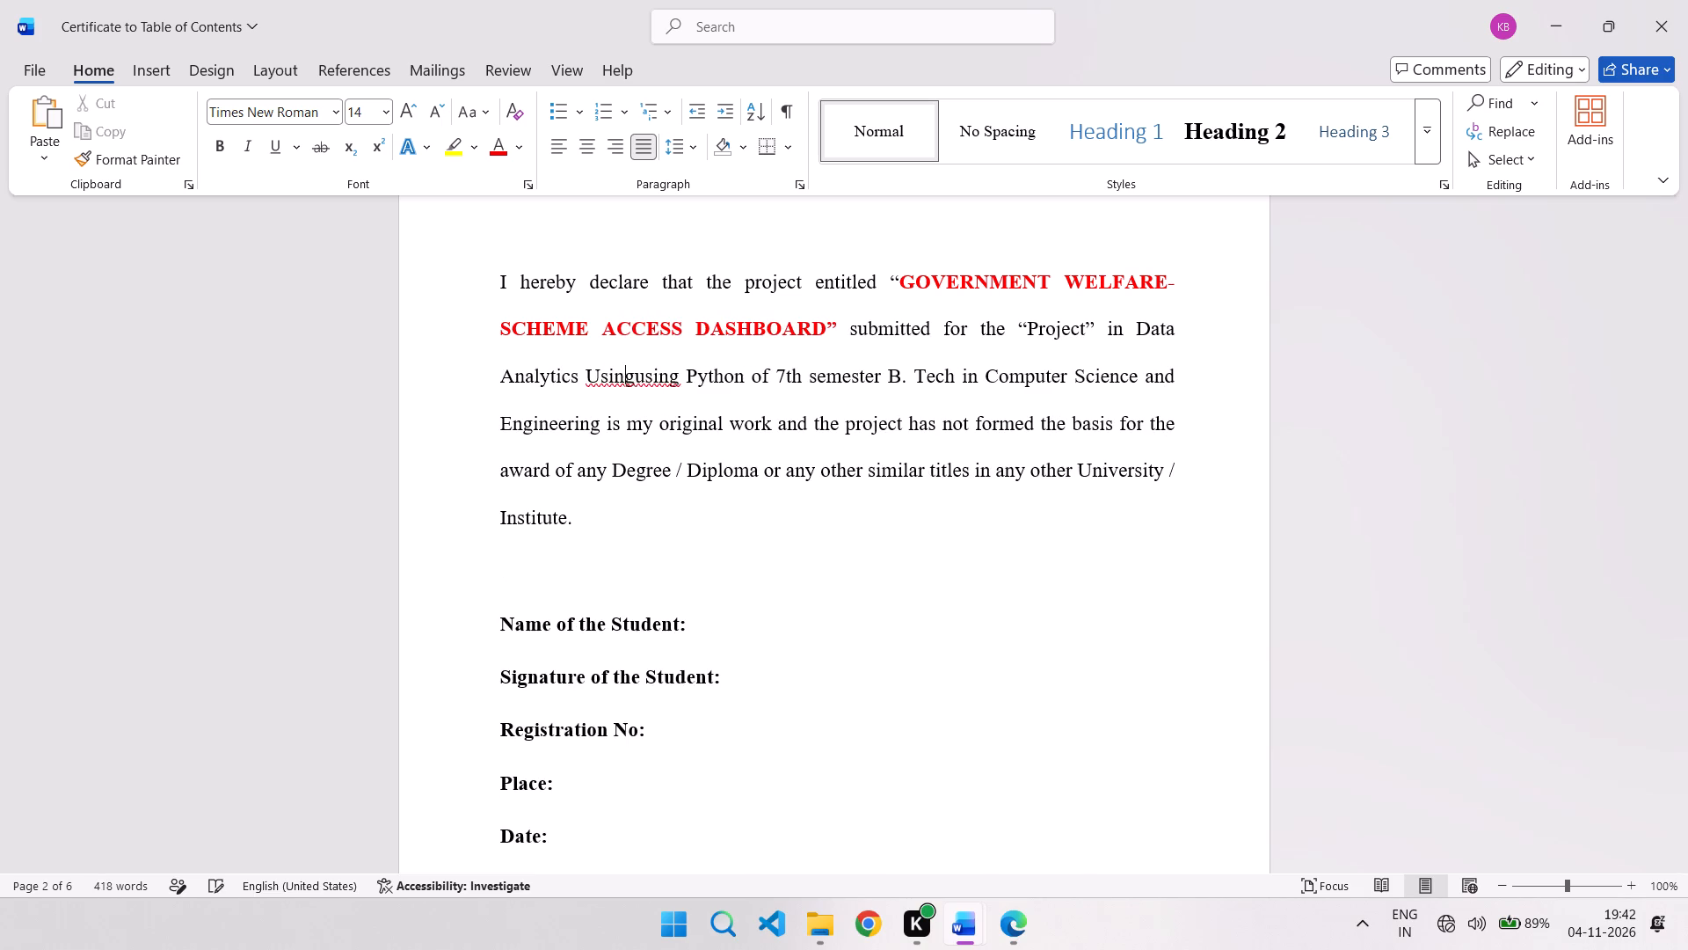
pyautogui.press('space')
pyautogui.write('Tableau')
pyautogui.press('space')
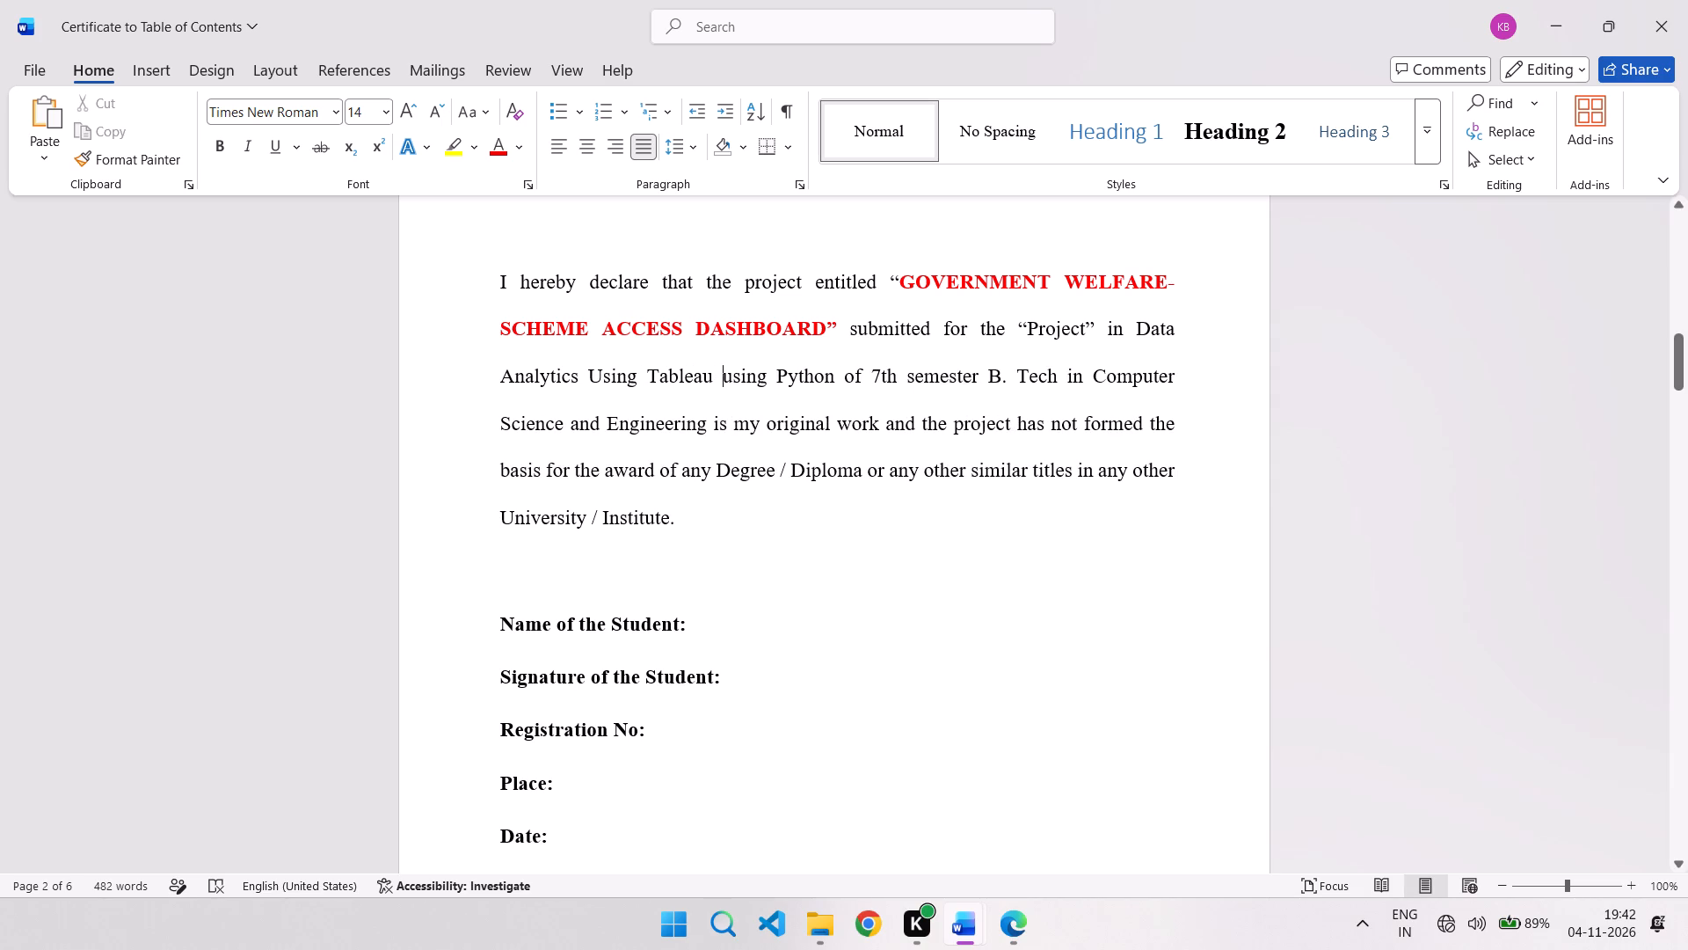
pyautogui.moveTo(834, 378); pyautogui.dragTo(741, 375)
pyautogui.press('BackSpace')
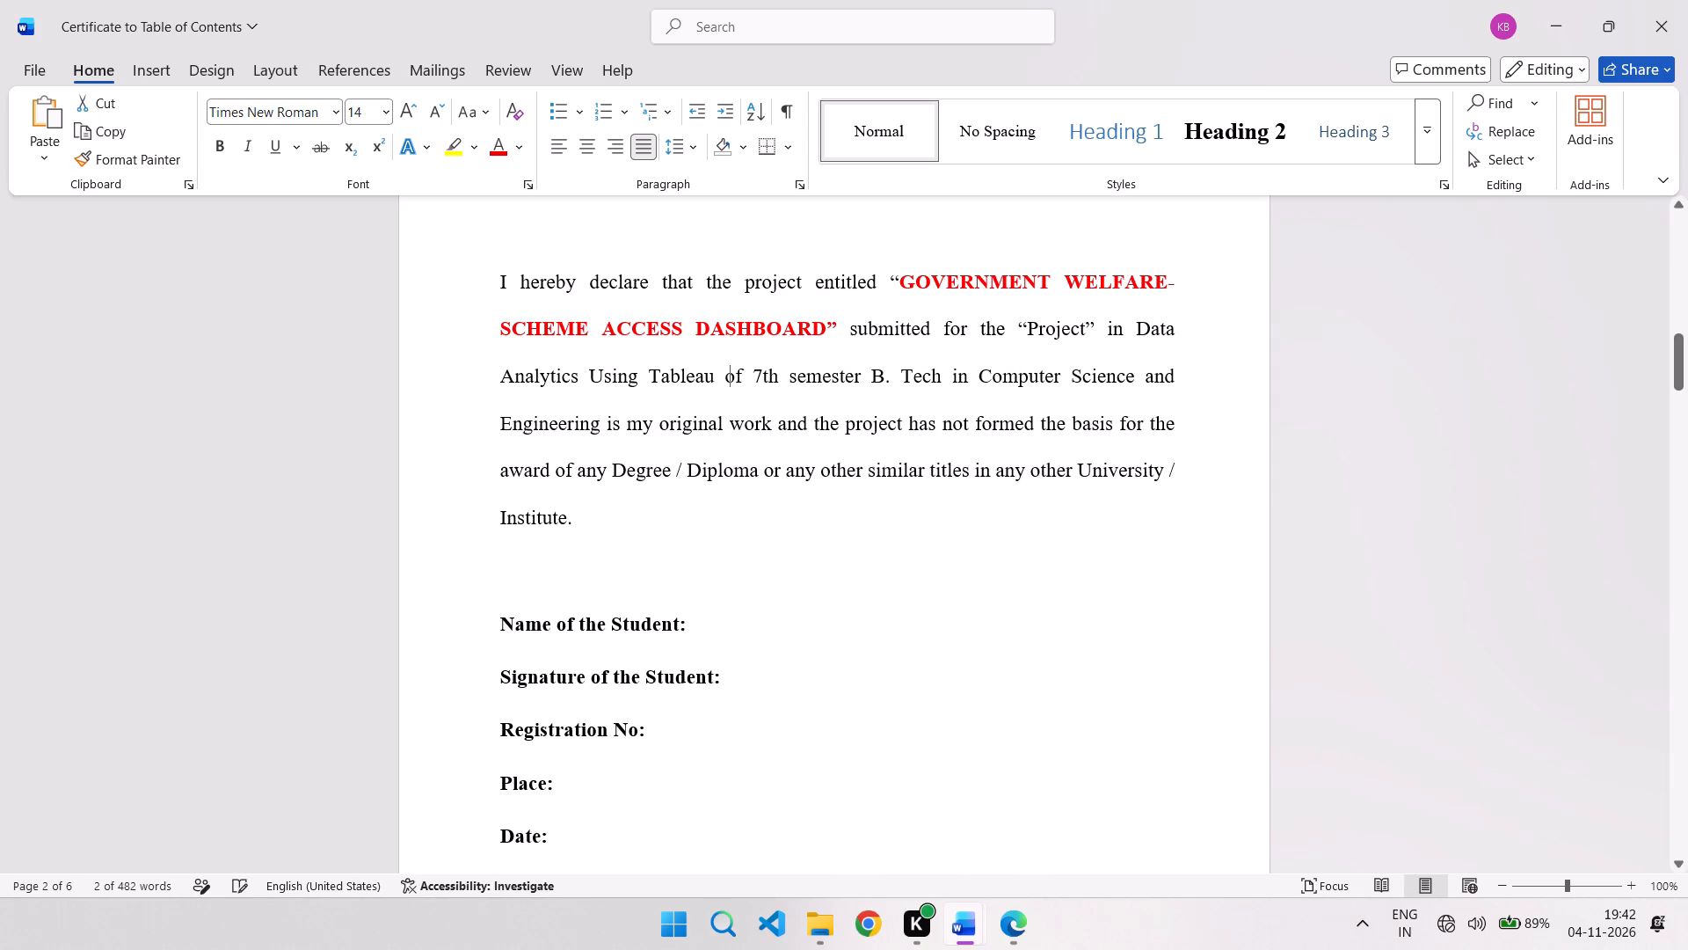
# Change the semester in the Declaration to 5th.
pyautogui.click(764, 382)
pyautogui.press('BackSpace')
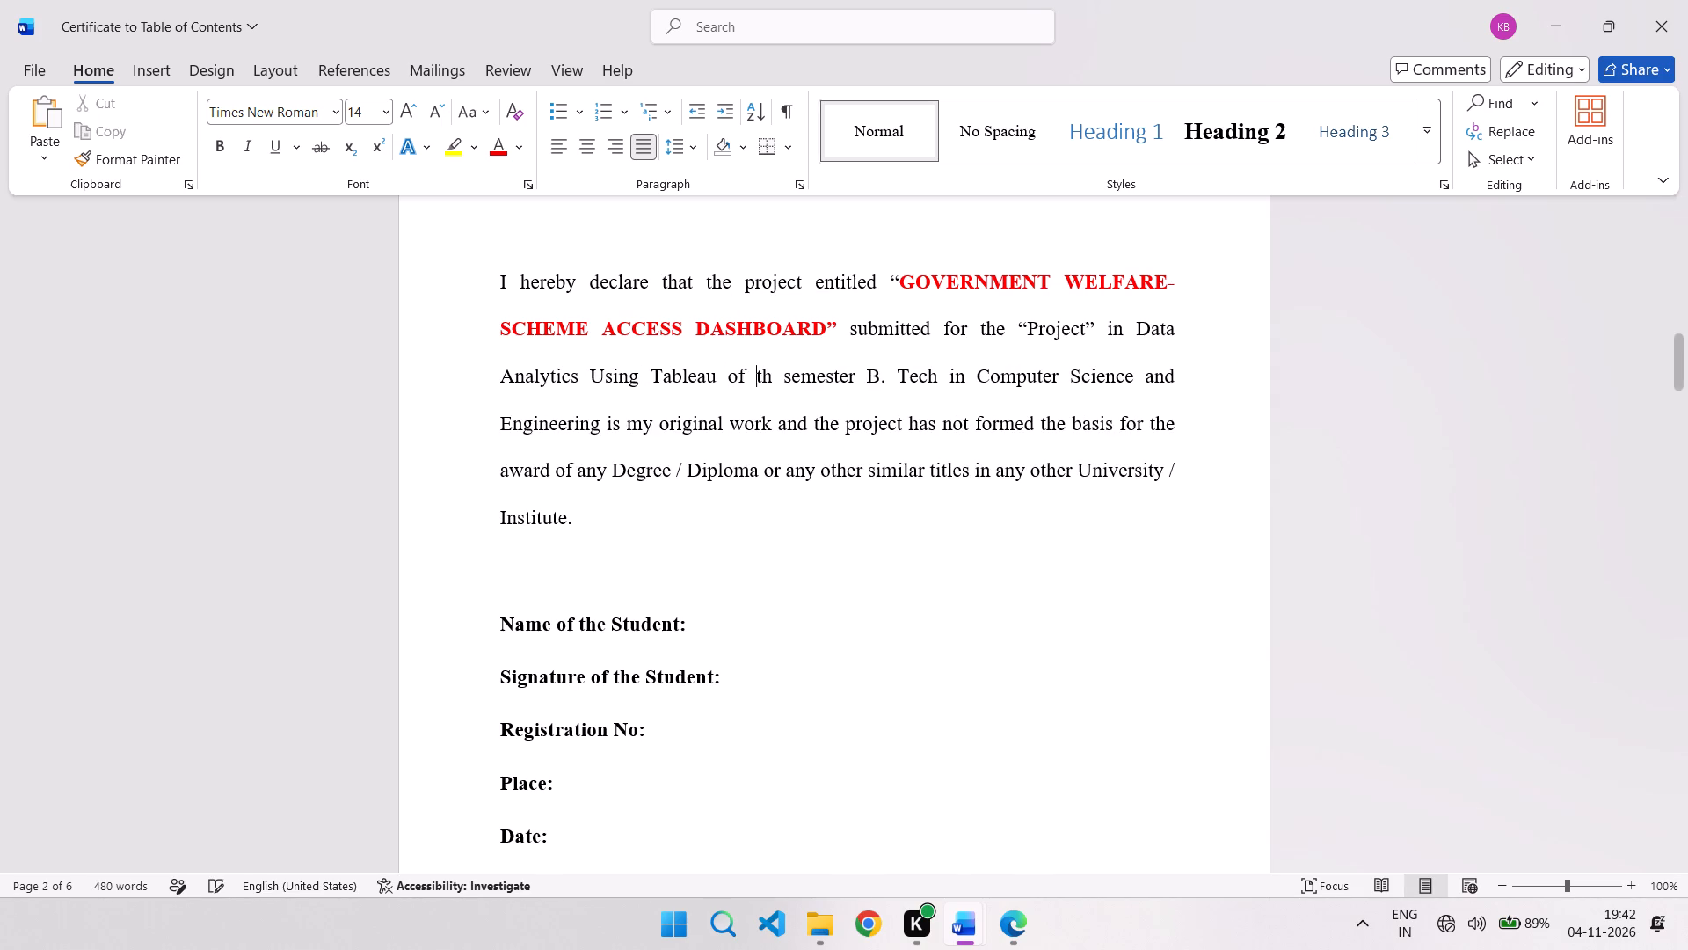
pyautogui.press('5')
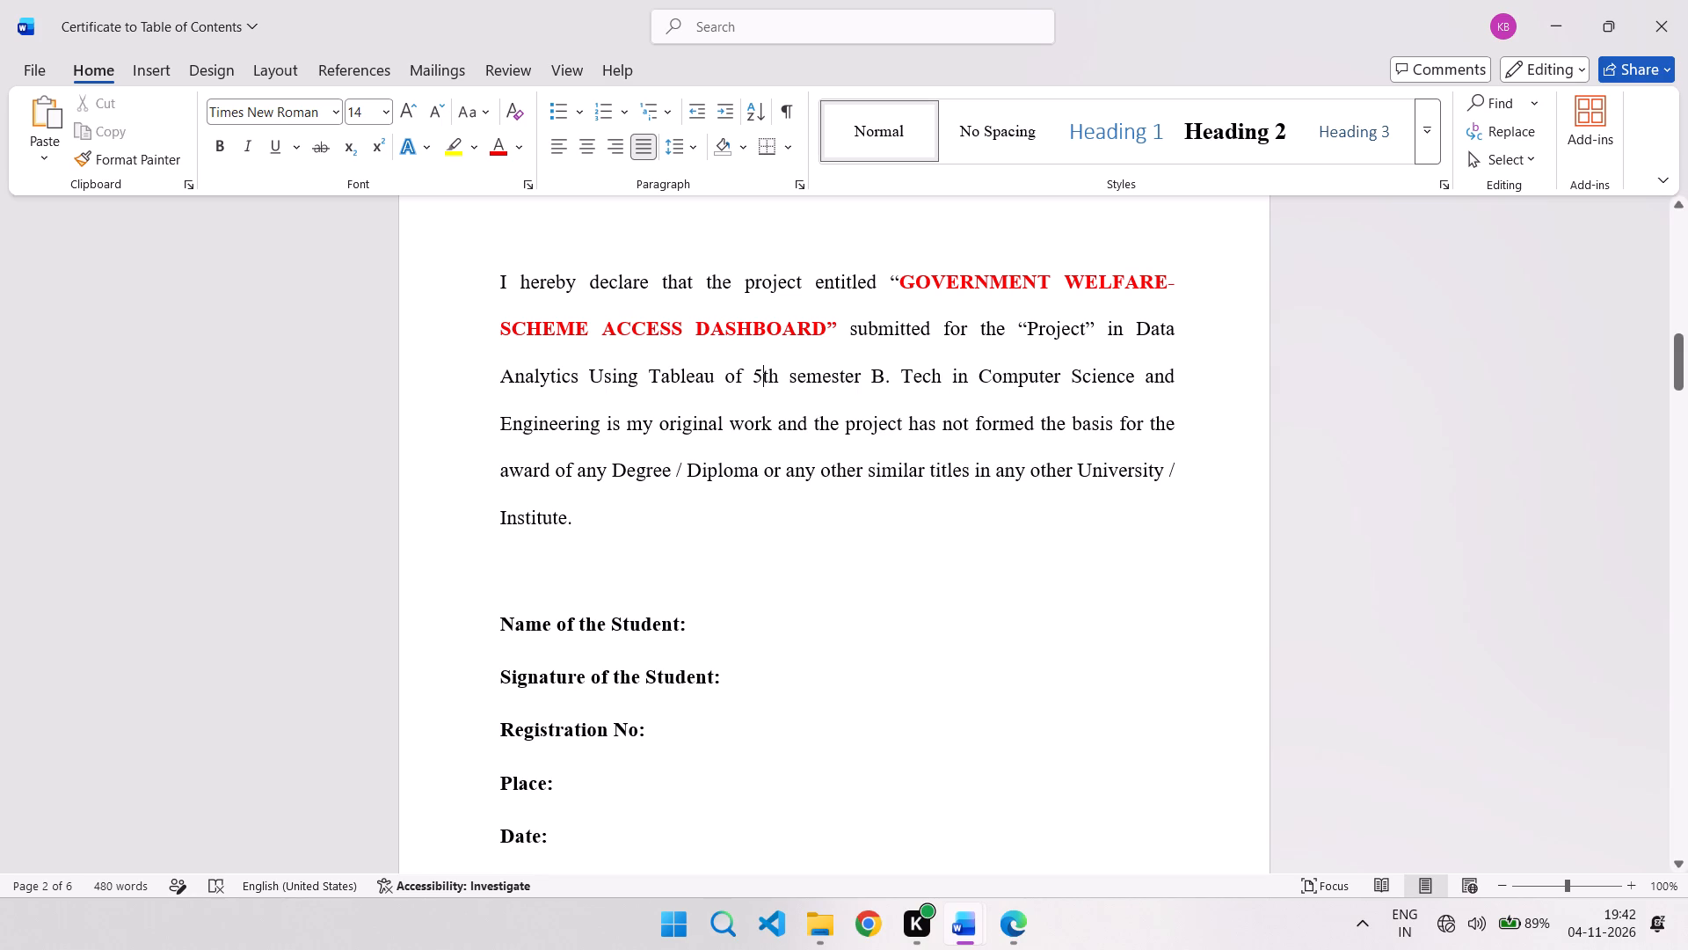
# Remove the space inside "B. Tech" in the Declaration so that it reads "B.Tech".
pyautogui.click(904, 376)
pyautogui.press('BackSpace')
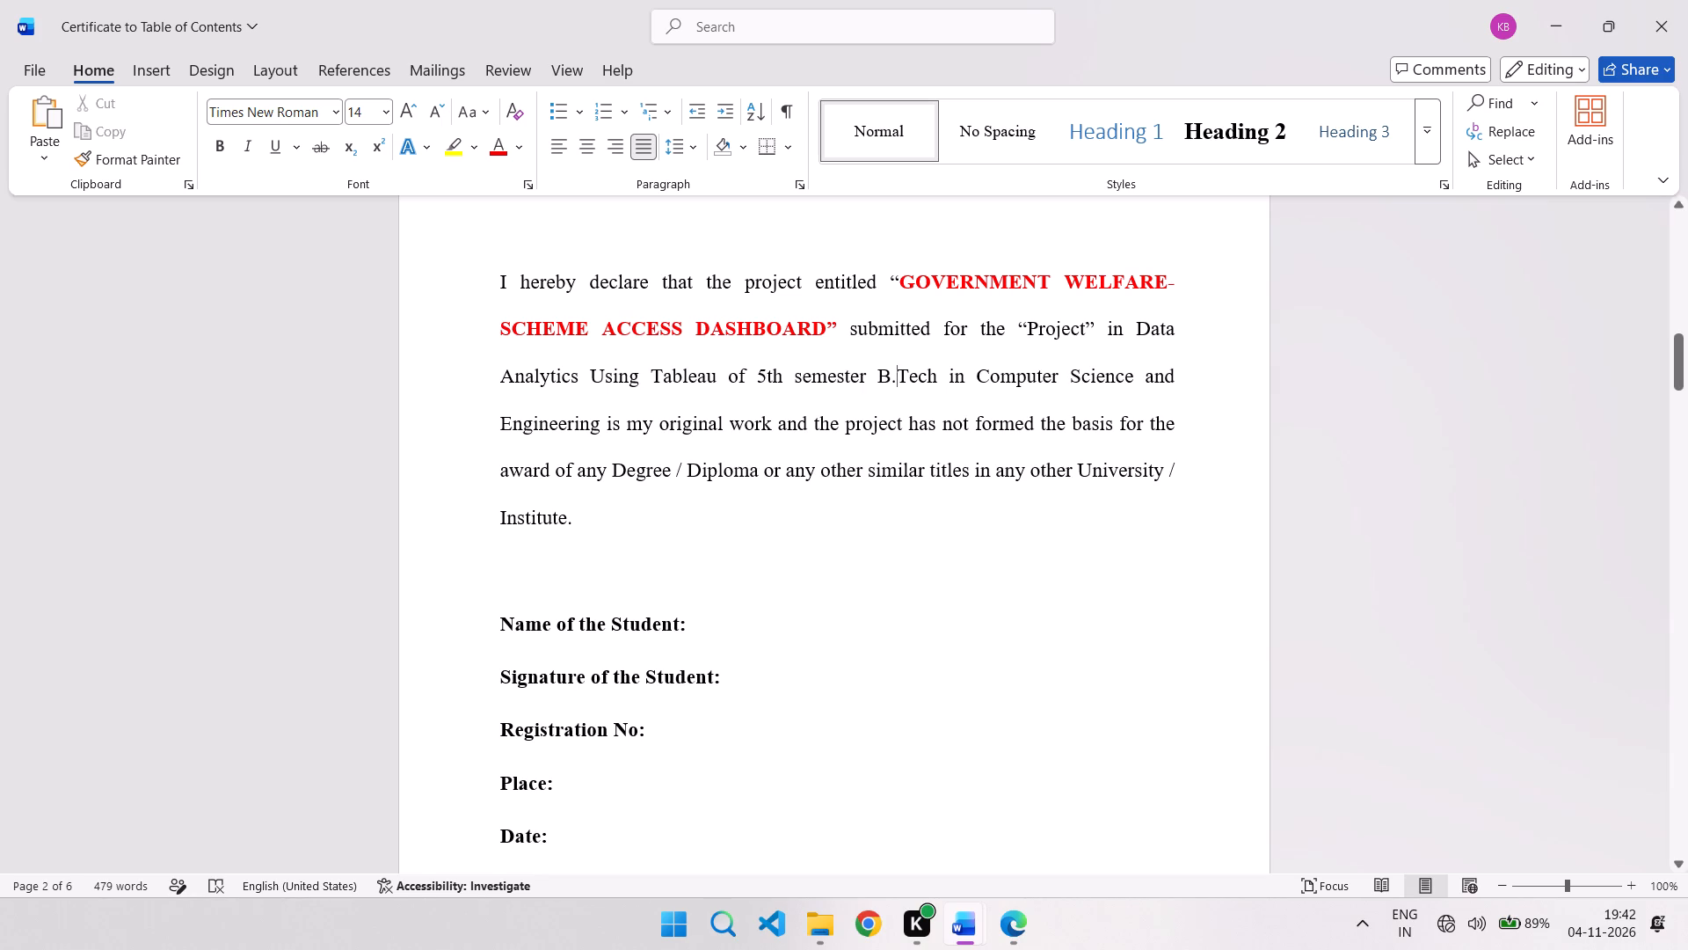
# Delete "/ Diploma" and "/ Institute" from the end of the Declaration paragraph.
pyautogui.moveTo(670, 471); pyautogui.dragTo(738, 466)
pyautogui.click(738, 466)
pyautogui.doubleClick(738, 466)
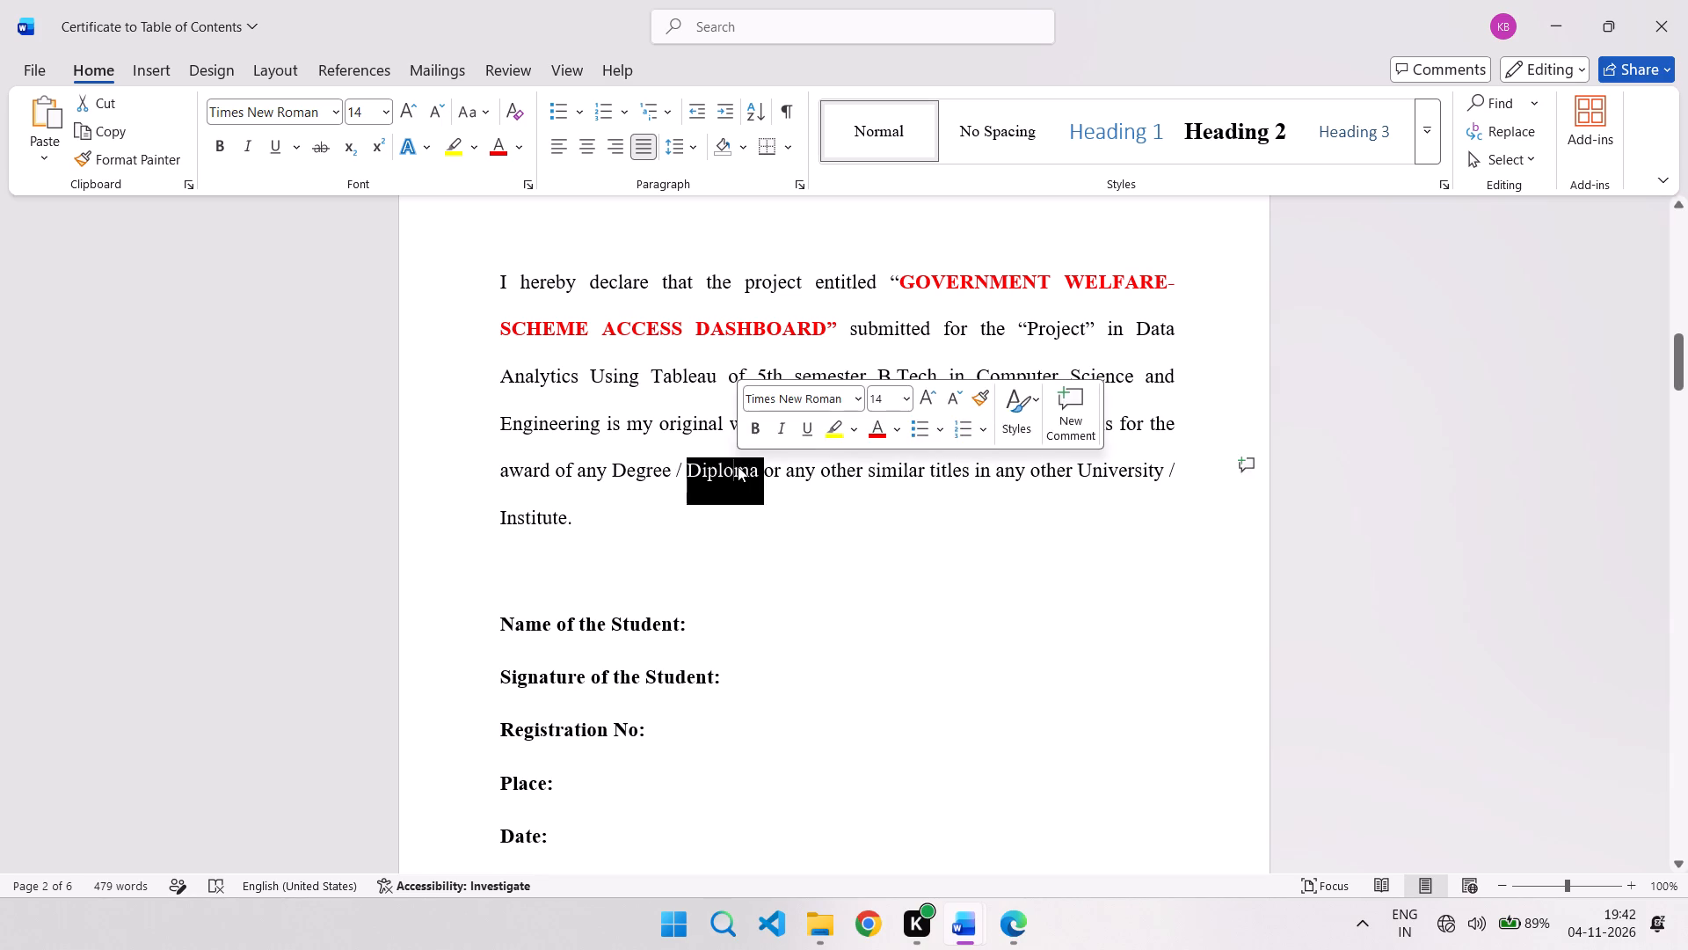
pyautogui.press('BackSpace')
pyautogui.press('BackSpace')
pyautogui.press('BackSpace')
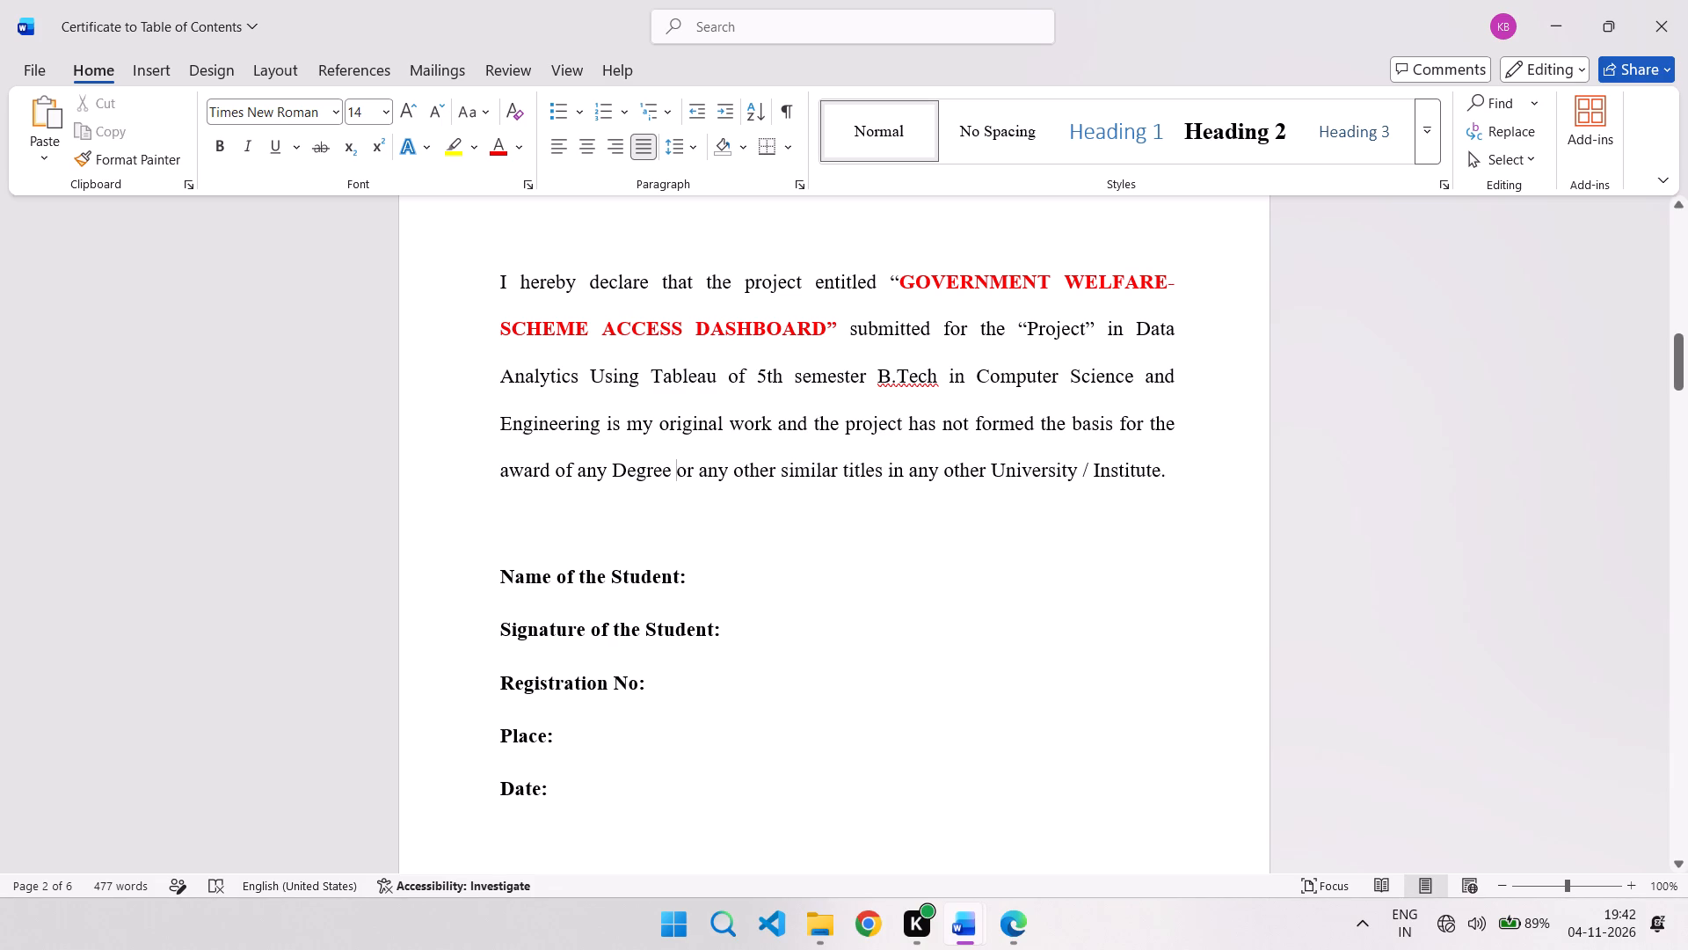
pyautogui.moveTo(1160, 471); pyautogui.dragTo(1090, 471)
pyautogui.press('BackSpace')
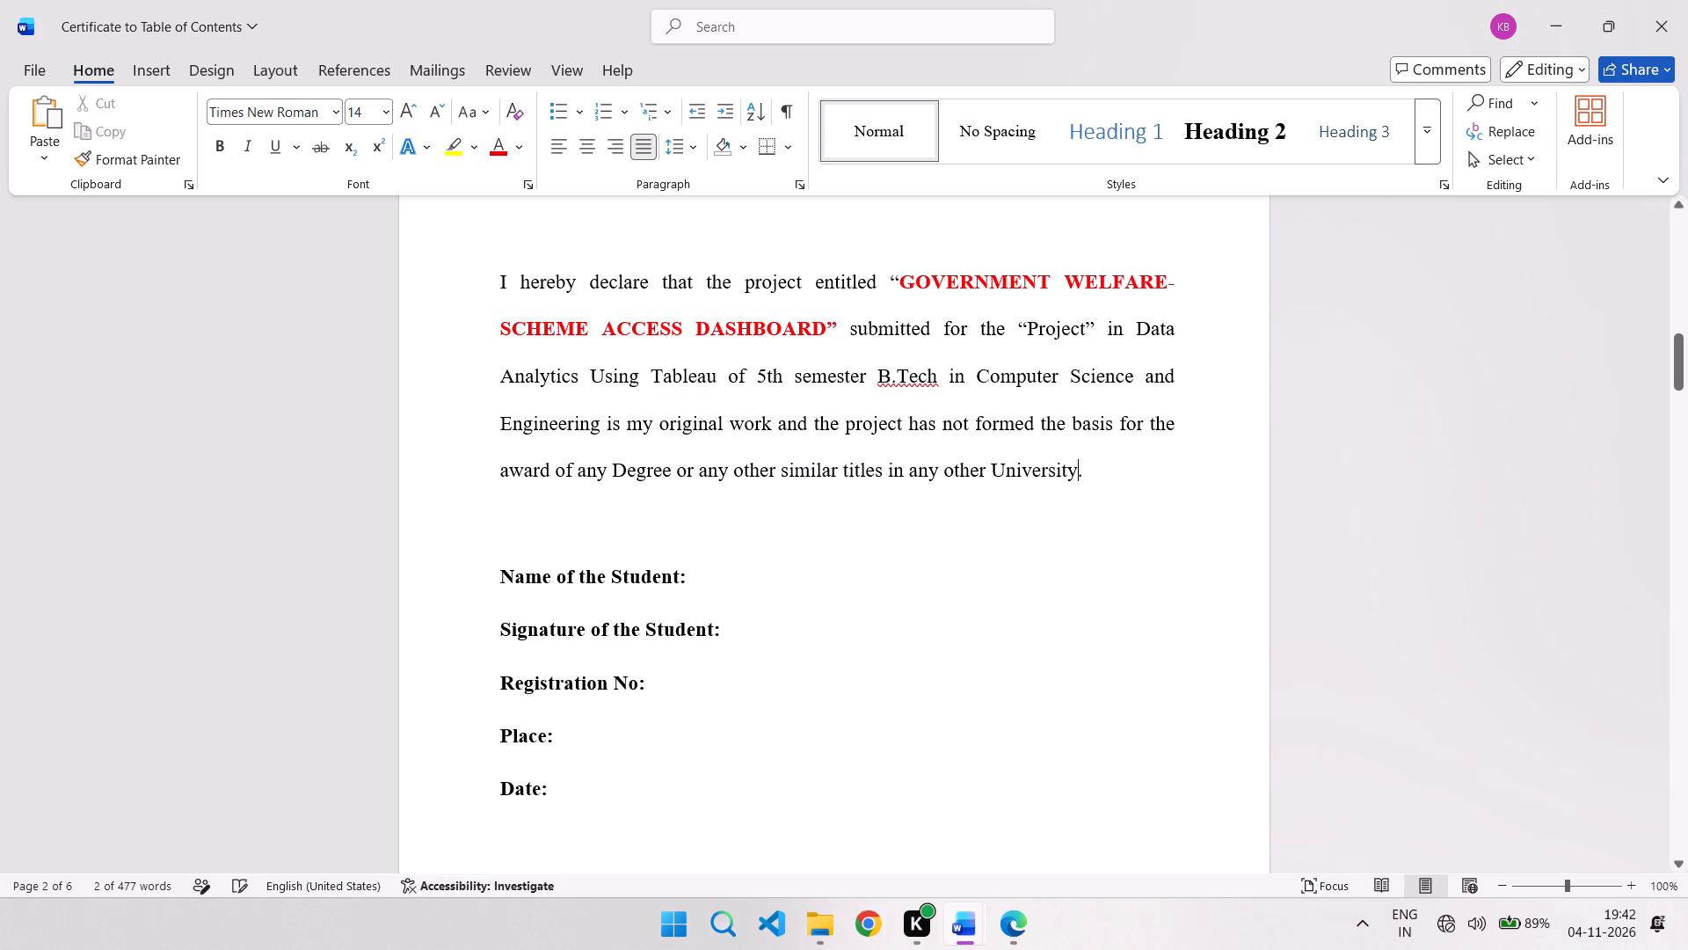
# Insert a blank line above the ACKNOWLEDGEMENTS heading to move it onto the page with its text.
pyautogui.scroll(-2, 1054, 541)
pyautogui.scroll(-2, 812, 613)
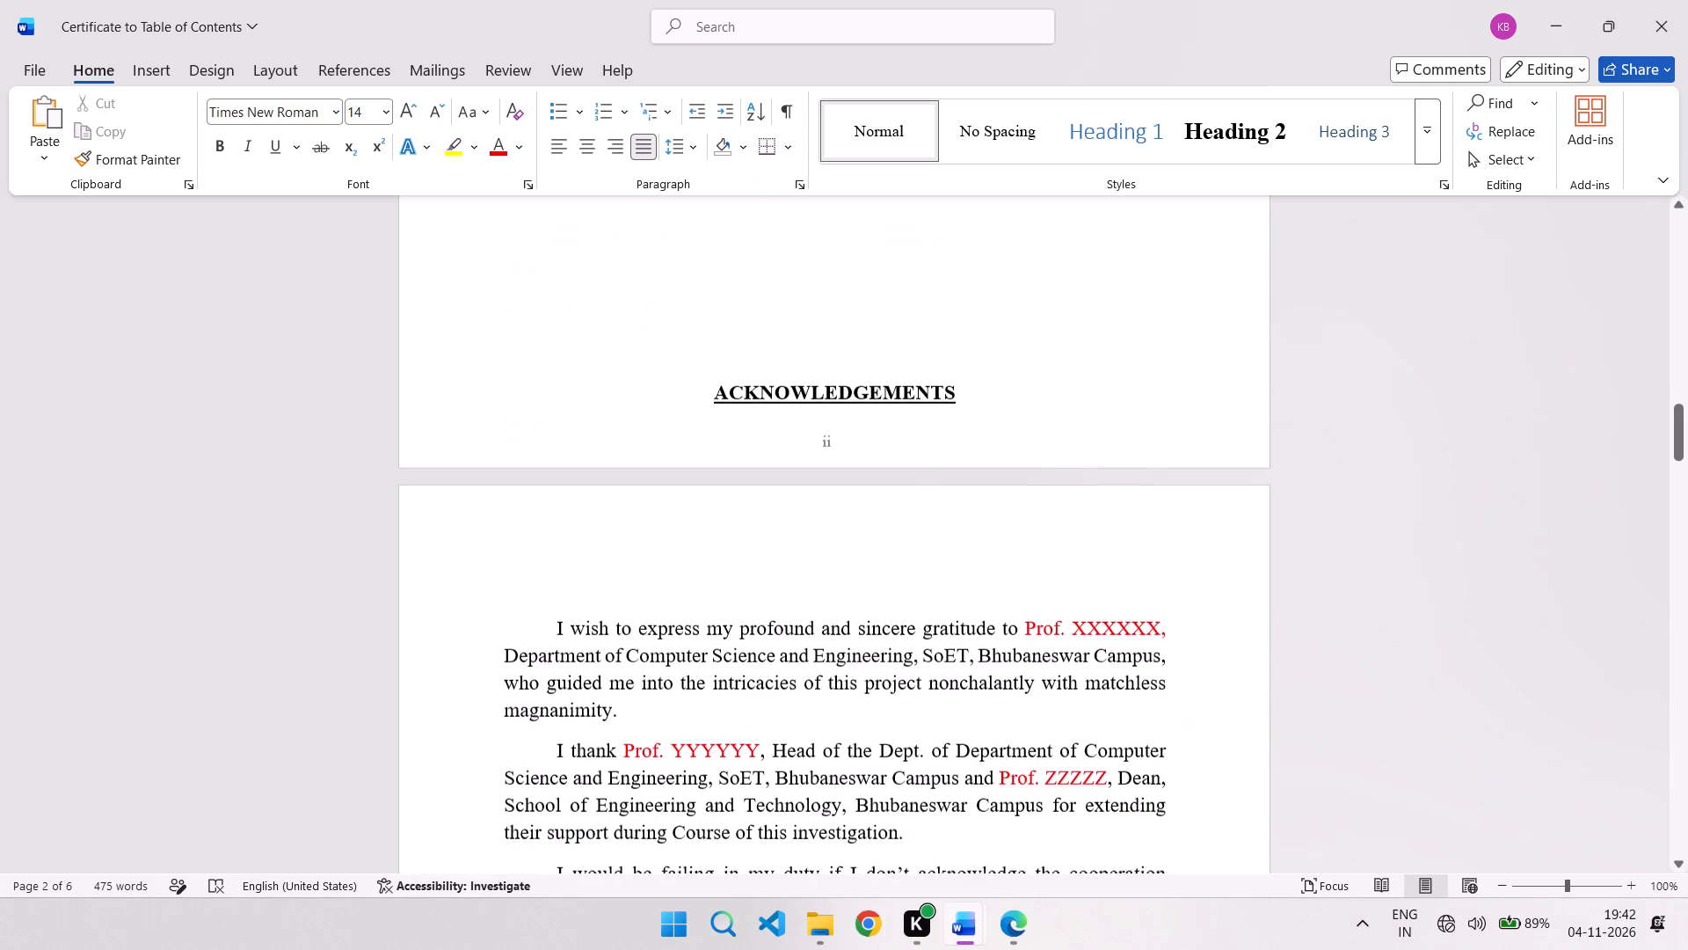
pyautogui.click(857, 339)
pyautogui.press('Return')
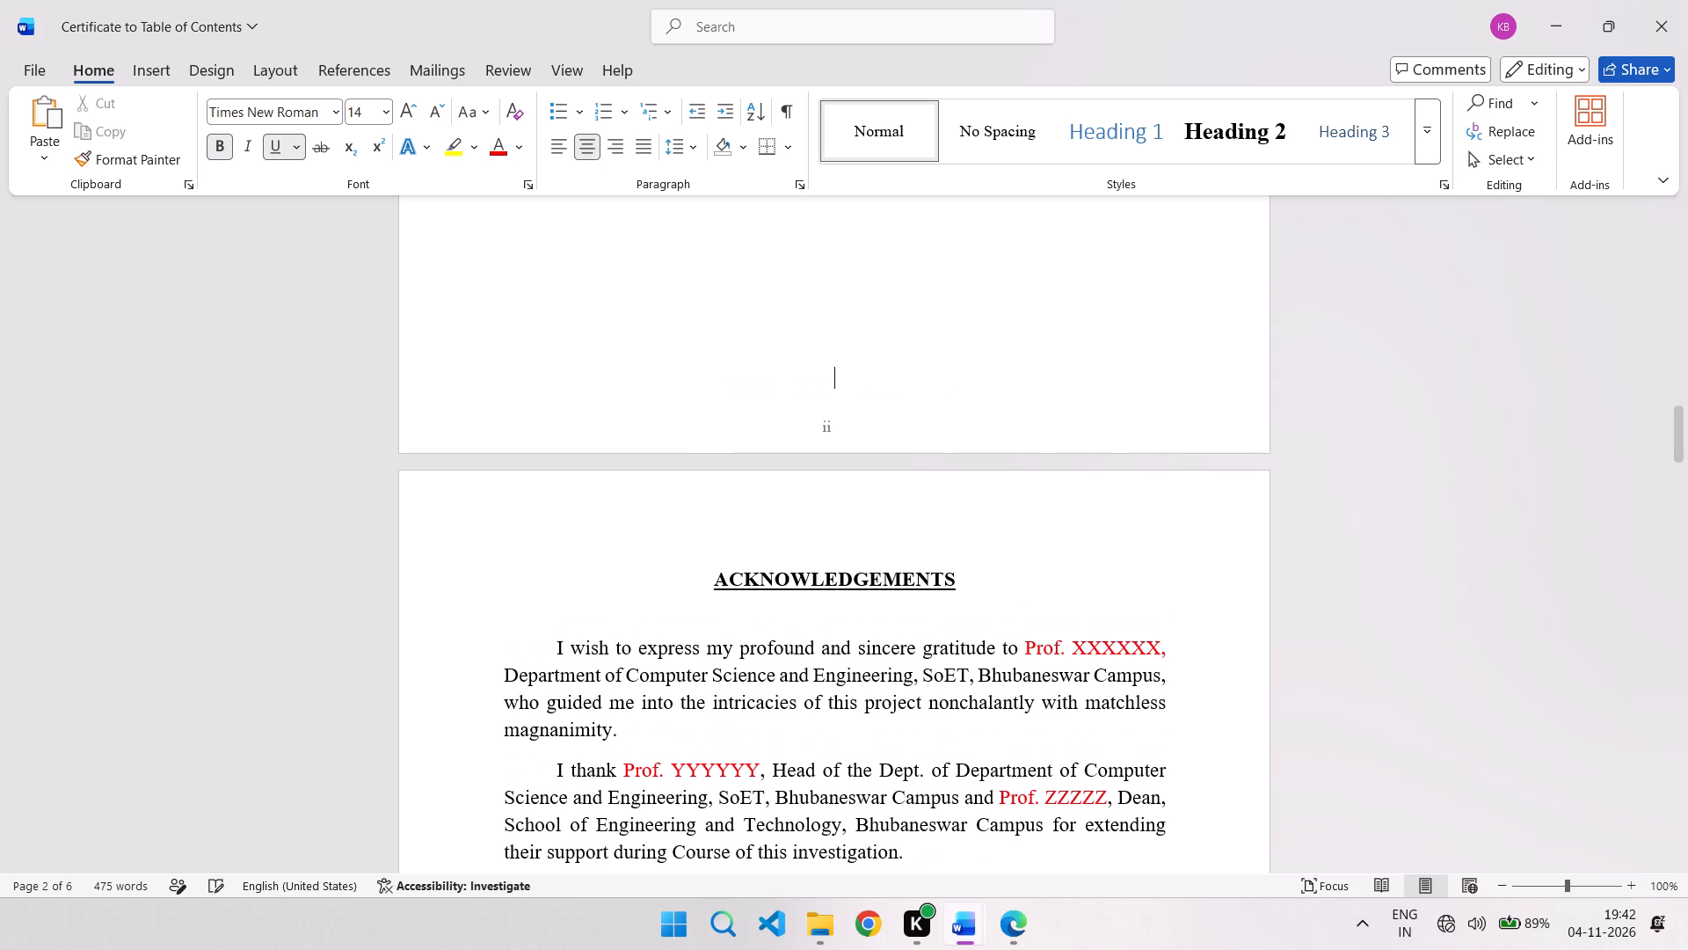
# Examine the completed Acknowledgements page in the Certificate to Table of Contents_K document, then return to the Certificate to Table of Contents document.
pyautogui.scroll(-1, 857, 339)
pyautogui.scroll(-1, 863, 493)
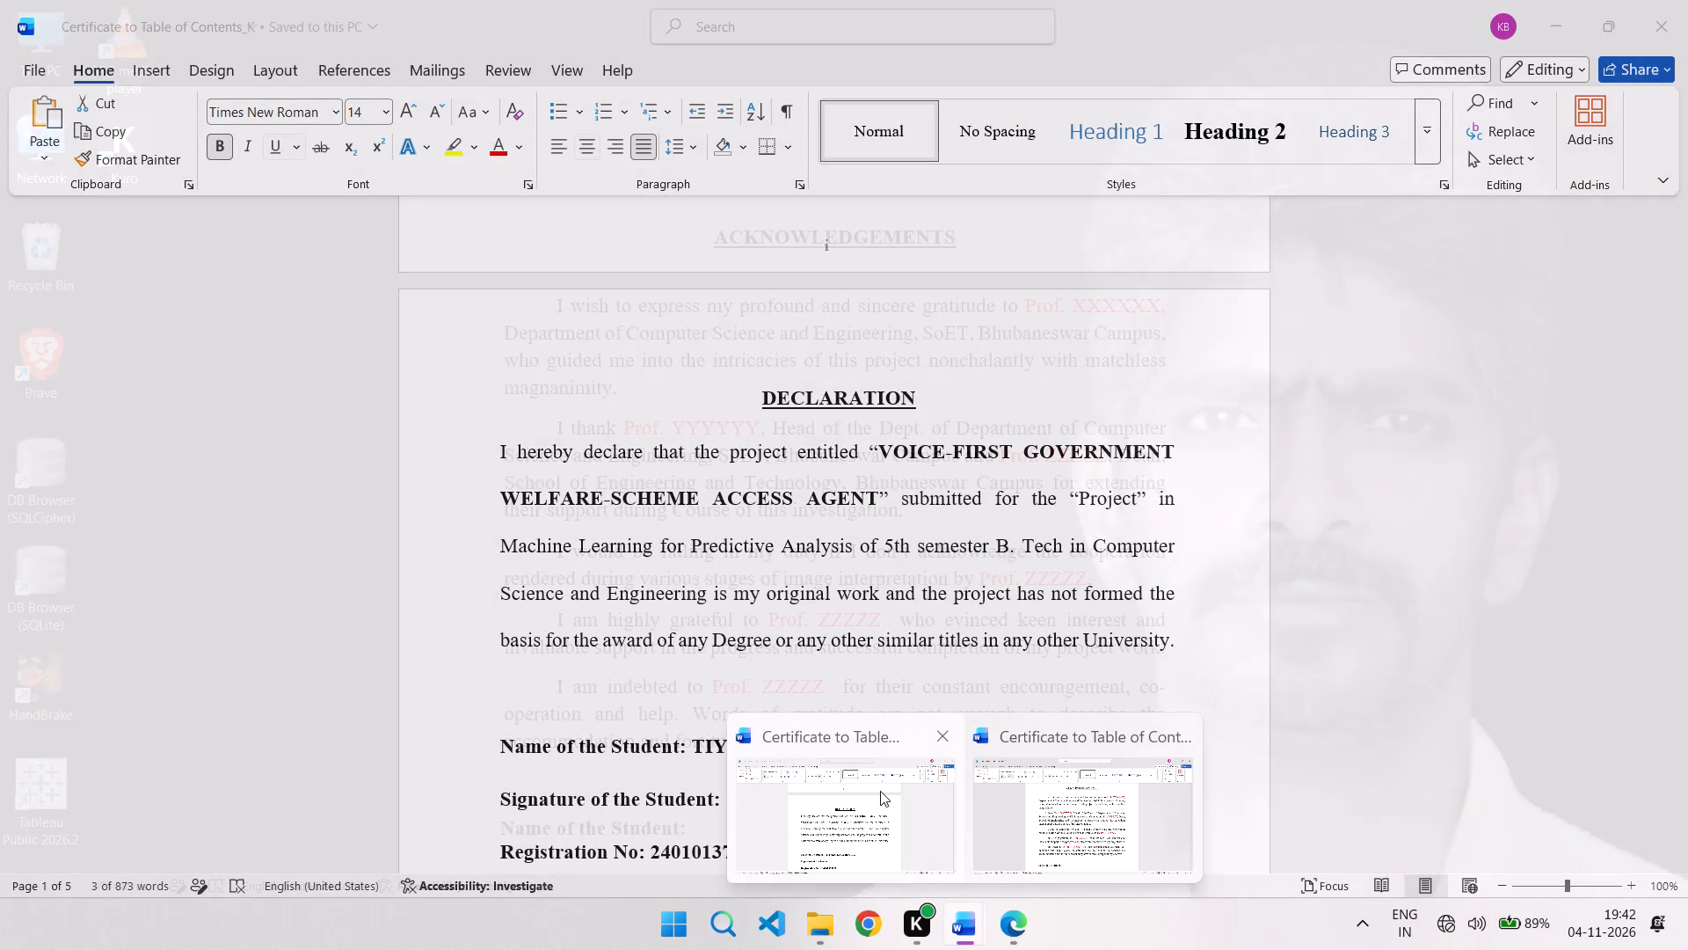
pyautogui.click(880, 791)
pyautogui.scroll(-4, 855, 695)
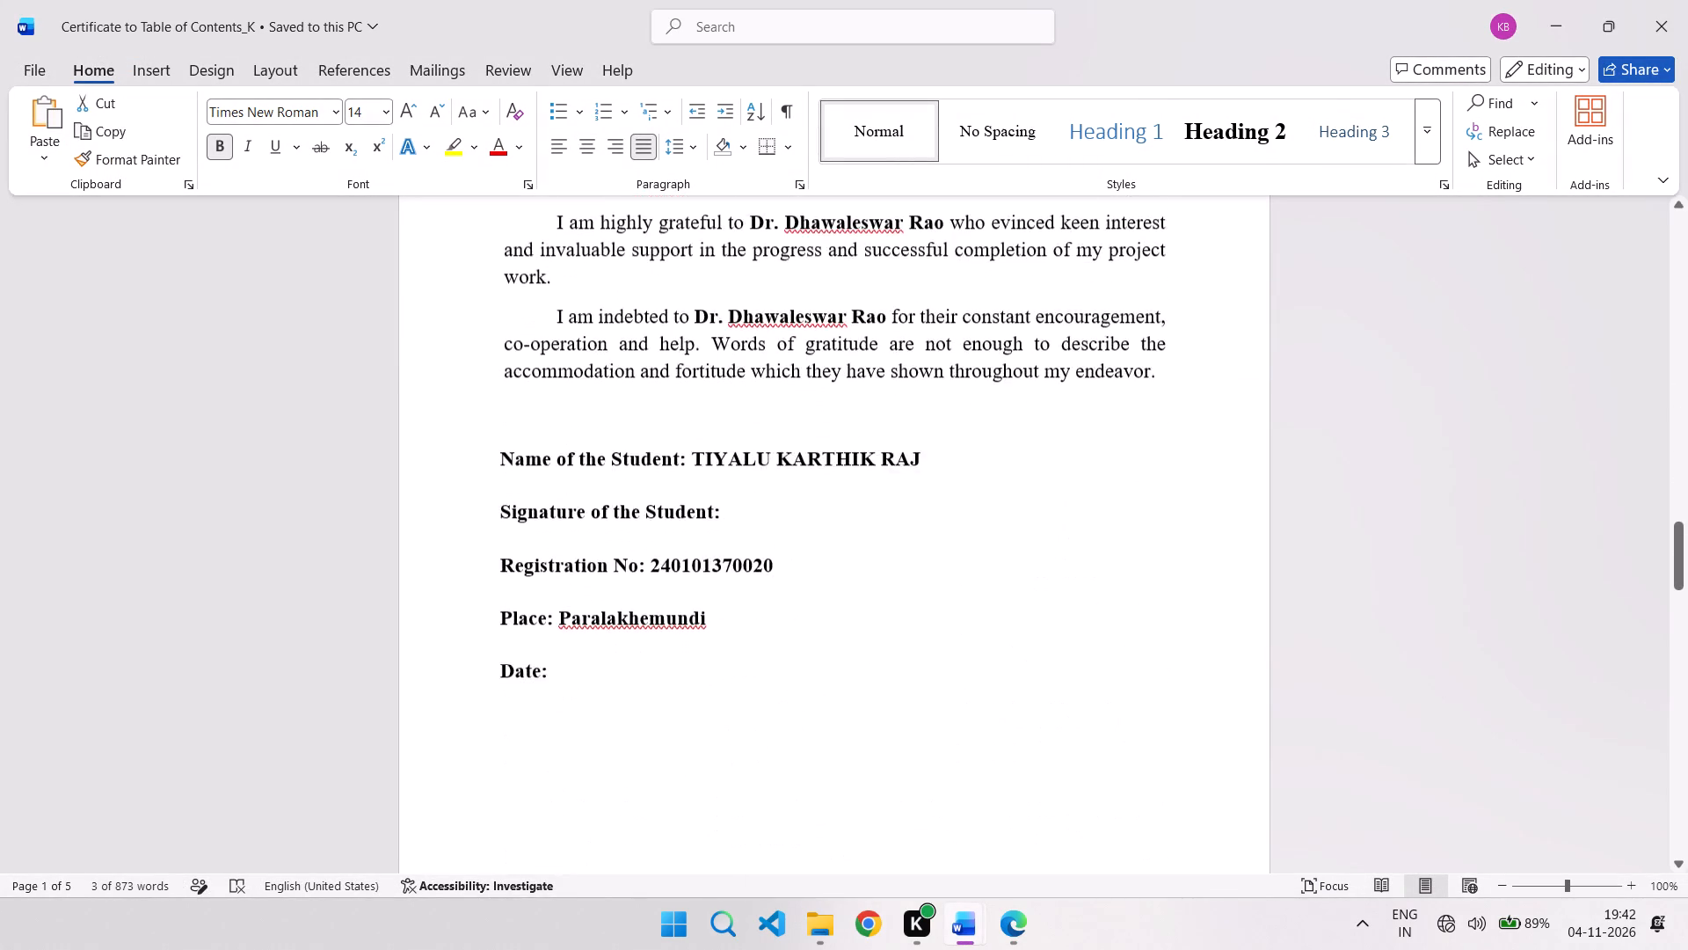
pyautogui.scroll(1, 855, 695)
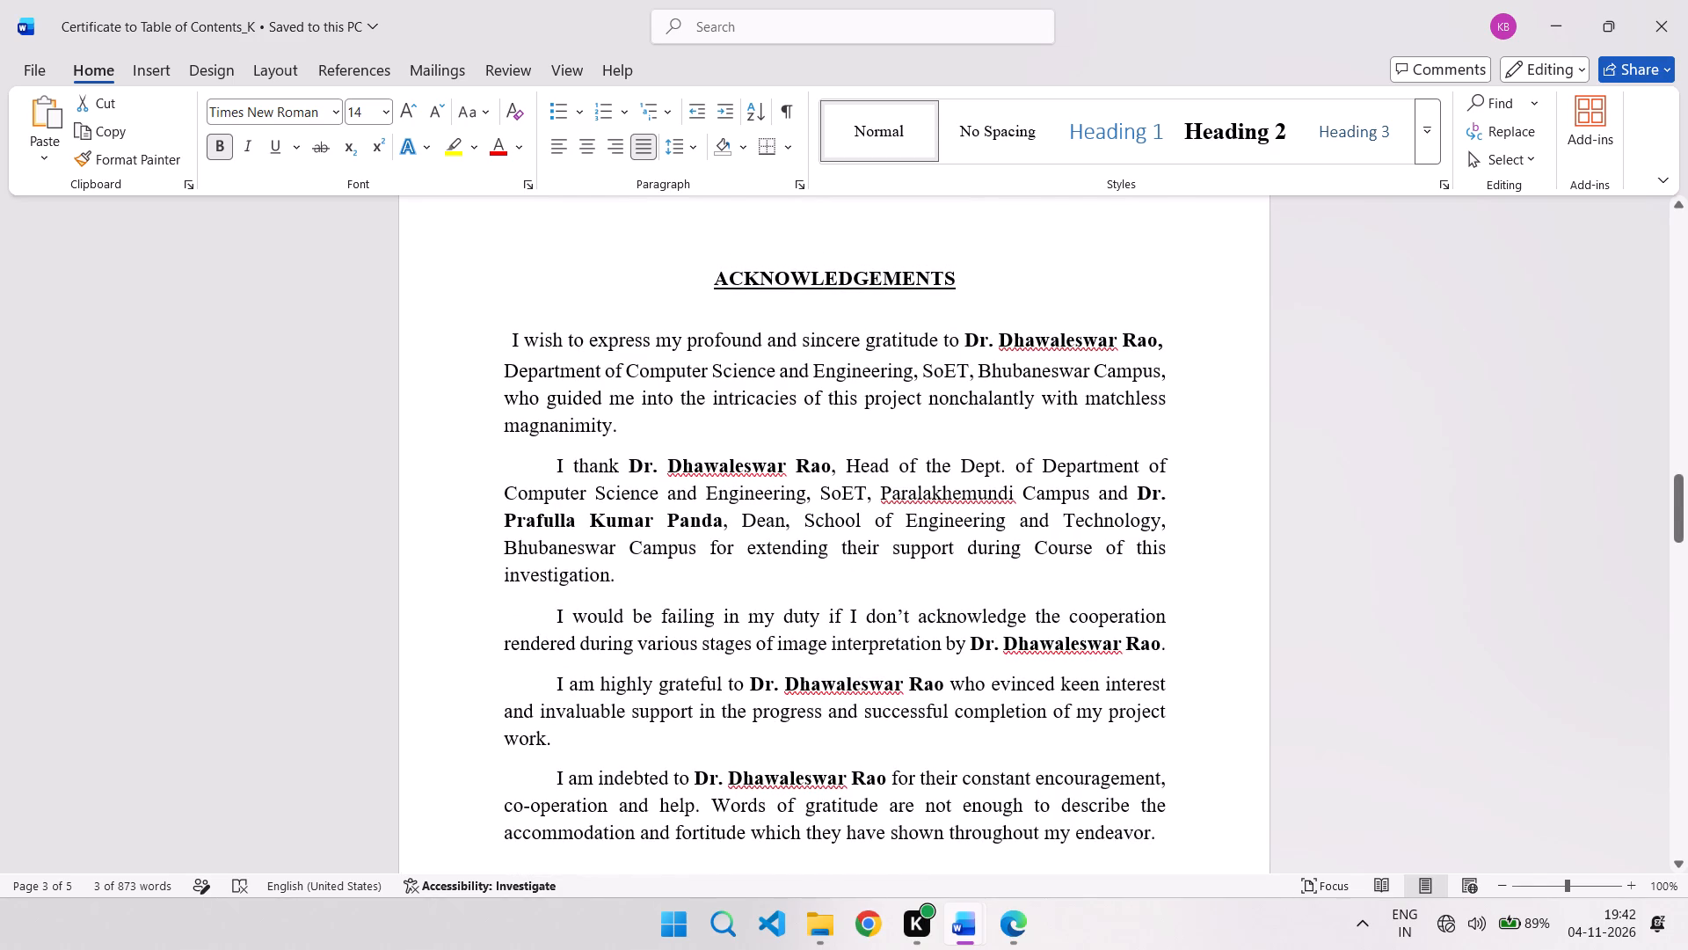
pyautogui.scroll(-1, 855, 695)
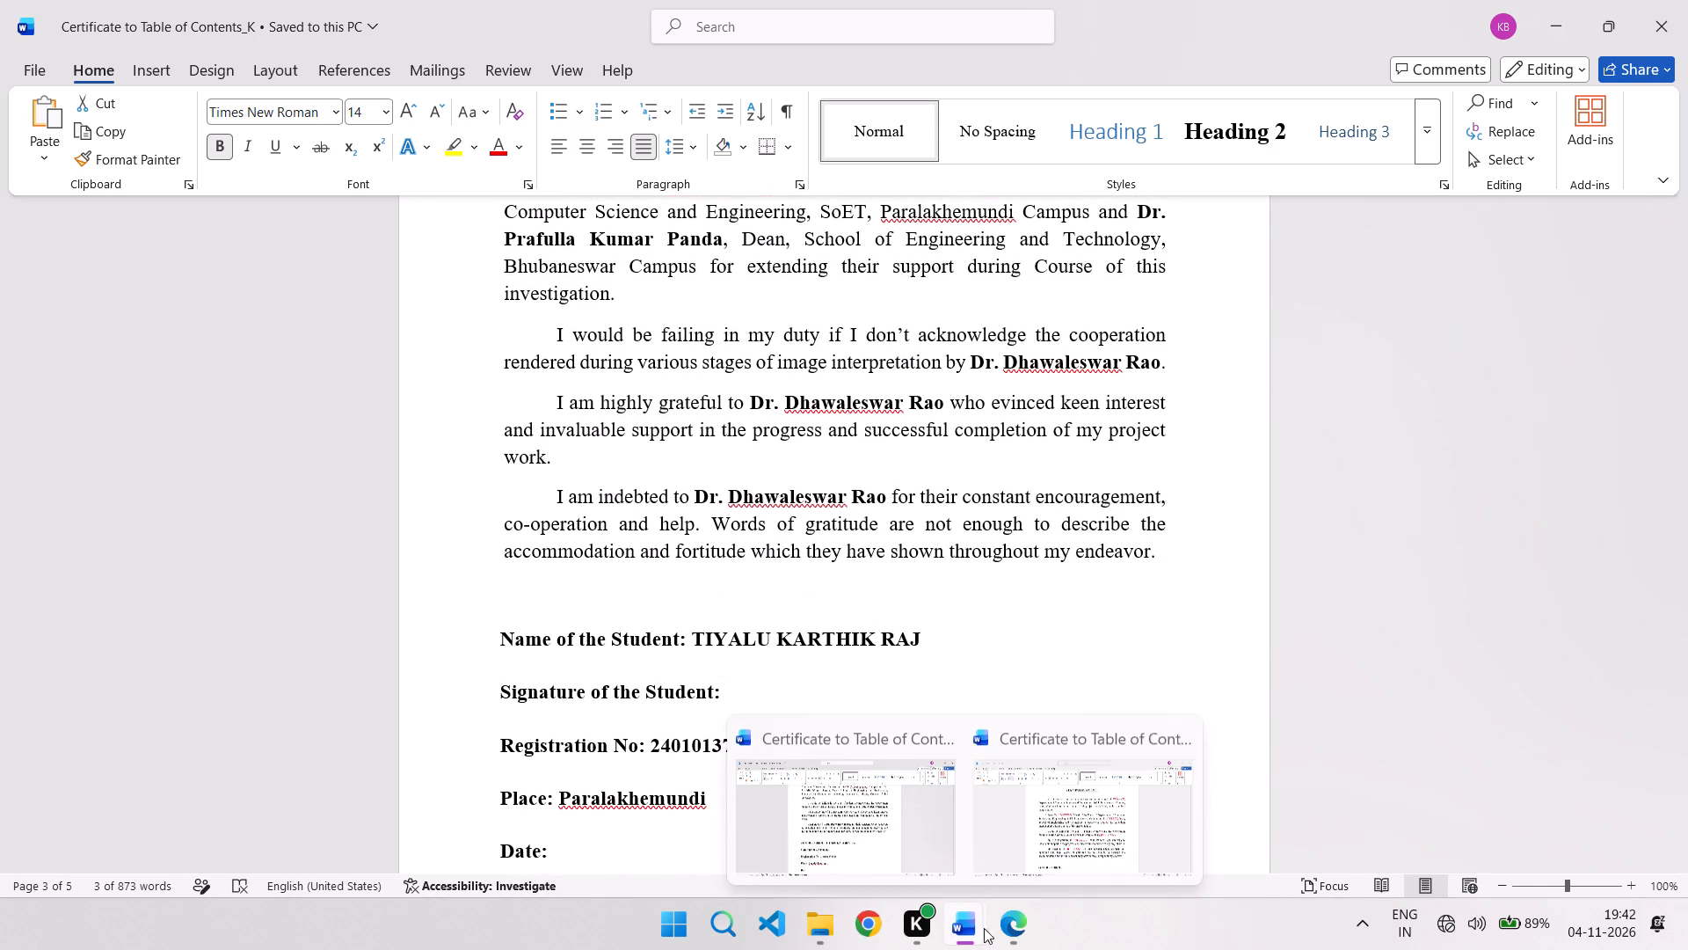
pyautogui.click(1073, 810)
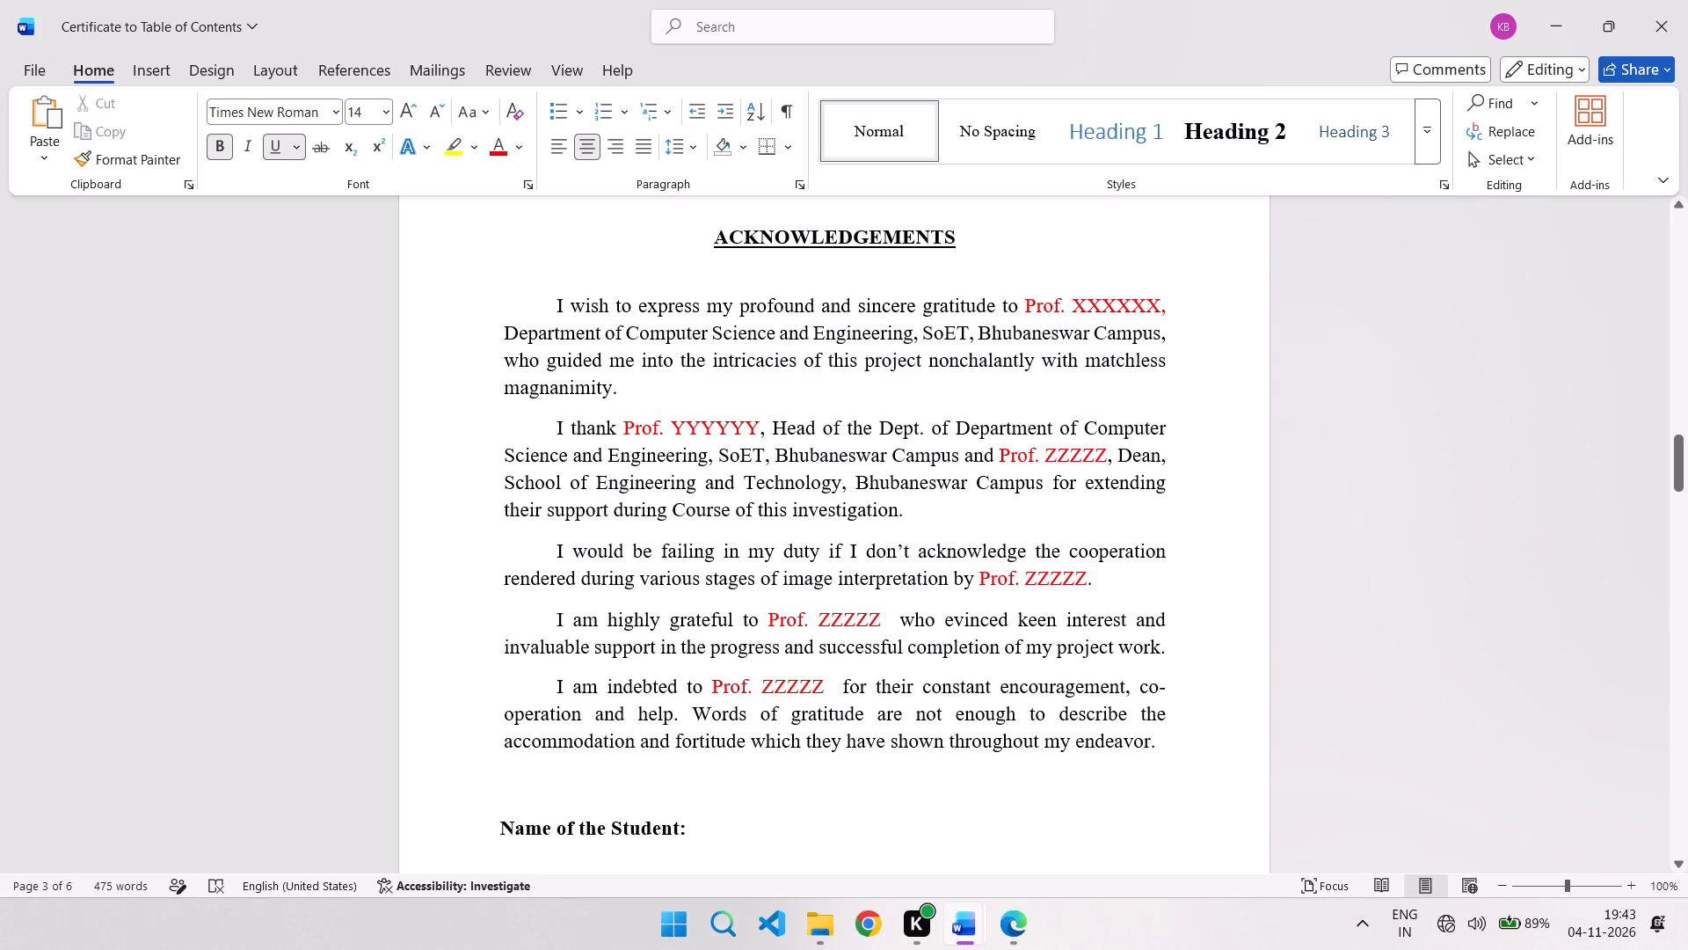
# Replace "Prof. ZZZZZ" after "image interpretation by" in the Acknowledgements with the assistant professor's name copied from the certificate's signature block.
pyautogui.scroll(6, 1055, 578)
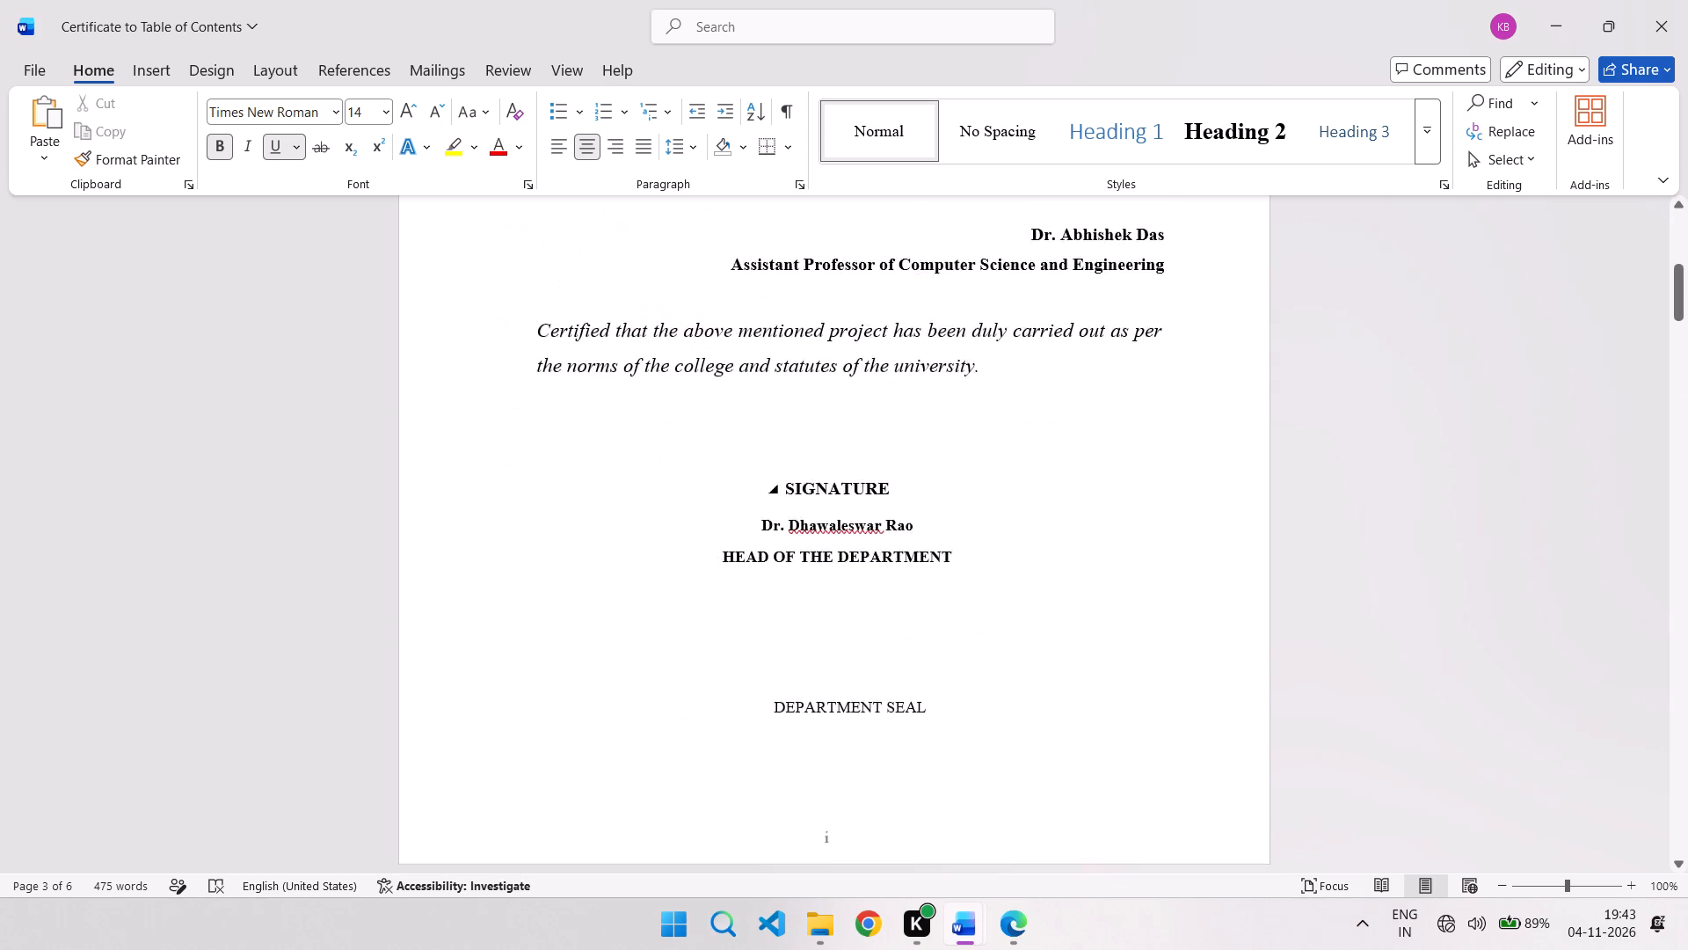
pyautogui.scroll(1, 1055, 578)
pyautogui.moveTo(1031, 391); pyautogui.dragTo(1120, 387)
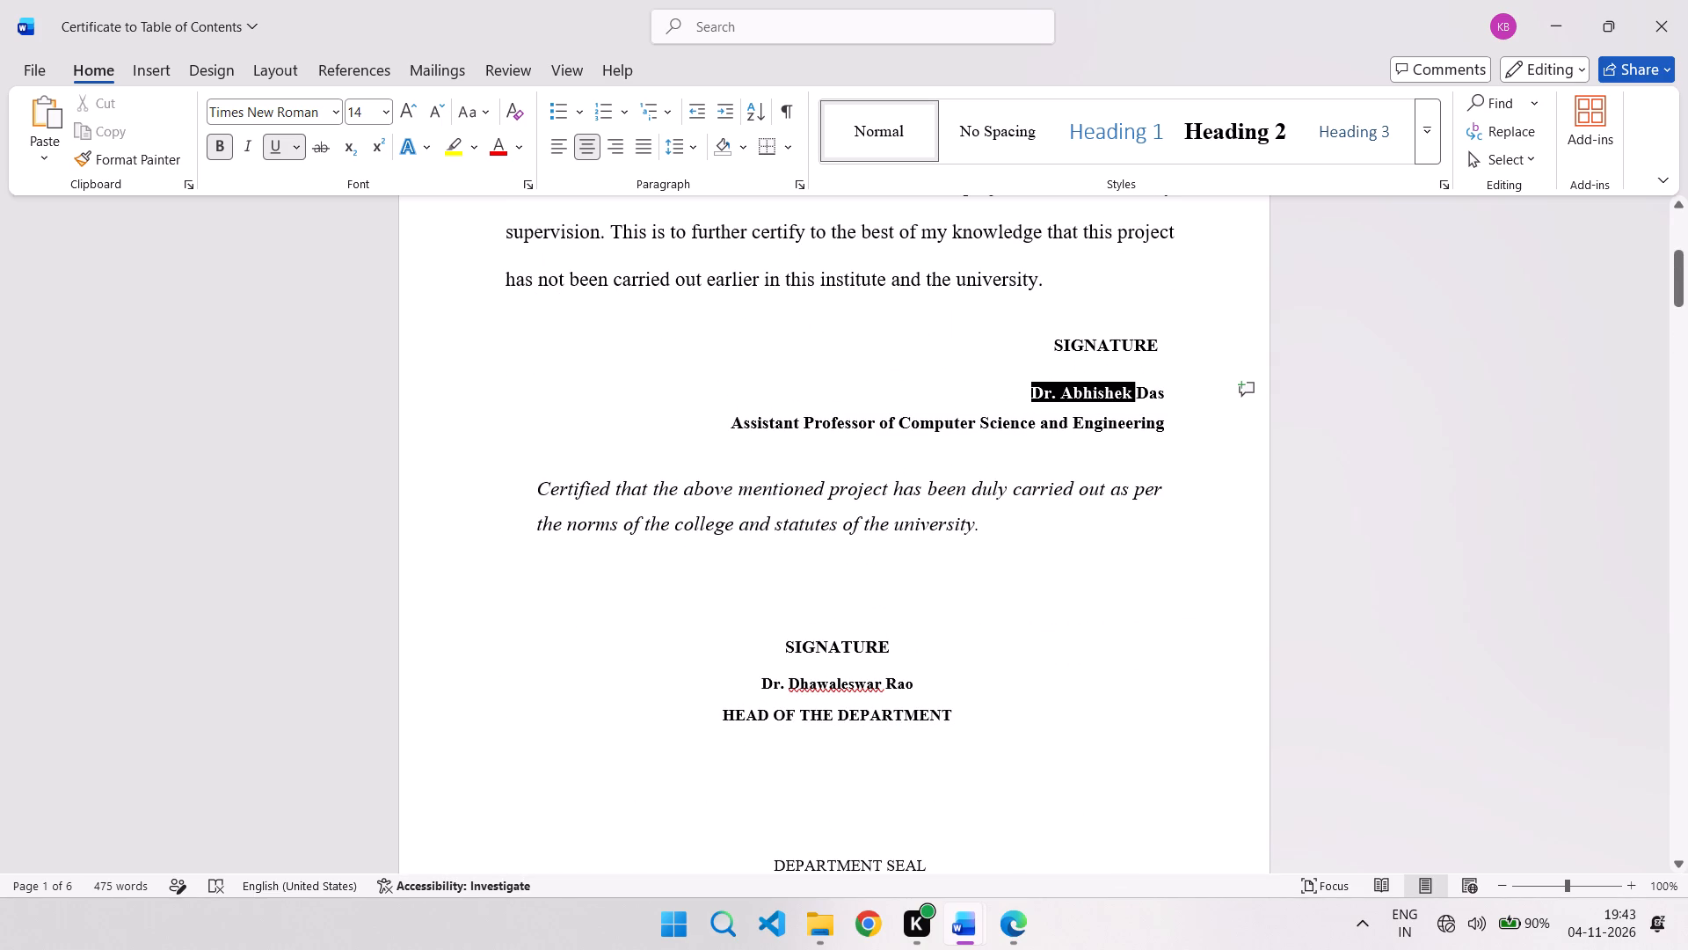
pyautogui.moveTo(1120, 387); pyautogui.dragTo(1156, 391)
pyautogui.hotkey('ctrl', 'c')
pyautogui.scroll(-1, 916, 663)
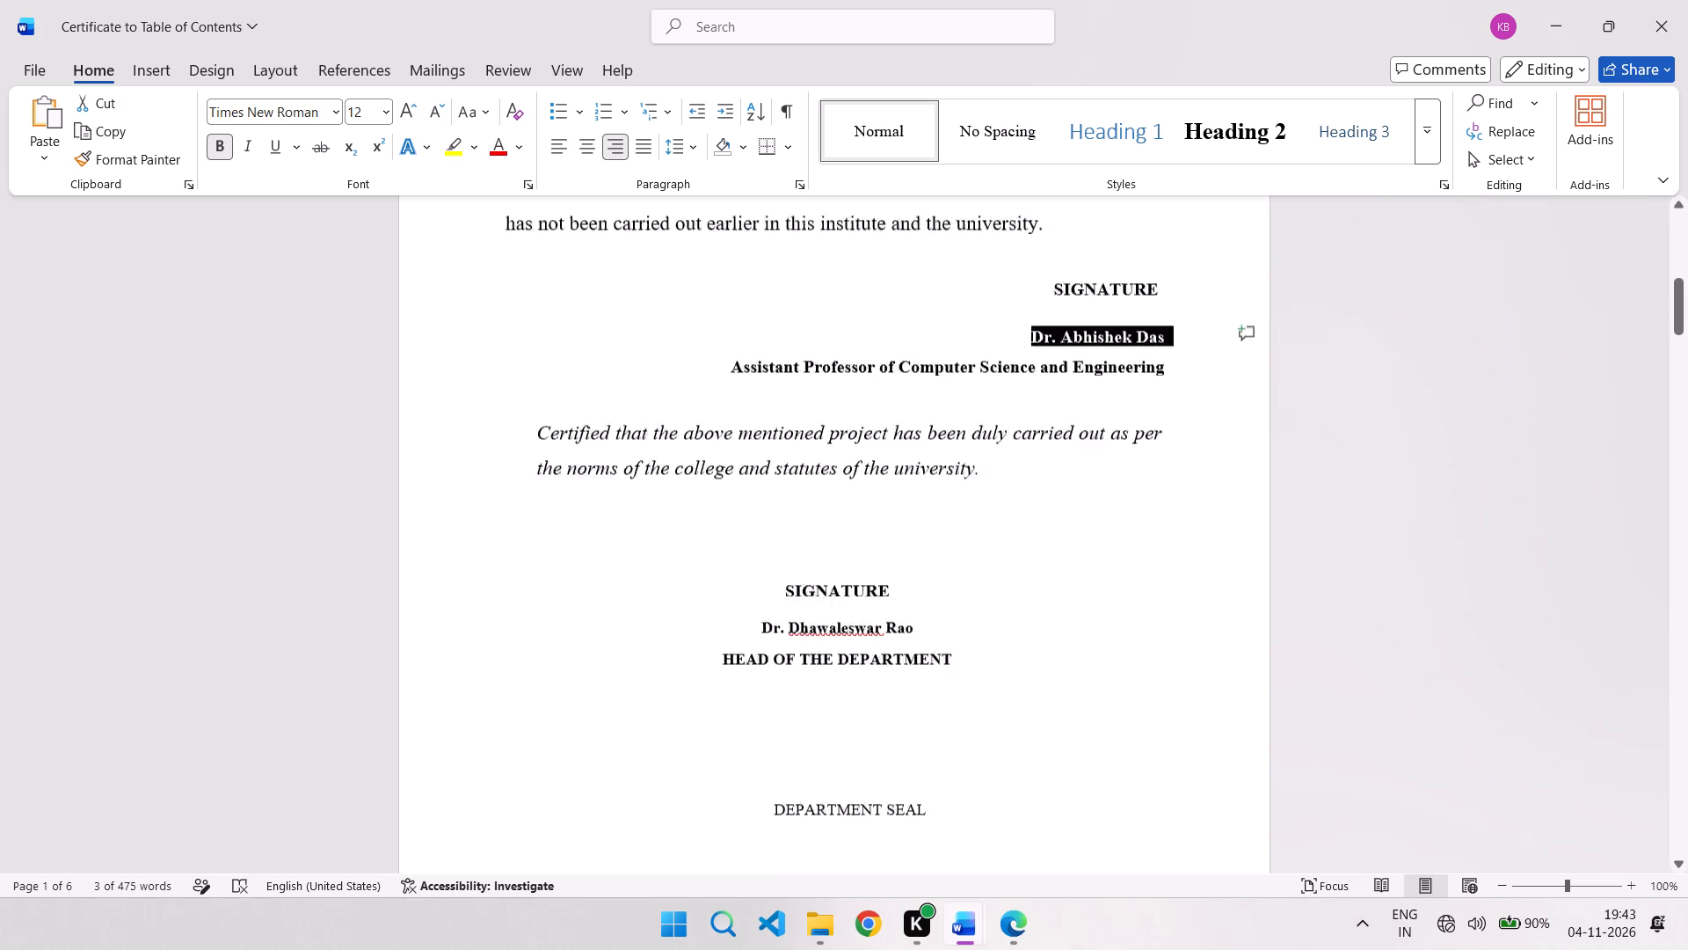
pyautogui.scroll(-6, 916, 663)
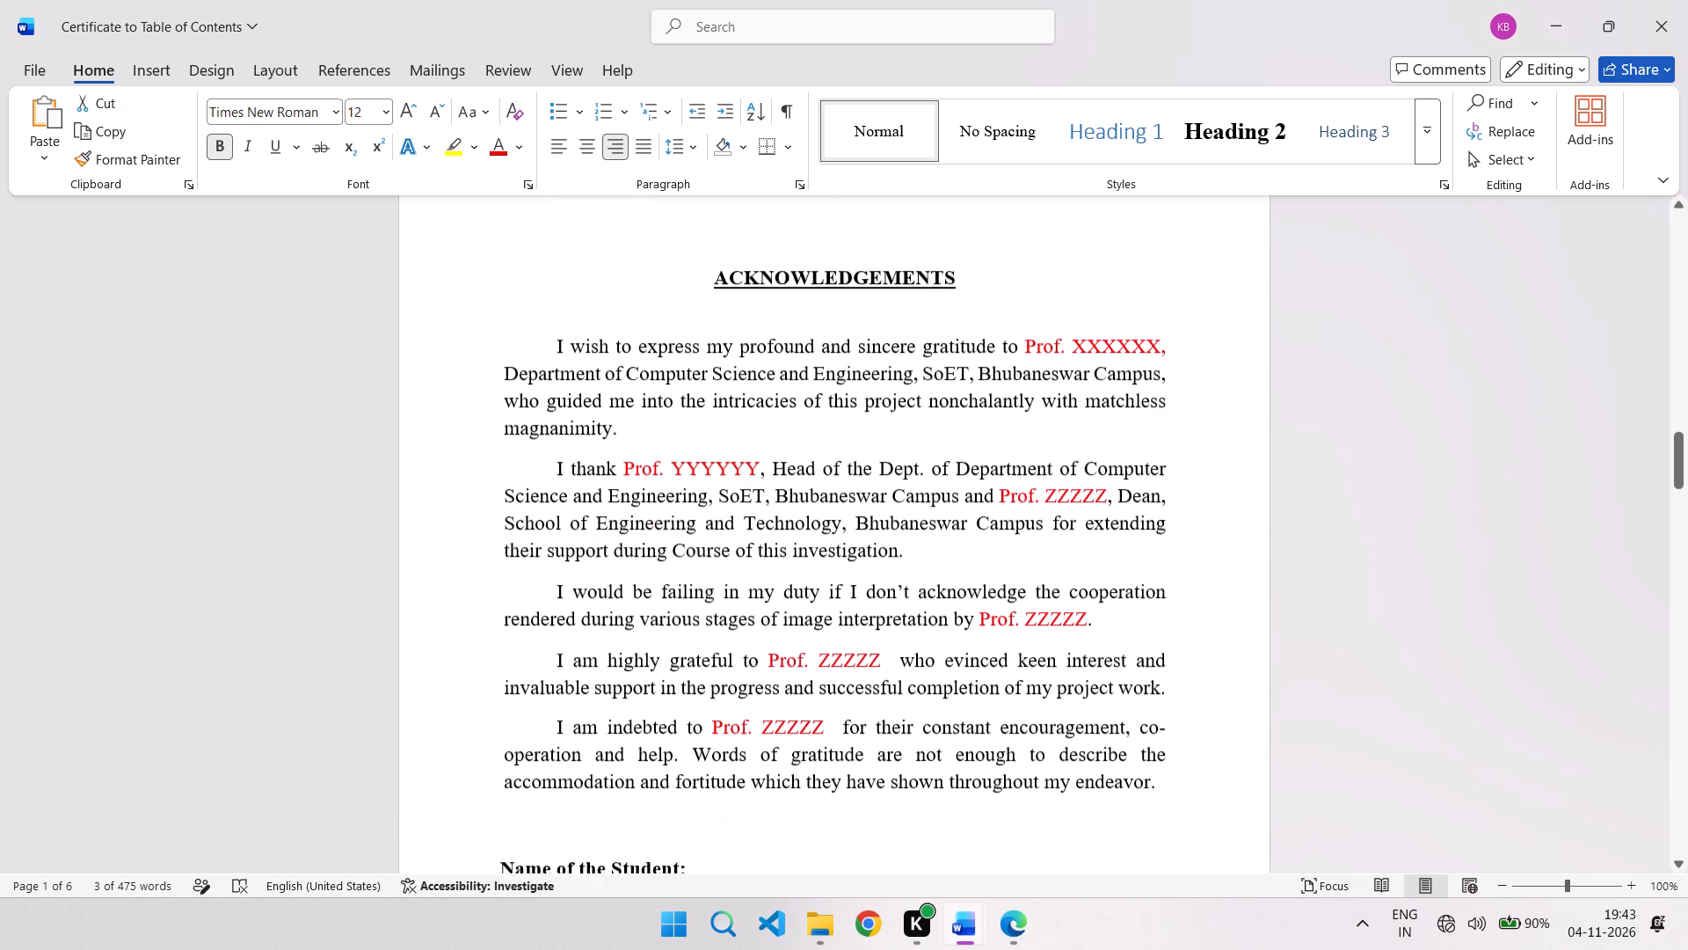
pyautogui.moveTo(1002, 487); pyautogui.dragTo(1063, 487)
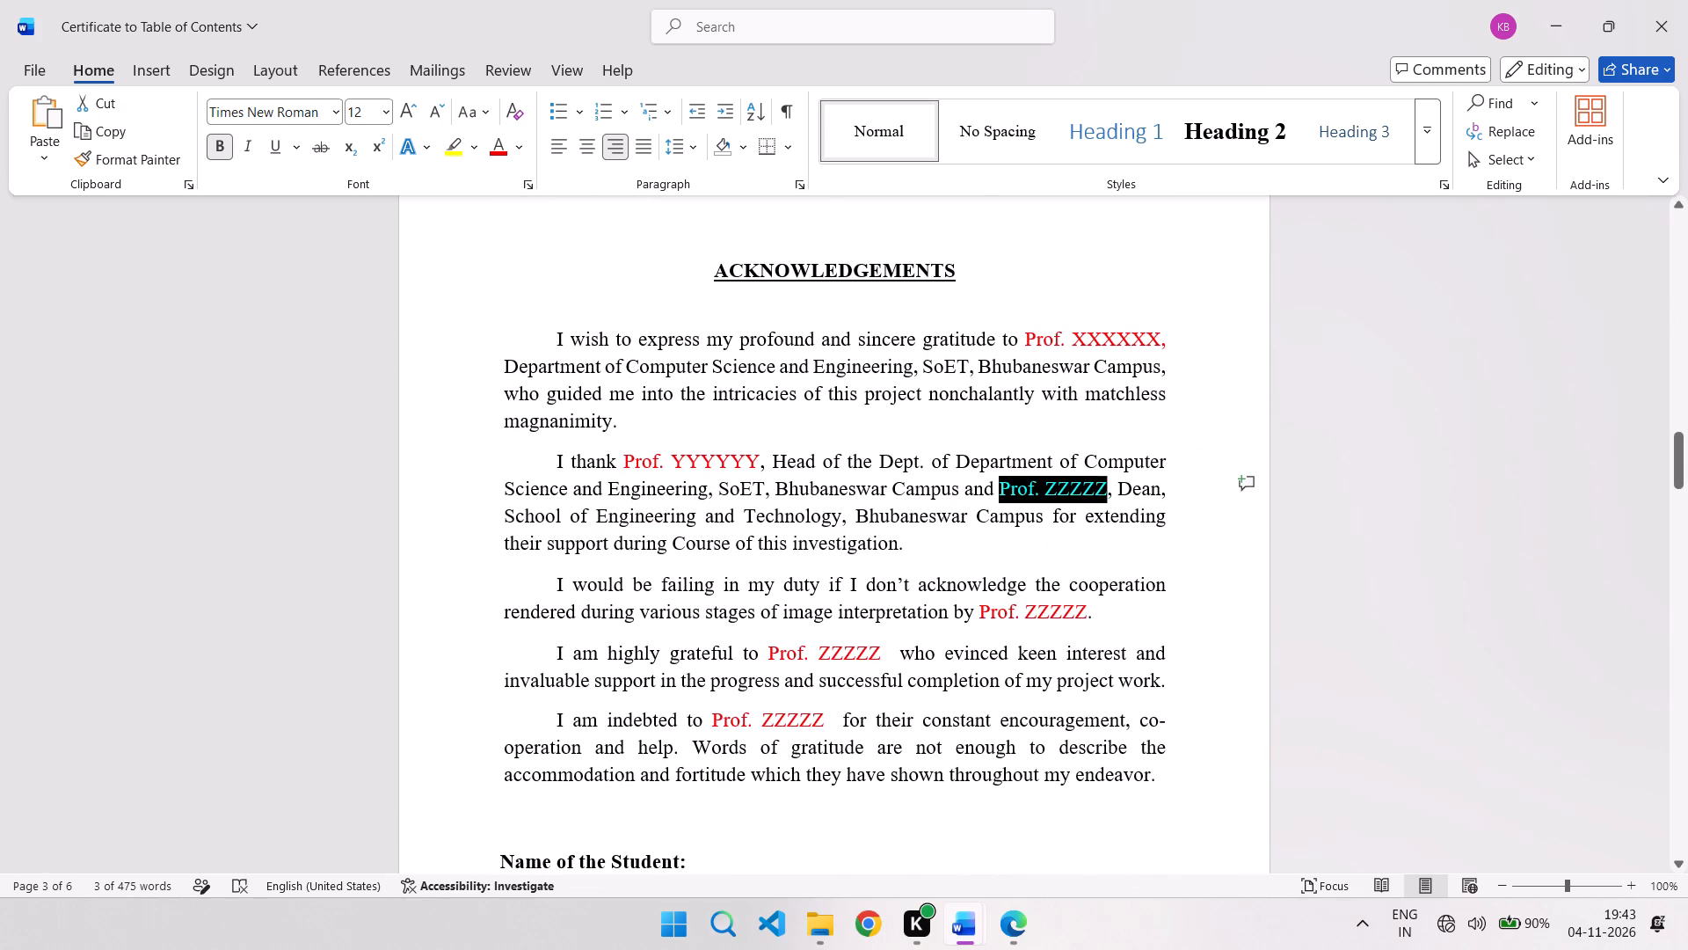
pyautogui.moveTo(1063, 487); pyautogui.dragTo(1068, 487)
pyautogui.moveTo(983, 619); pyautogui.dragTo(1071, 608)
pyautogui.hotkey('ctrl', 'v')
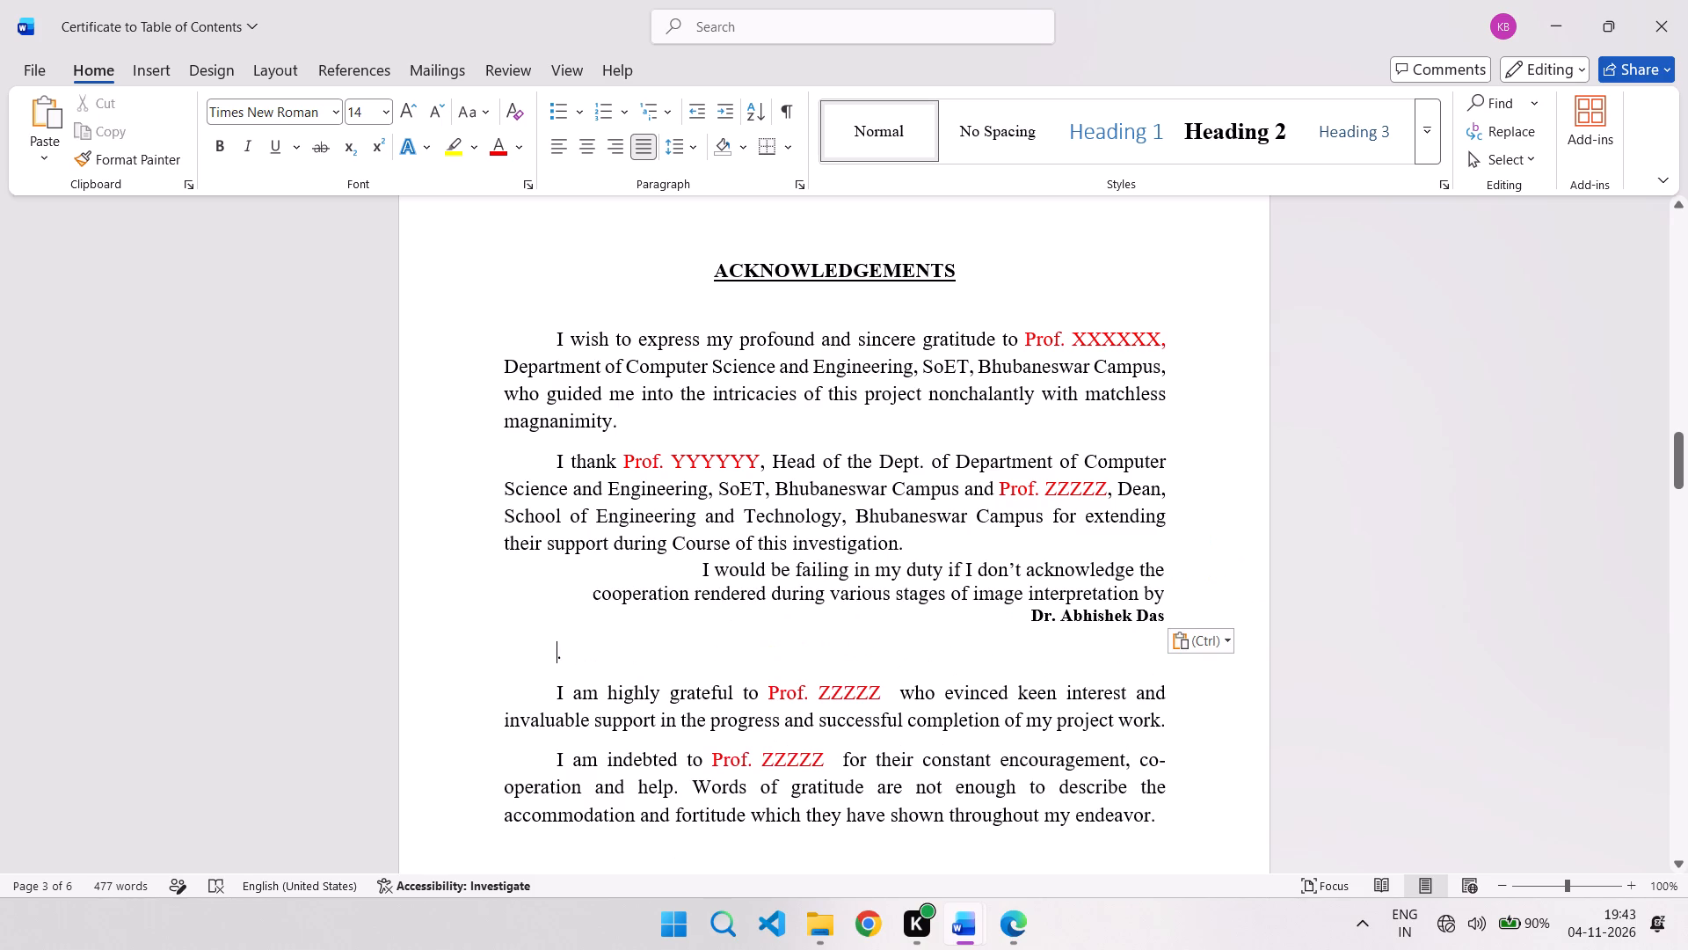
# Undo the pasted name and replace "Prof. ZZZZZ" after "image interpretation by" with the assistant professor's name as plain inline text.
pyautogui.hotkey('ctrl', 'z')
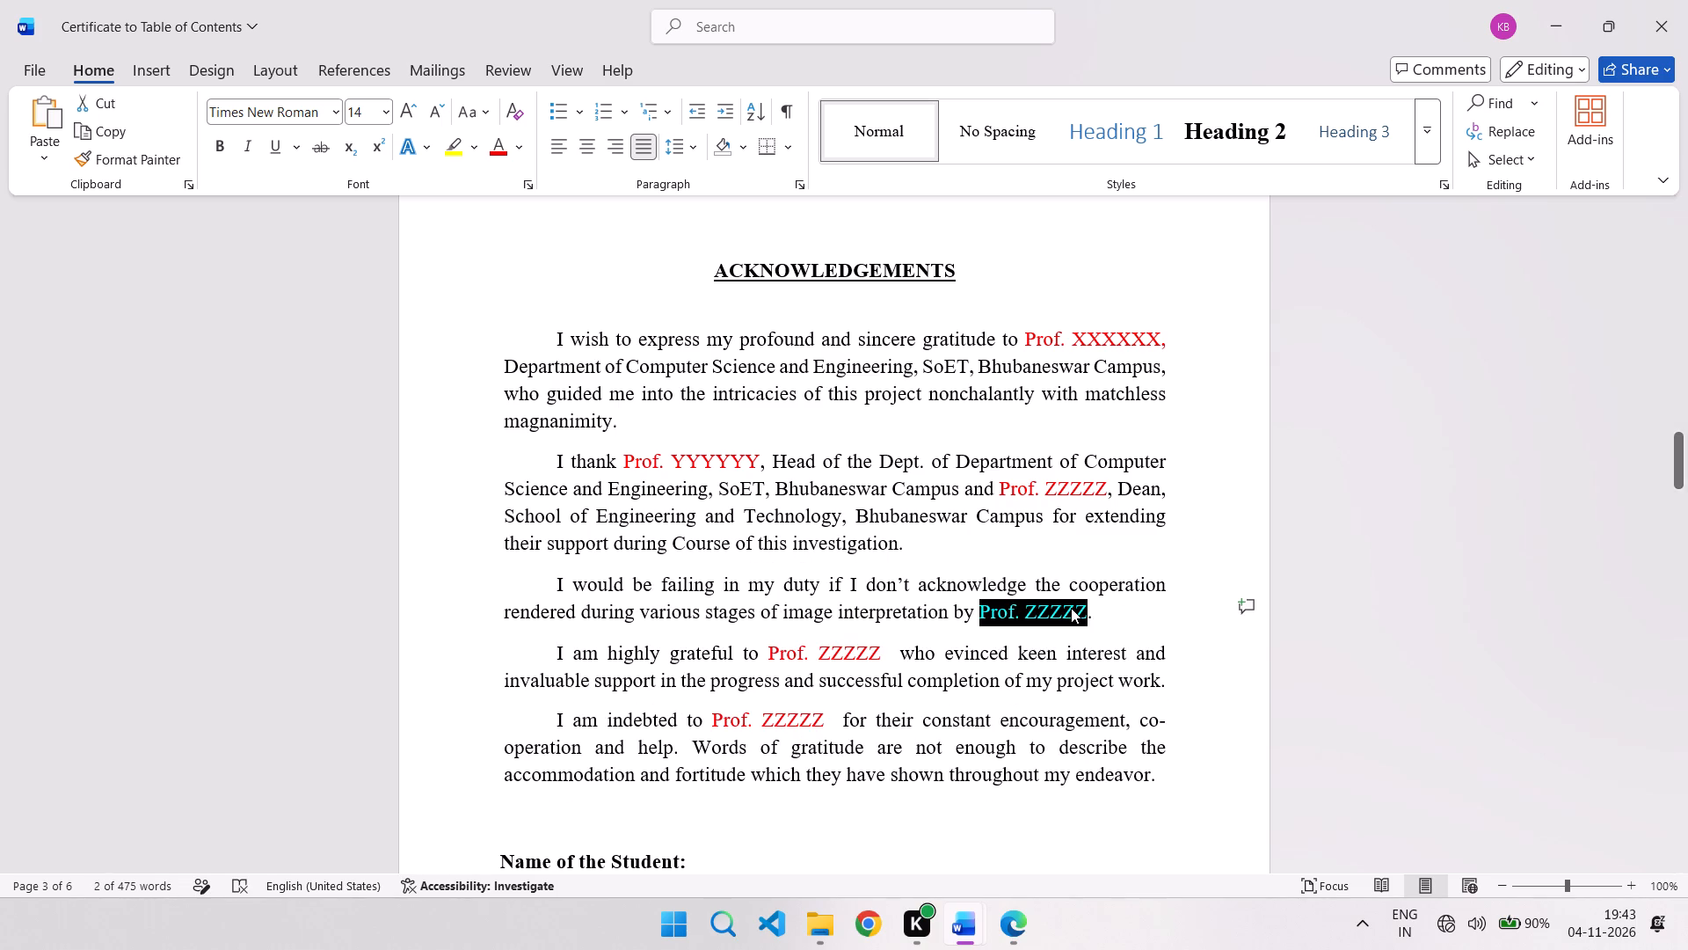
pyautogui.click(1071, 608)
pyautogui.moveTo(1071, 610); pyautogui.dragTo(1009, 618)
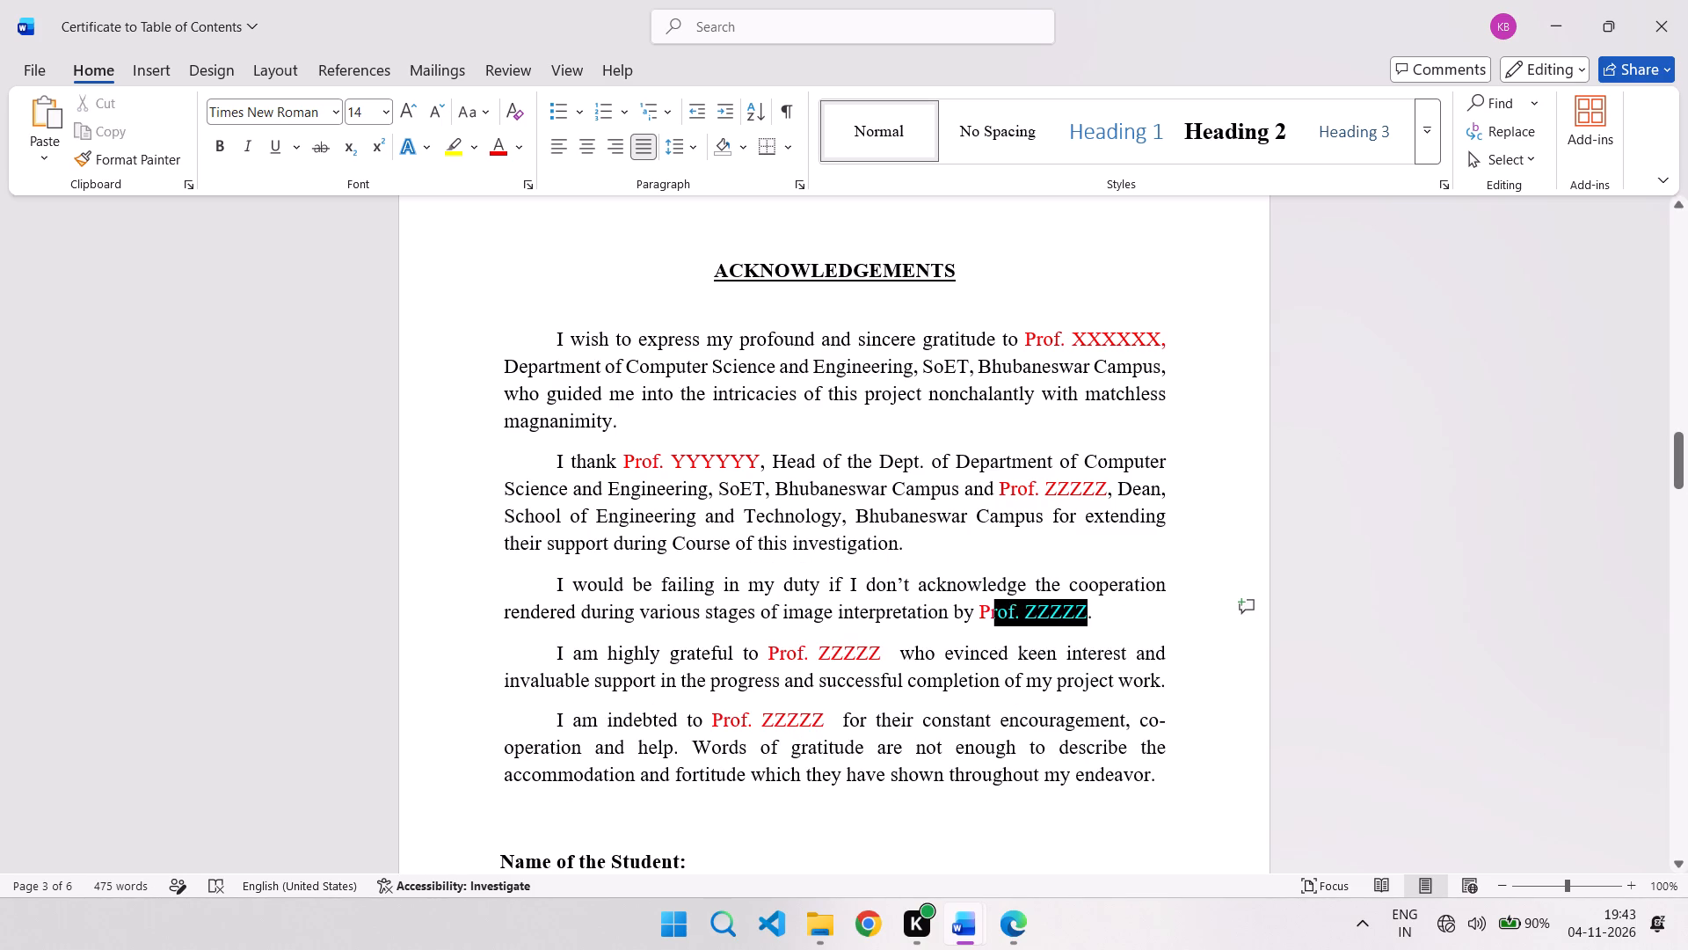
pyautogui.moveTo(1009, 618); pyautogui.dragTo(1019, 617)
pyautogui.press('BackSpace')
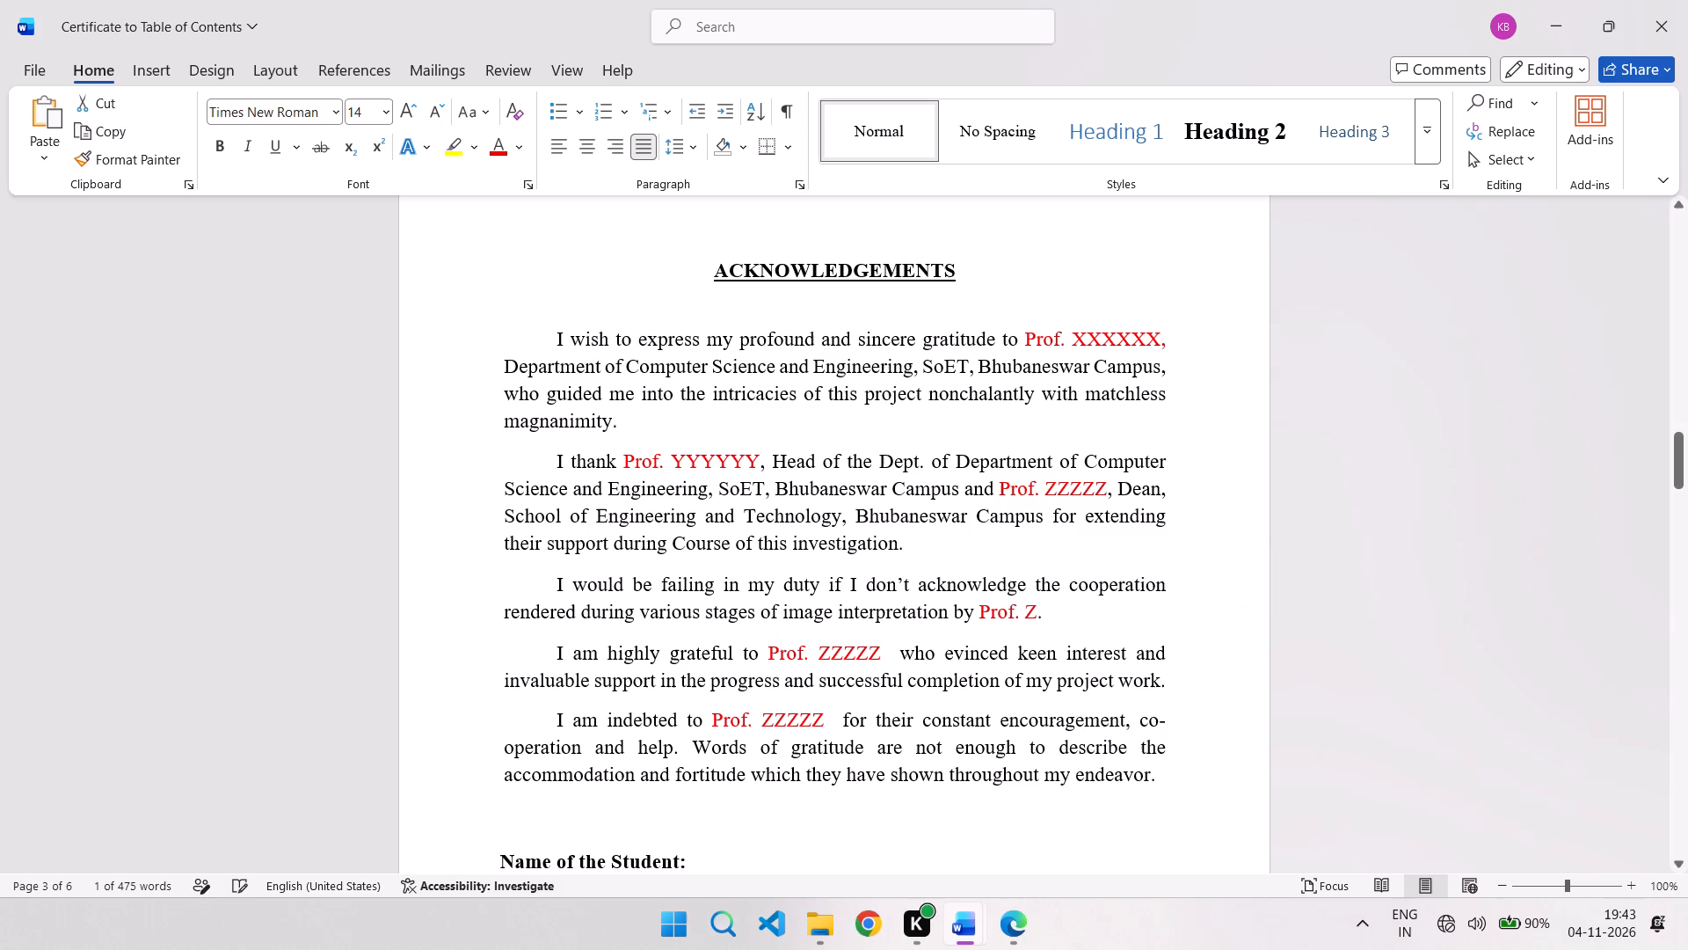
pyautogui.press('BackSpace')
pyautogui.press('BackSpace')
pyautogui.press('BackSpace')
pyautogui.press('BackSpace')
pyautogui.press('BackSpace')
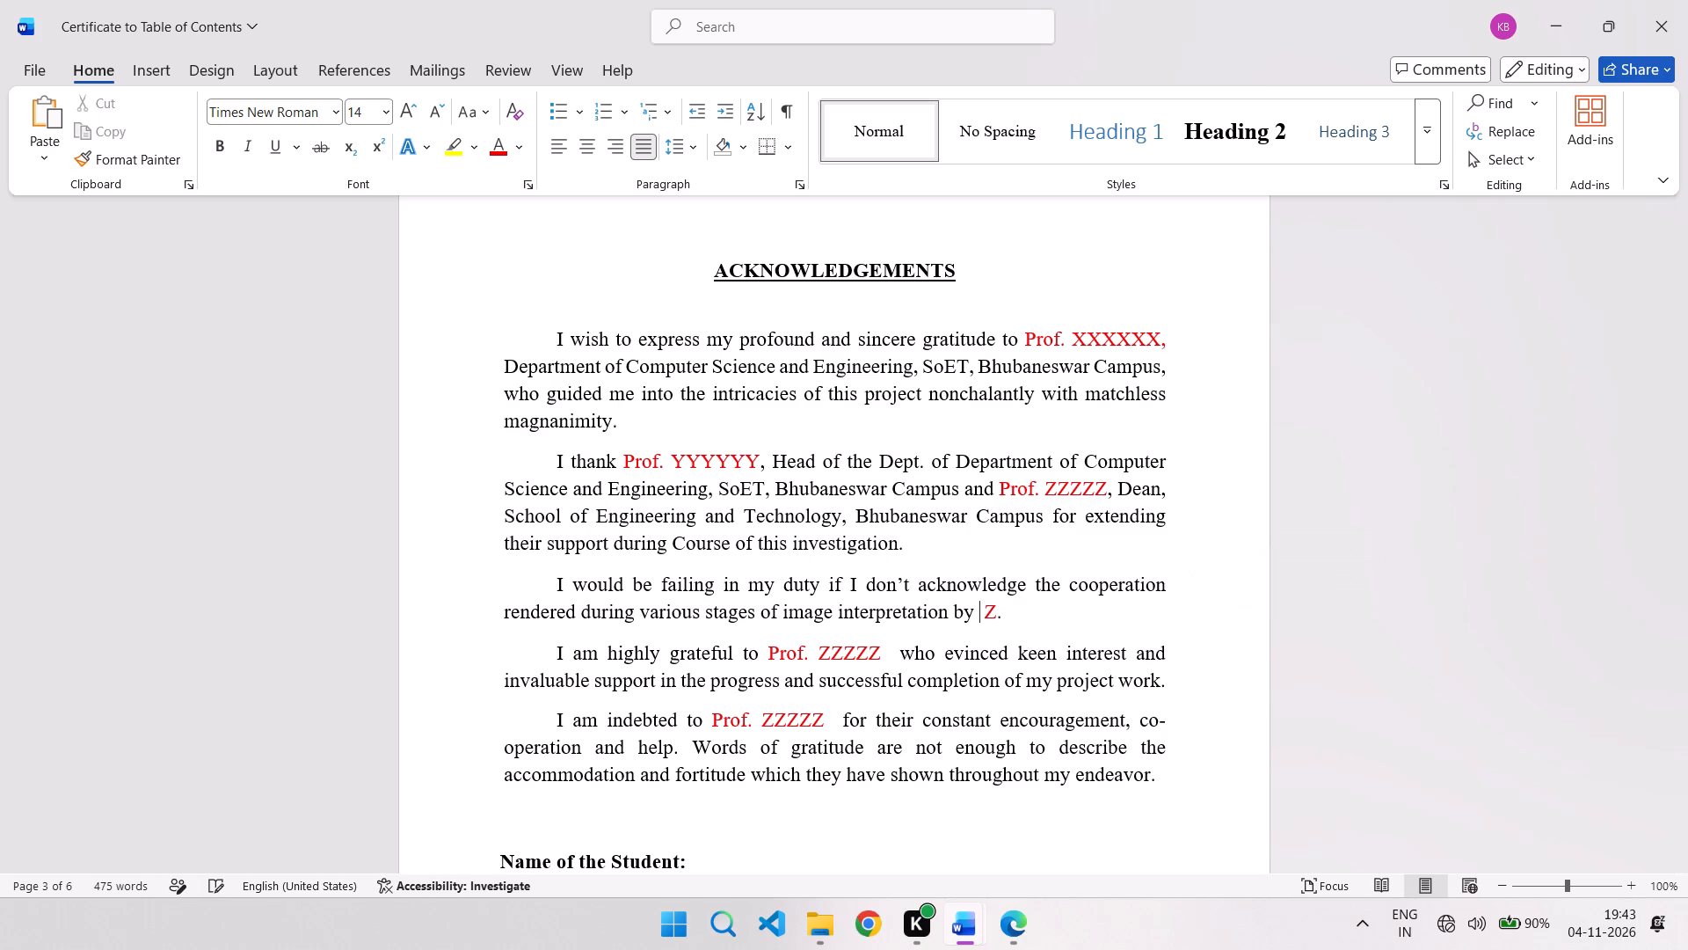
pyautogui.hotkey('ctrl', 'v')
pyautogui.hotkey('ctrl', 'z')
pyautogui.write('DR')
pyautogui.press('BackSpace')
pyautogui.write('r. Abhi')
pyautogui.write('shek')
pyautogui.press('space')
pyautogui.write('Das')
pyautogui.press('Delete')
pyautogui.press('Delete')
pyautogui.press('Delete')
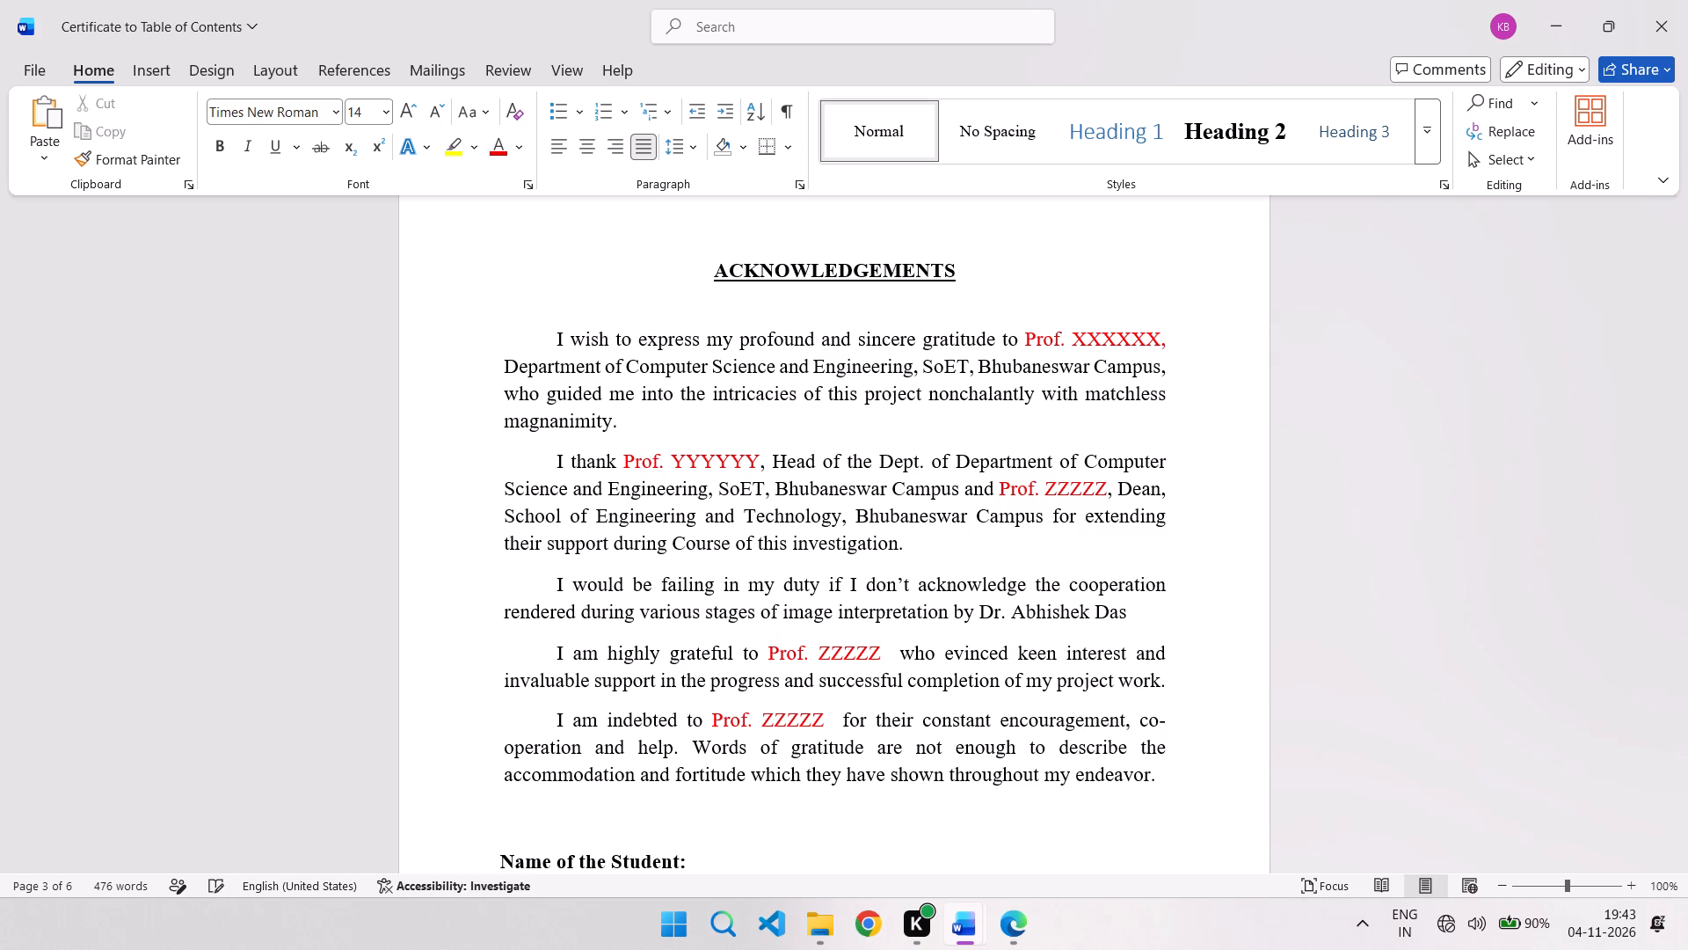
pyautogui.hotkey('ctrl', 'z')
# Copy the assistant professor's name over "Prof. ZZZZZ" in the "highly grateful to" and "indebted to" paragraphs of the Acknowledgements.
pyautogui.moveTo(985, 610); pyautogui.dragTo(1107, 620)
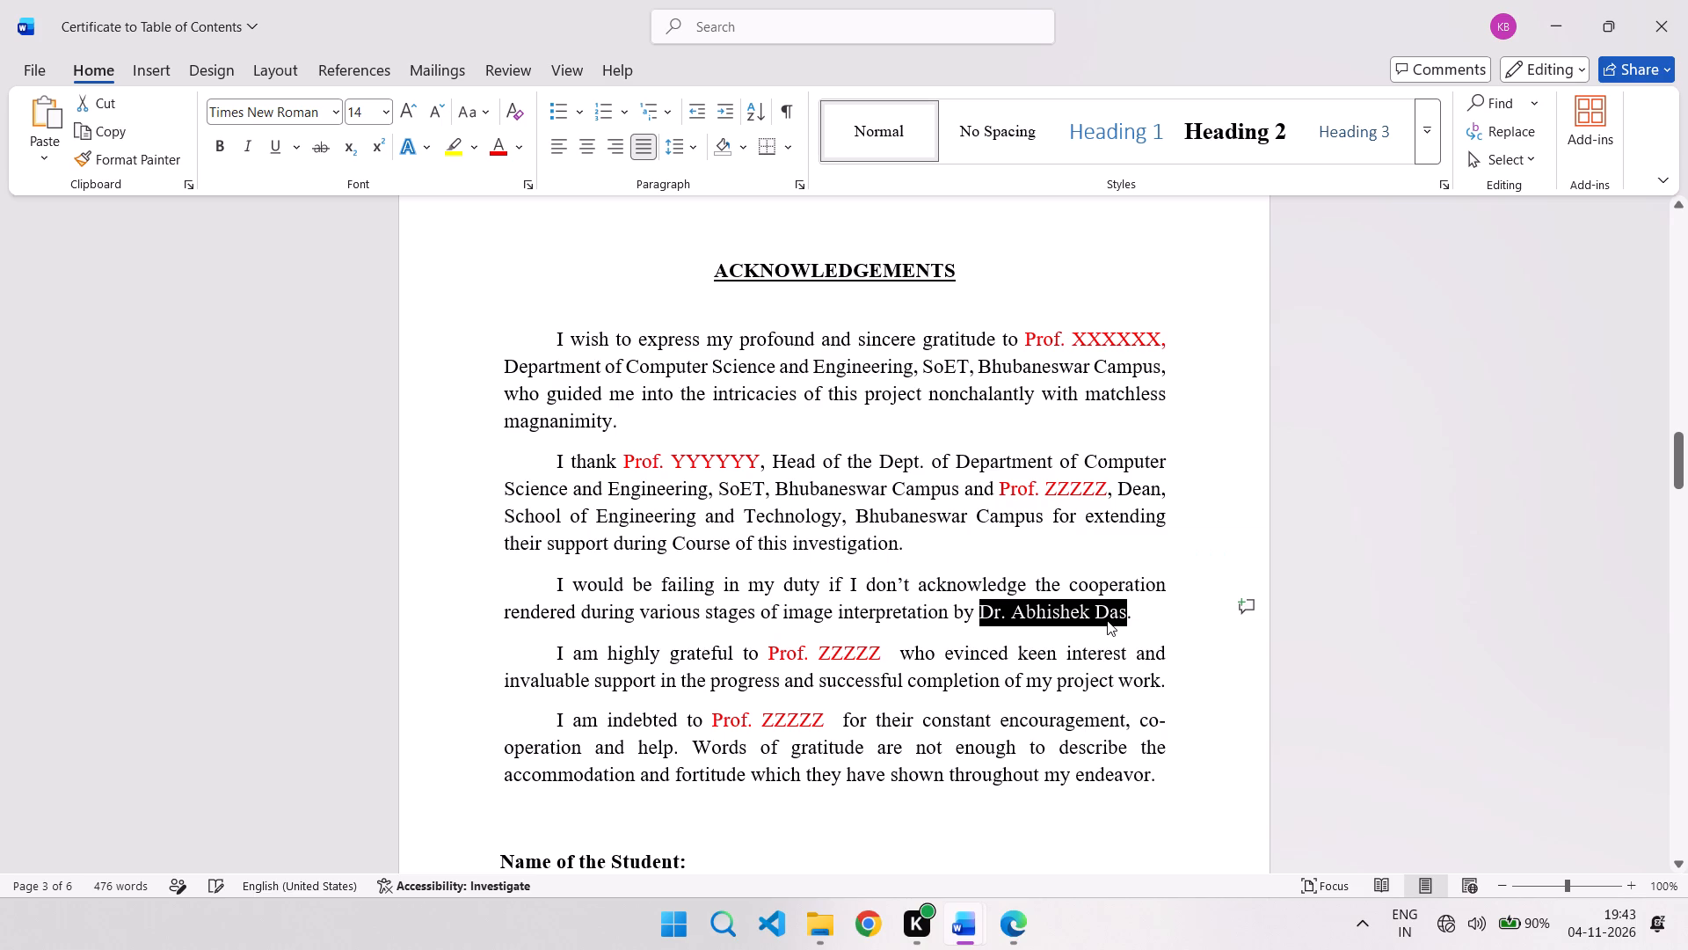
pyautogui.hotkey('ctrl', 'c')
pyautogui.moveTo(875, 648); pyautogui.dragTo(807, 654)
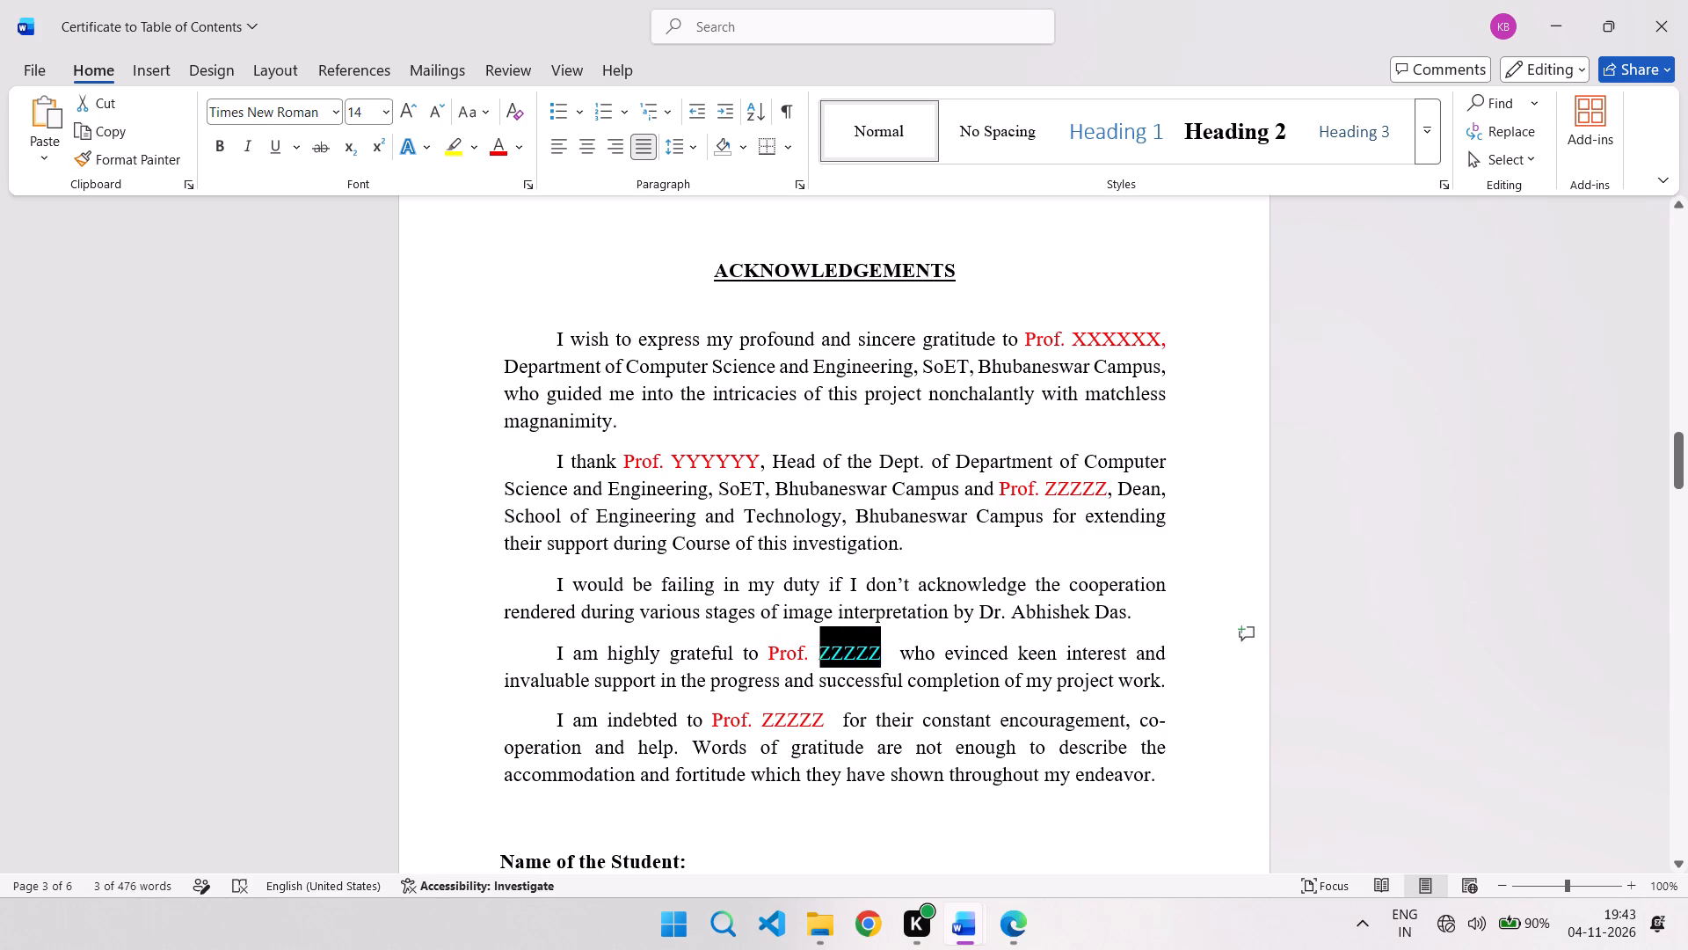
pyautogui.moveTo(807, 654); pyautogui.dragTo(784, 656)
pyautogui.hotkey('ctrl', 'v')
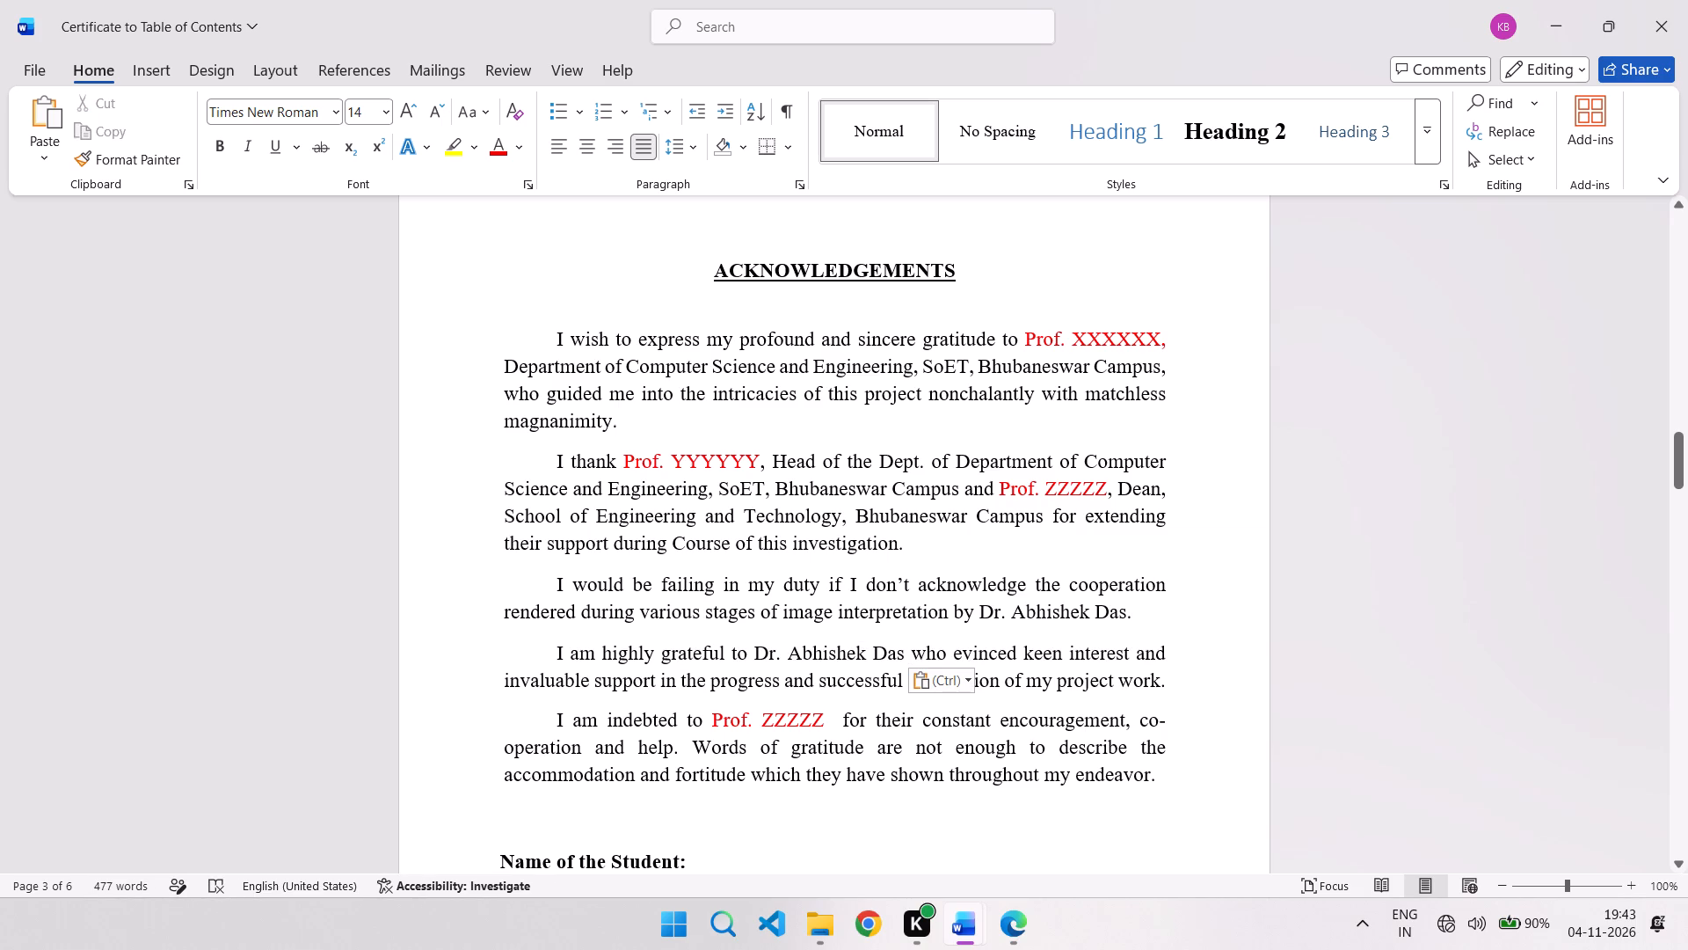
pyautogui.moveTo(827, 717); pyautogui.dragTo(728, 719)
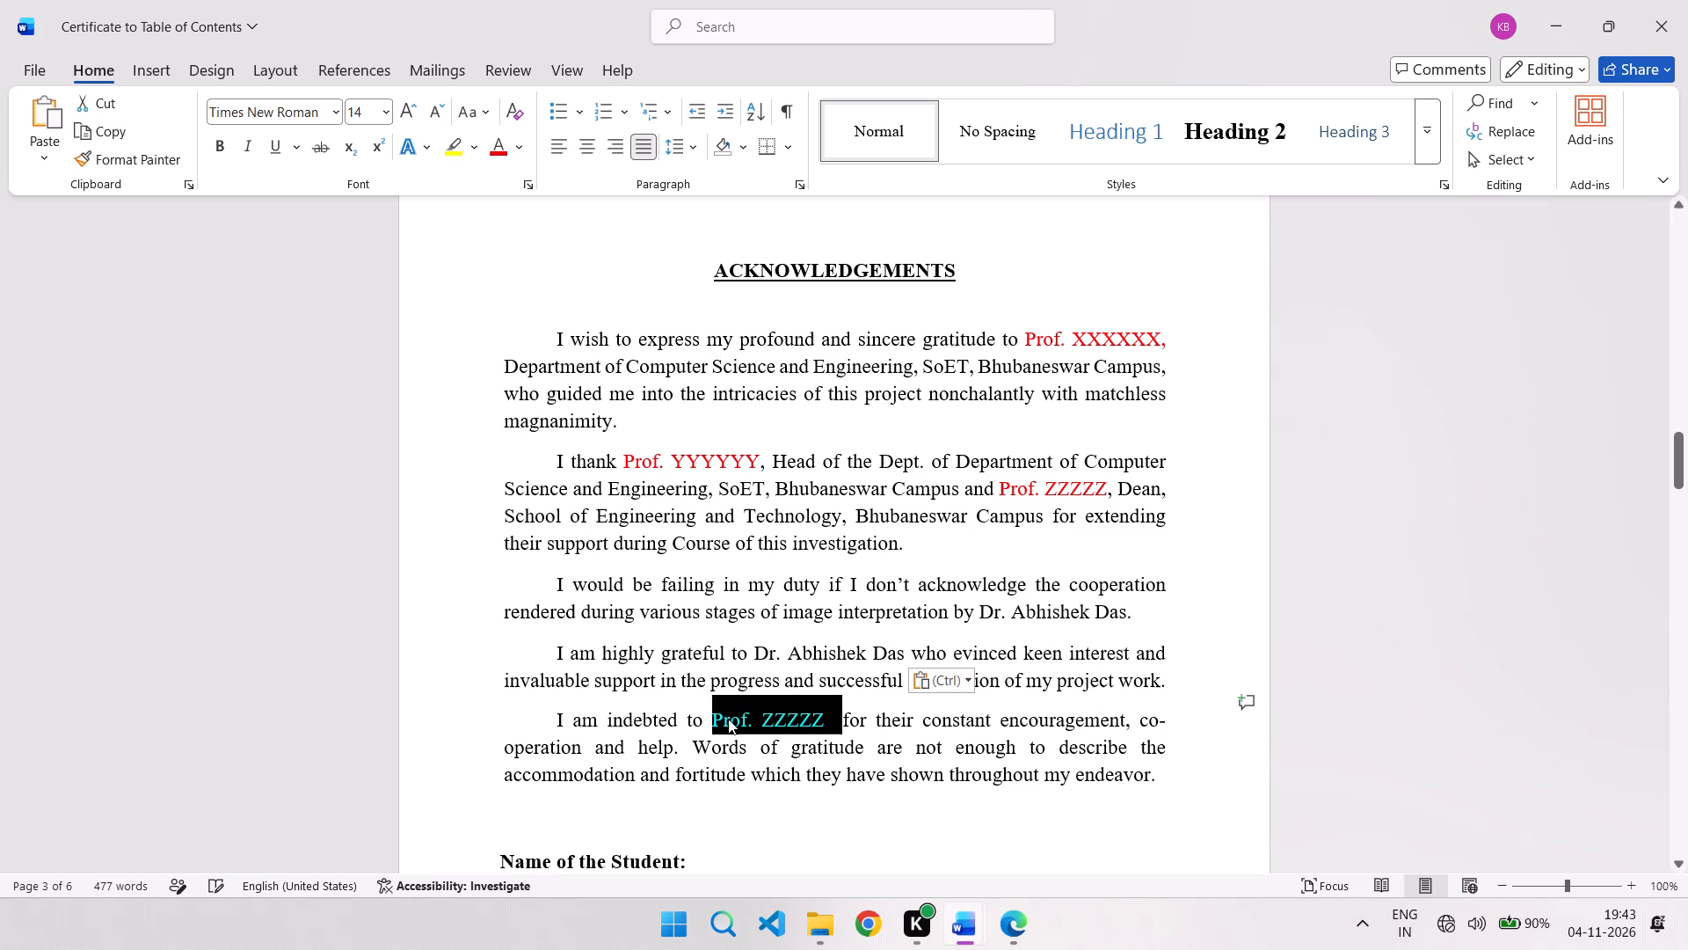
pyautogui.hotkey('ctrl', 'v')
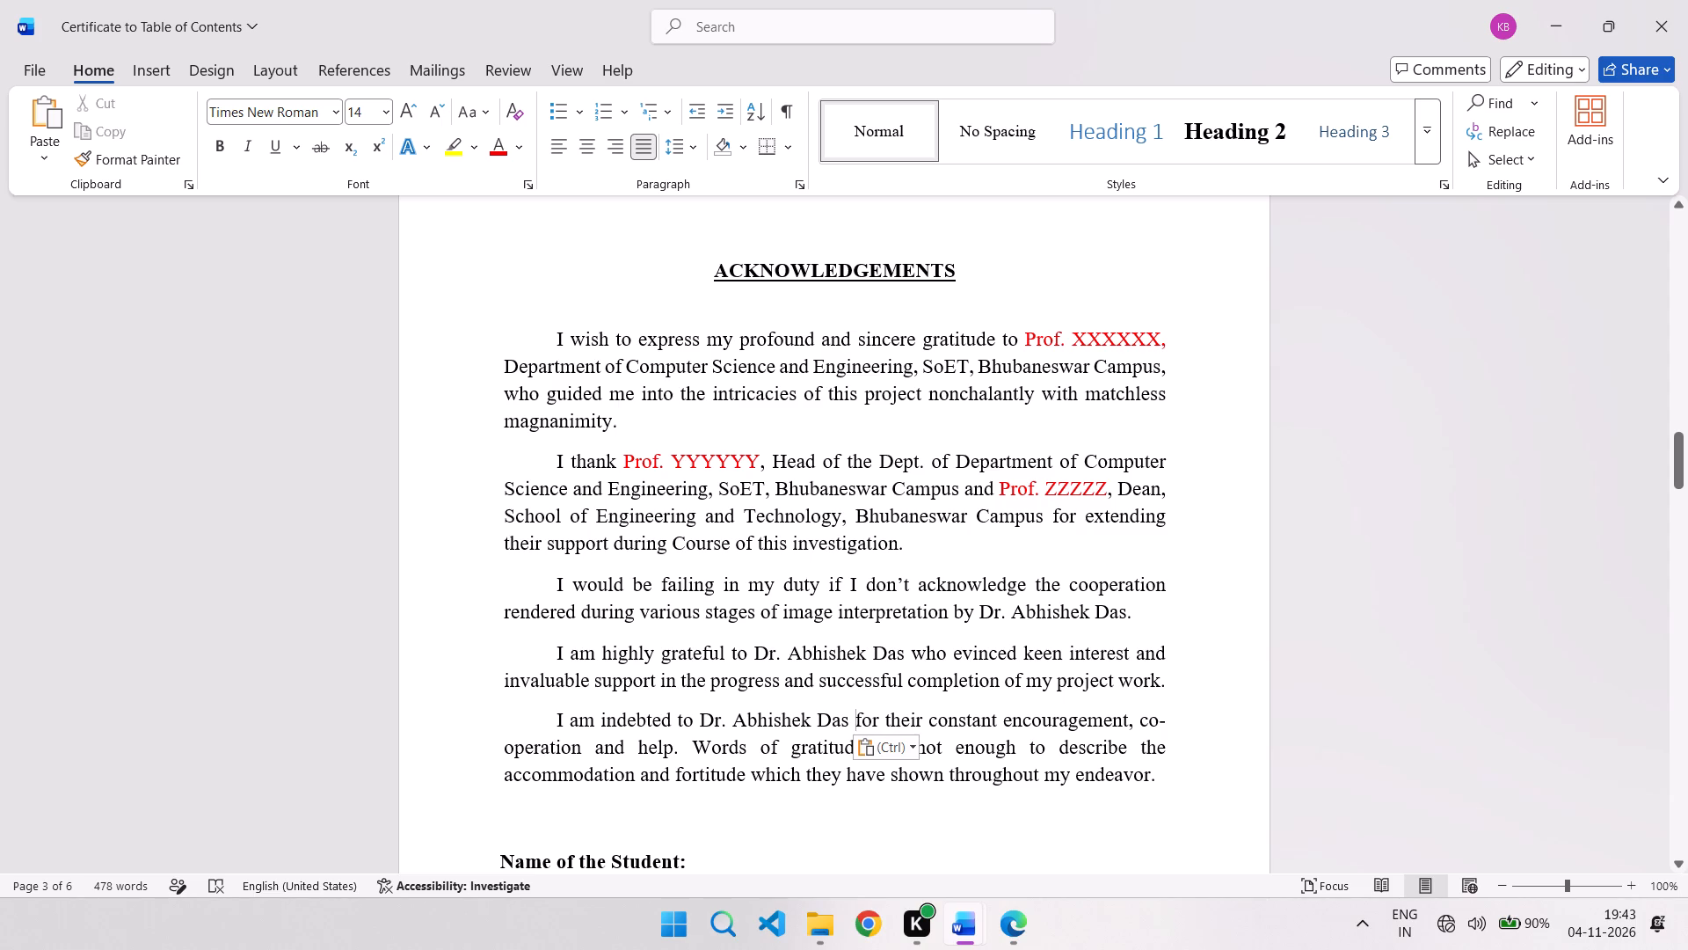
# Replace "Prof. XXXXXX" in the first Acknowledgements paragraph with the copied assistant professor's name, followed by a comma and a space.
pyautogui.moveTo(1168, 339); pyautogui.dragTo(1048, 342)
pyautogui.hotkey('ctrl', 'v')
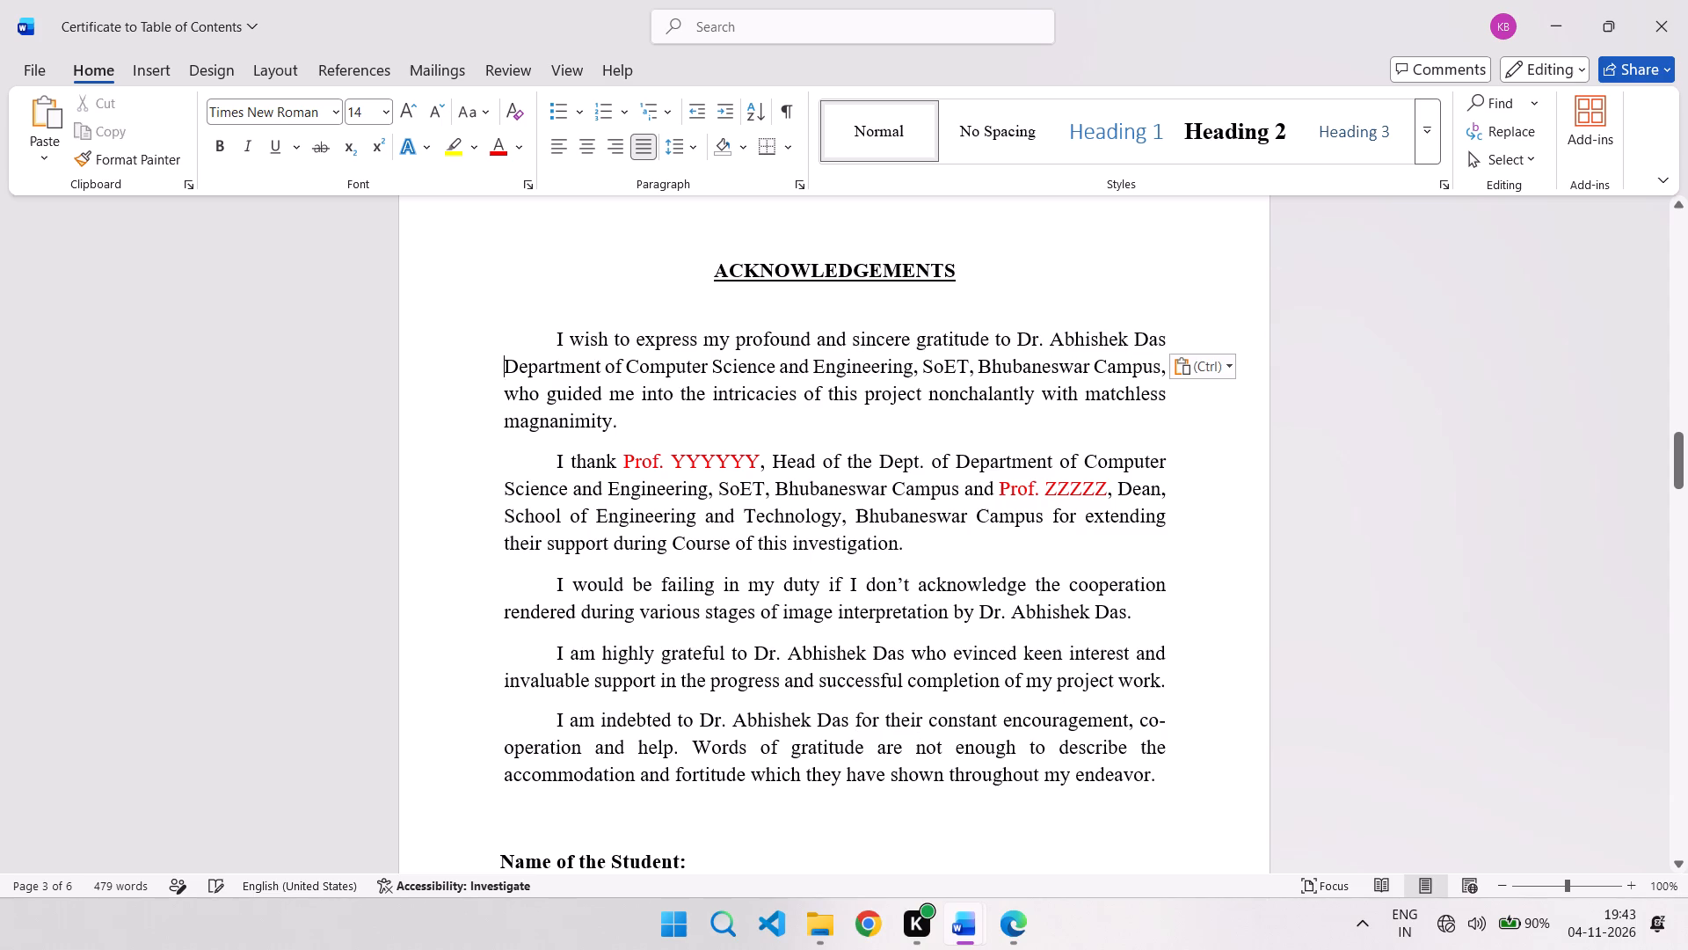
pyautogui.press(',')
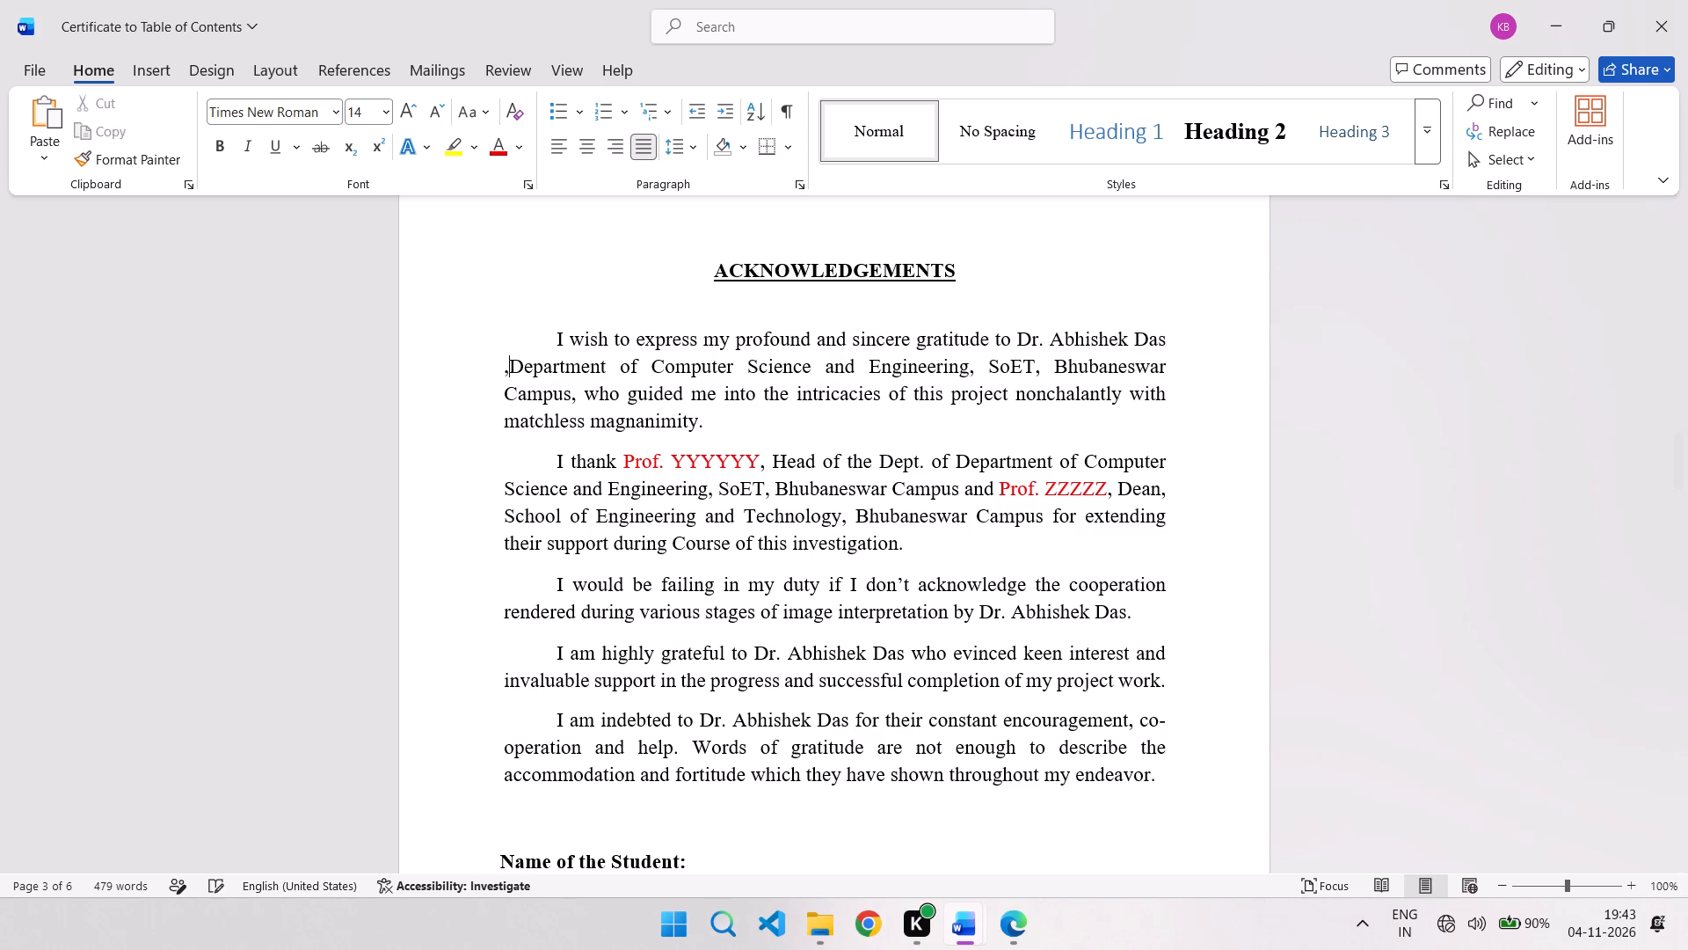
pyautogui.press('BackSpace')
pyautogui.press('BackSpace')
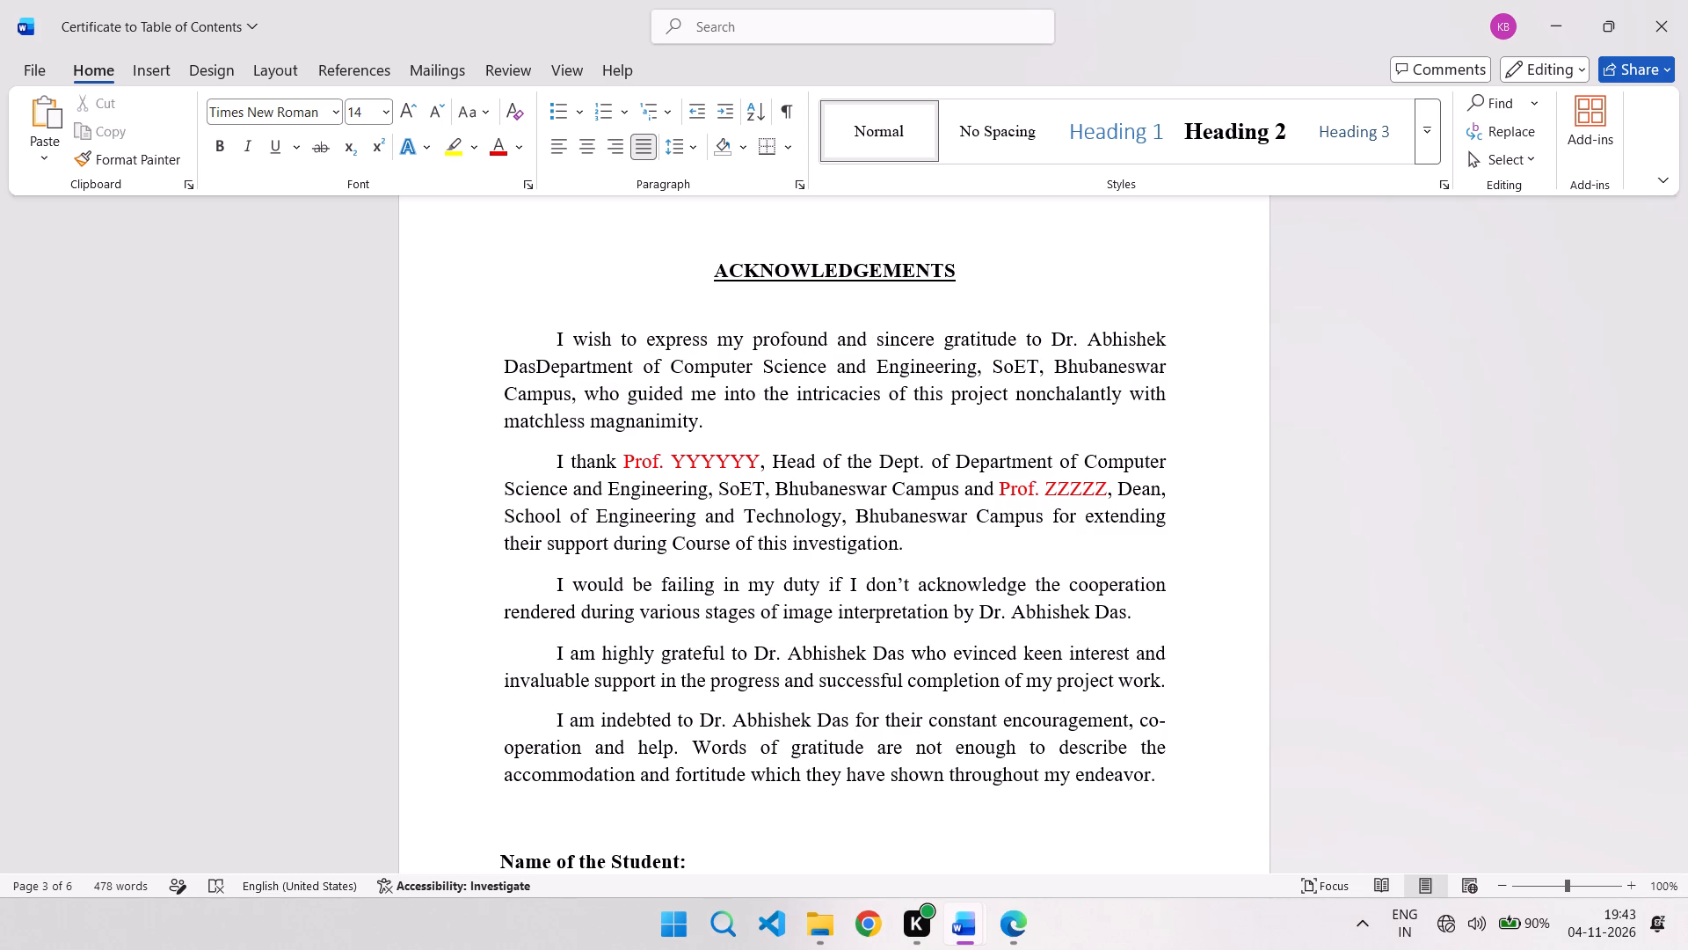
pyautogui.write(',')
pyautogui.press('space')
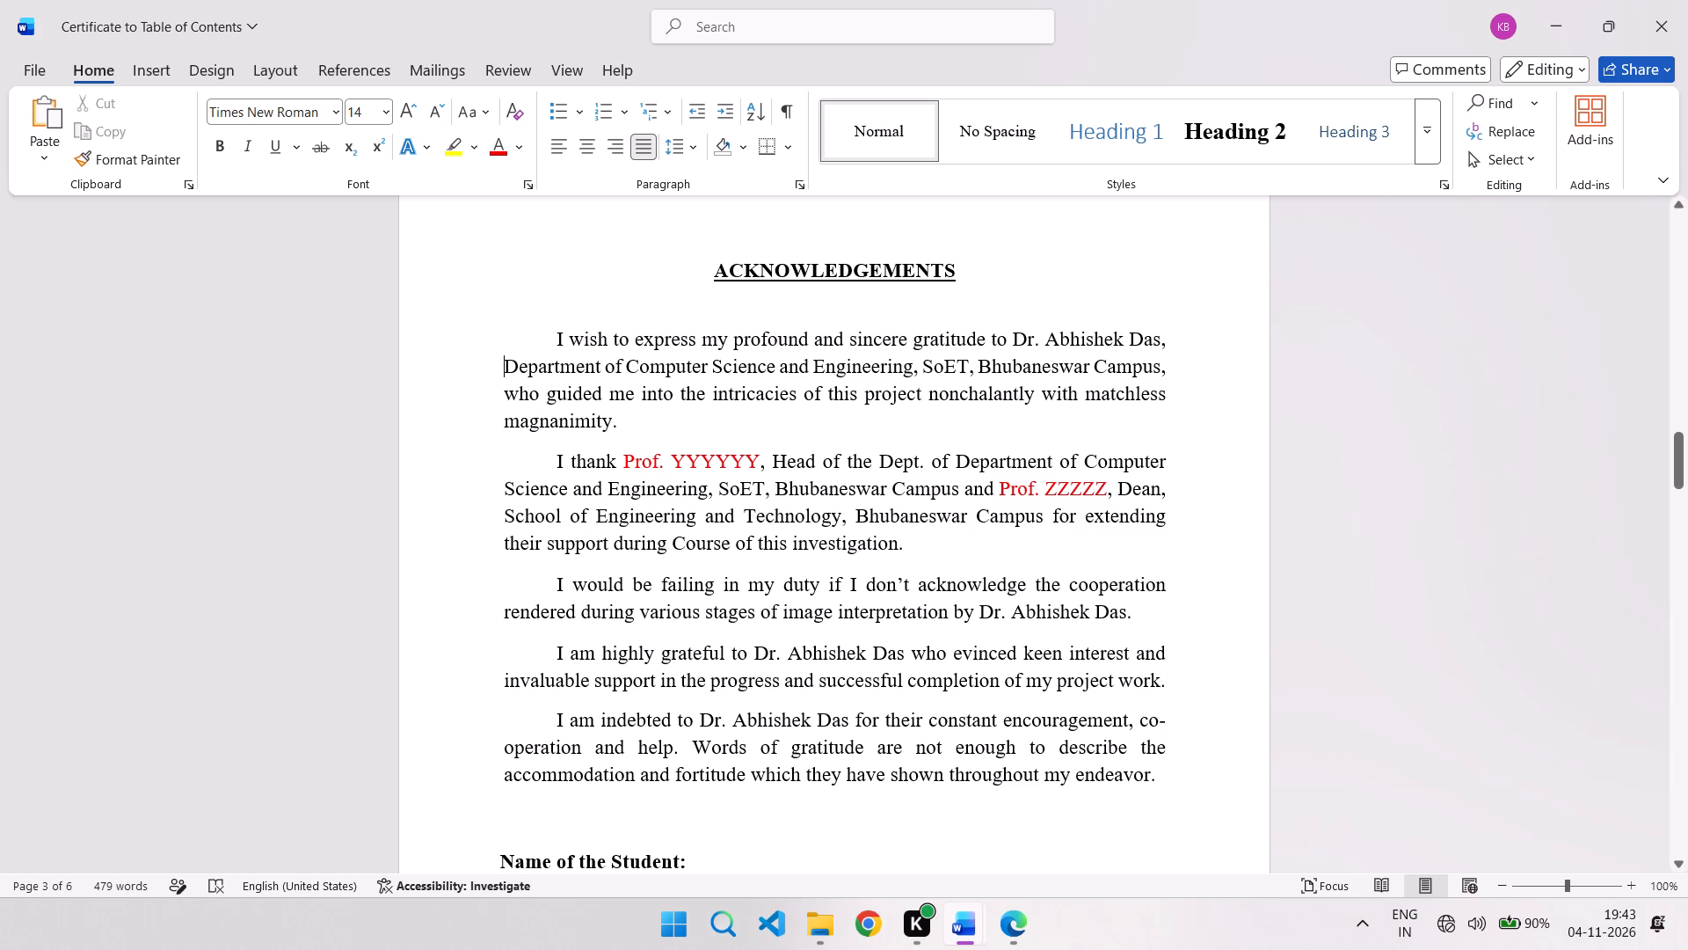
# Replace "Prof. YYYYYY" after "I thank" with the Head of Department's name, spelling the first name without the "h" after "s".
pyautogui.moveTo(760, 457); pyautogui.dragTo(697, 464)
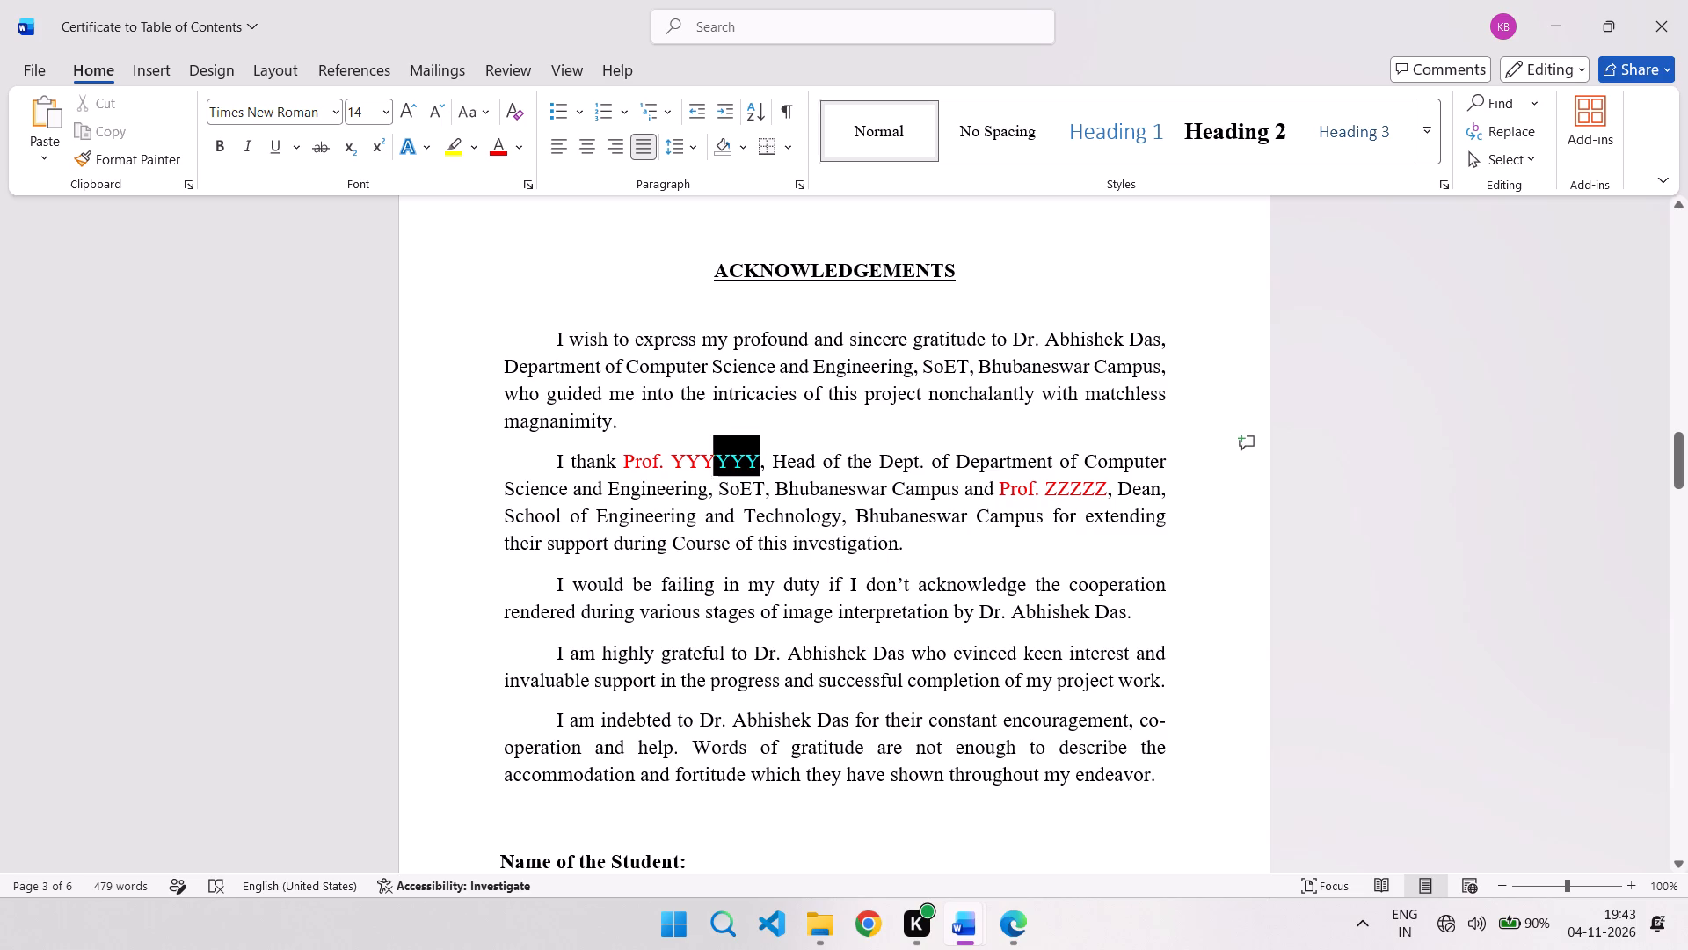
pyautogui.moveTo(697, 464); pyautogui.dragTo(644, 461)
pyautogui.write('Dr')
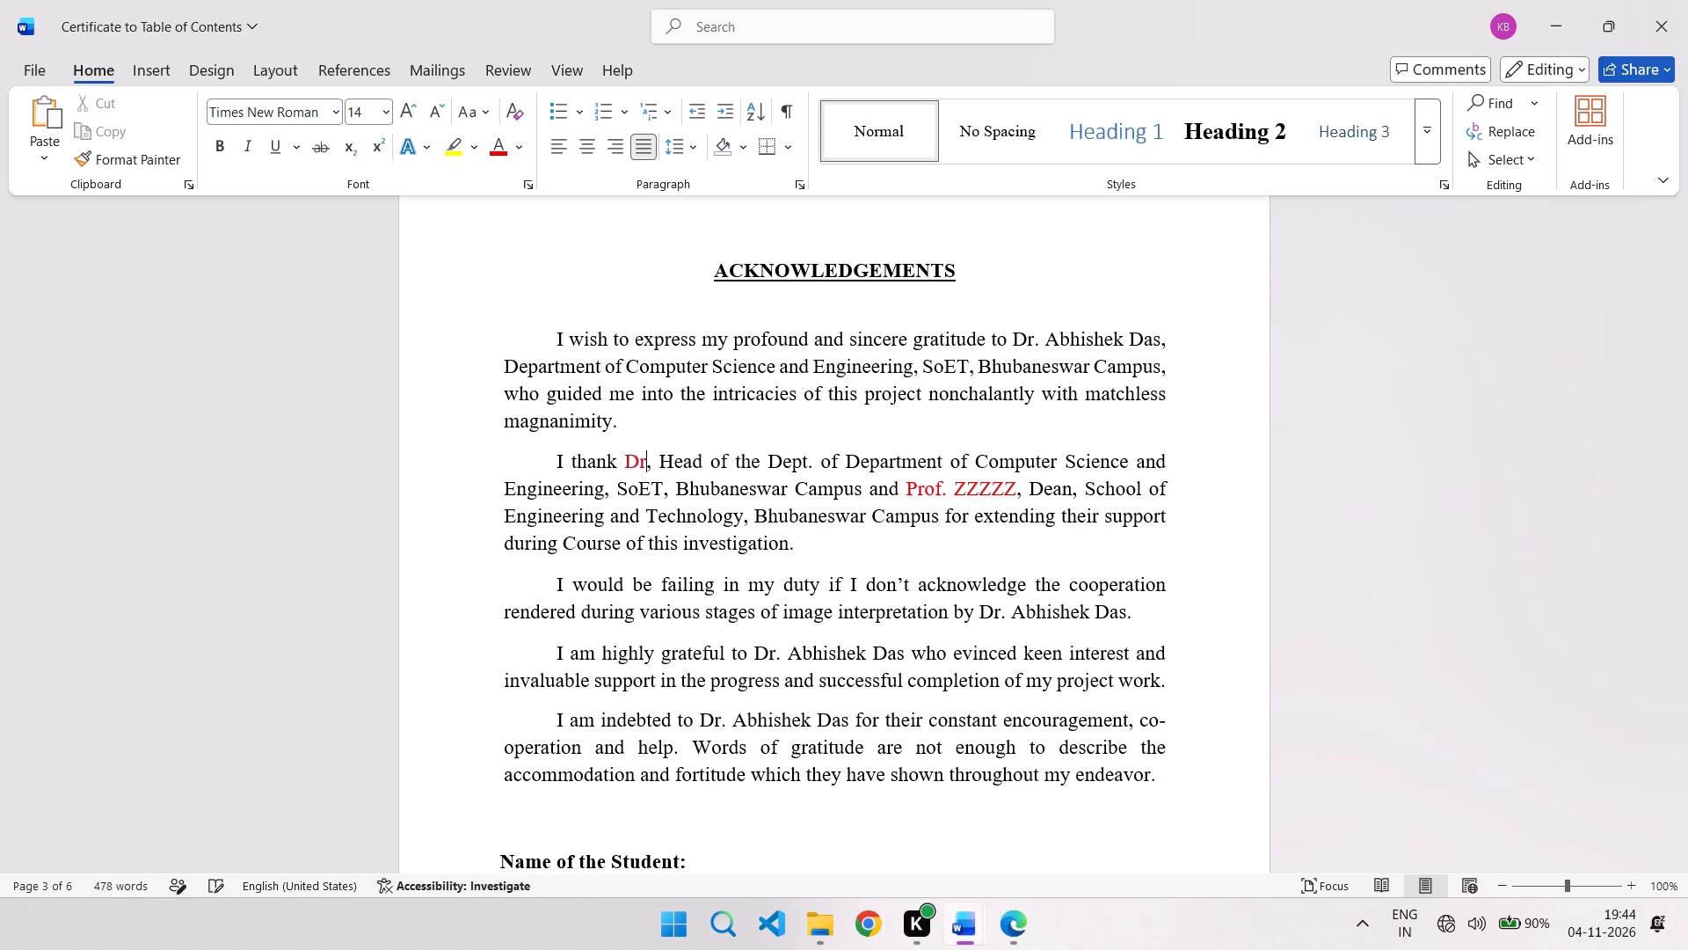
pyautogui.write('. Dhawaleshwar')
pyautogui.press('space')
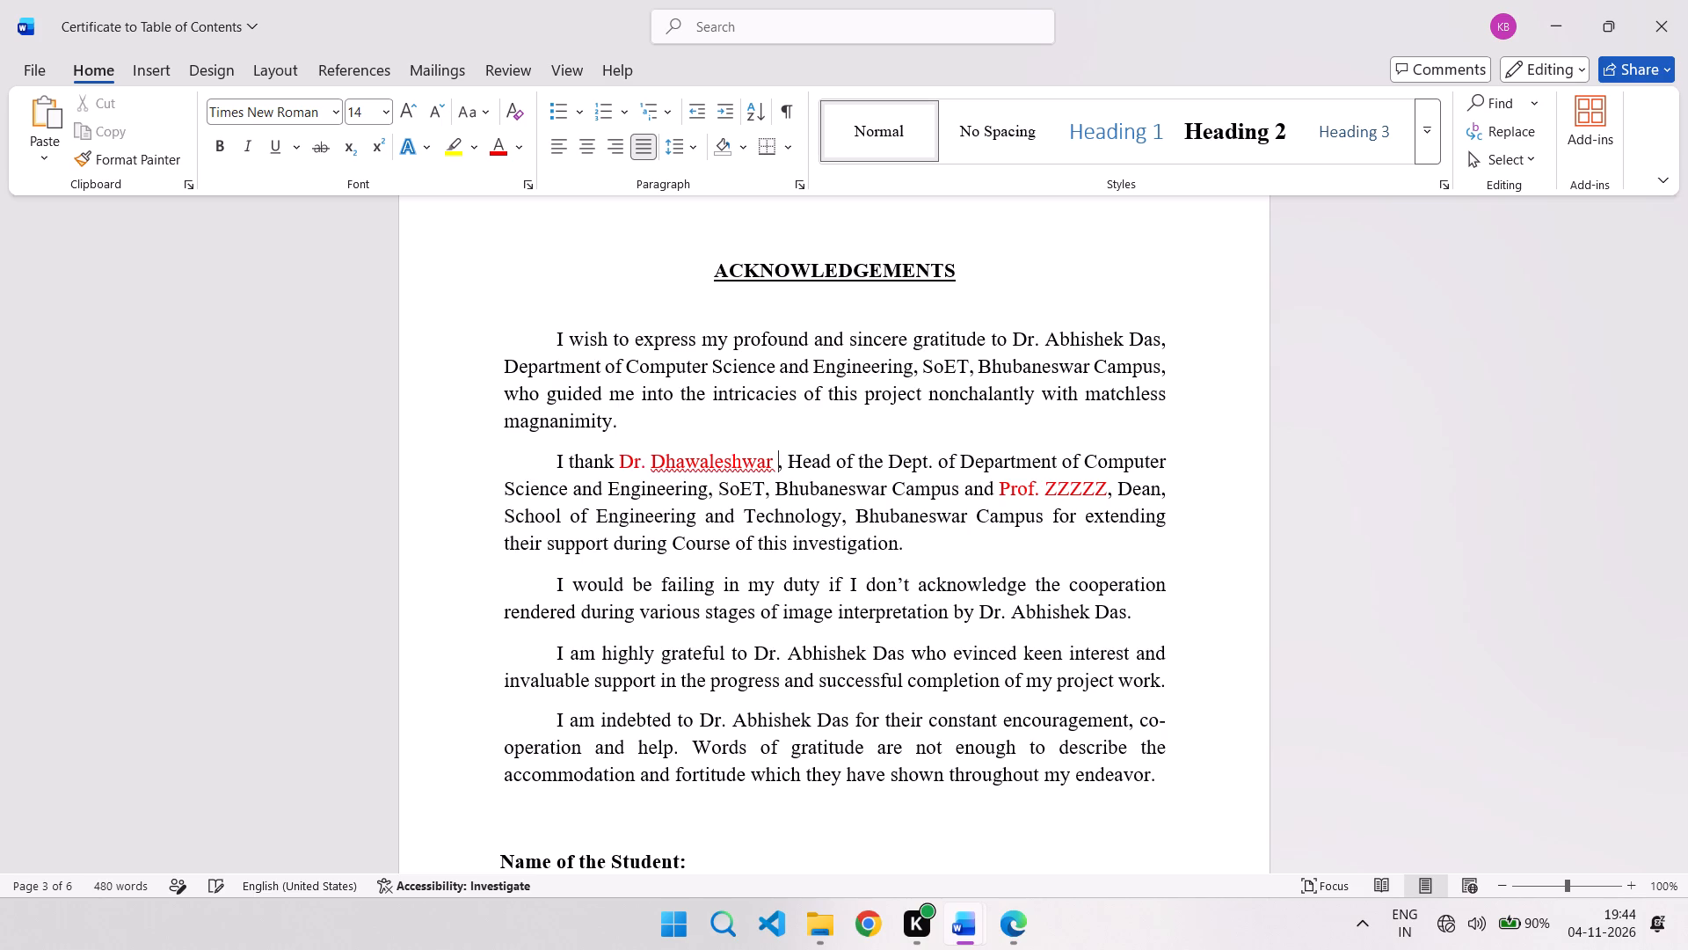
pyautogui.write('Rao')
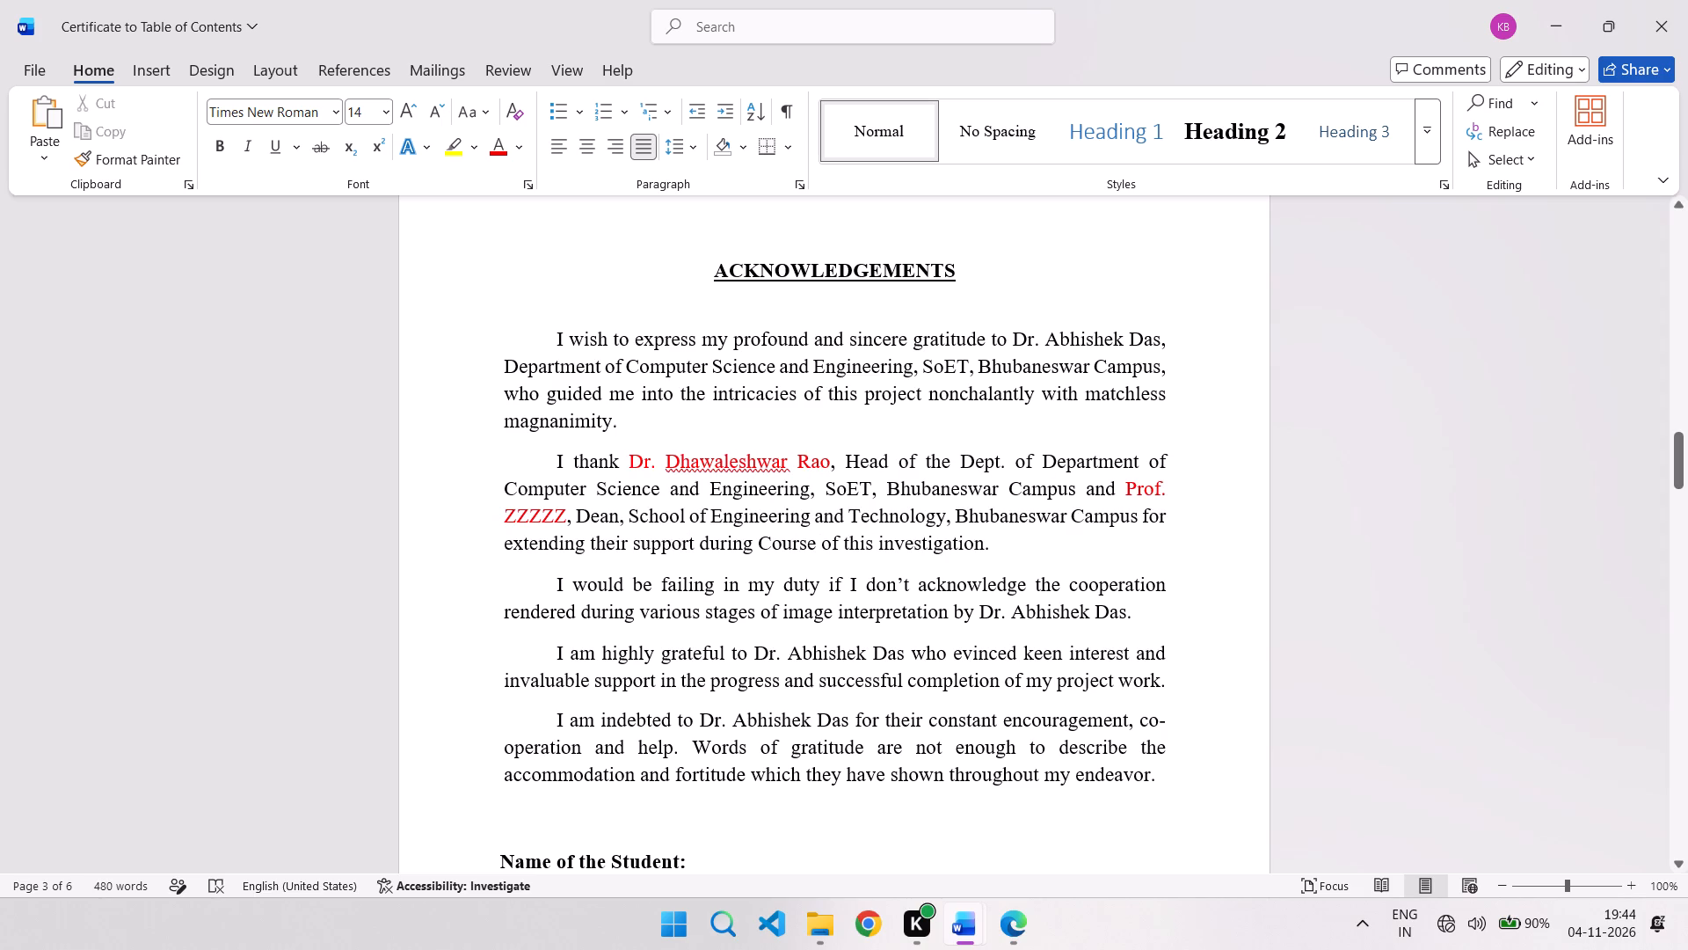
pyautogui.scroll(1, 761, 453)
pyautogui.click(753, 513)
pyautogui.press('BackSpace')
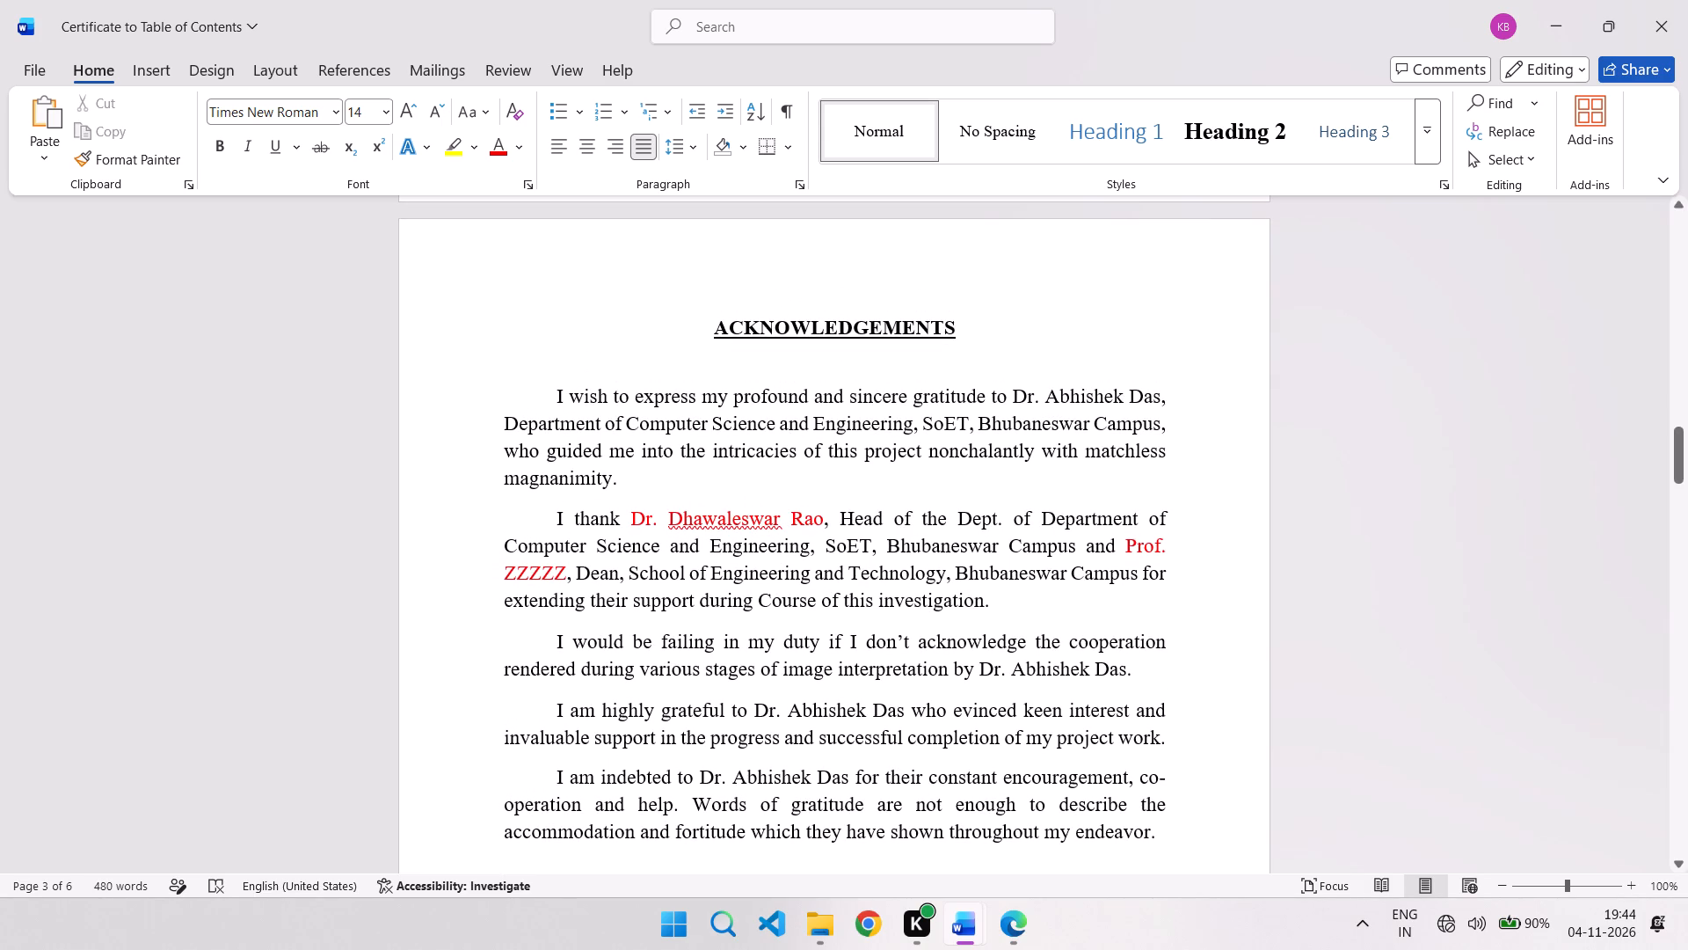
# Replace "Prof. ZZZZZ" before "Dean" in the second Acknowledgements paragraph with the Dean's title and name.
pyautogui.moveTo(1126, 547); pyautogui.dragTo(569, 565)
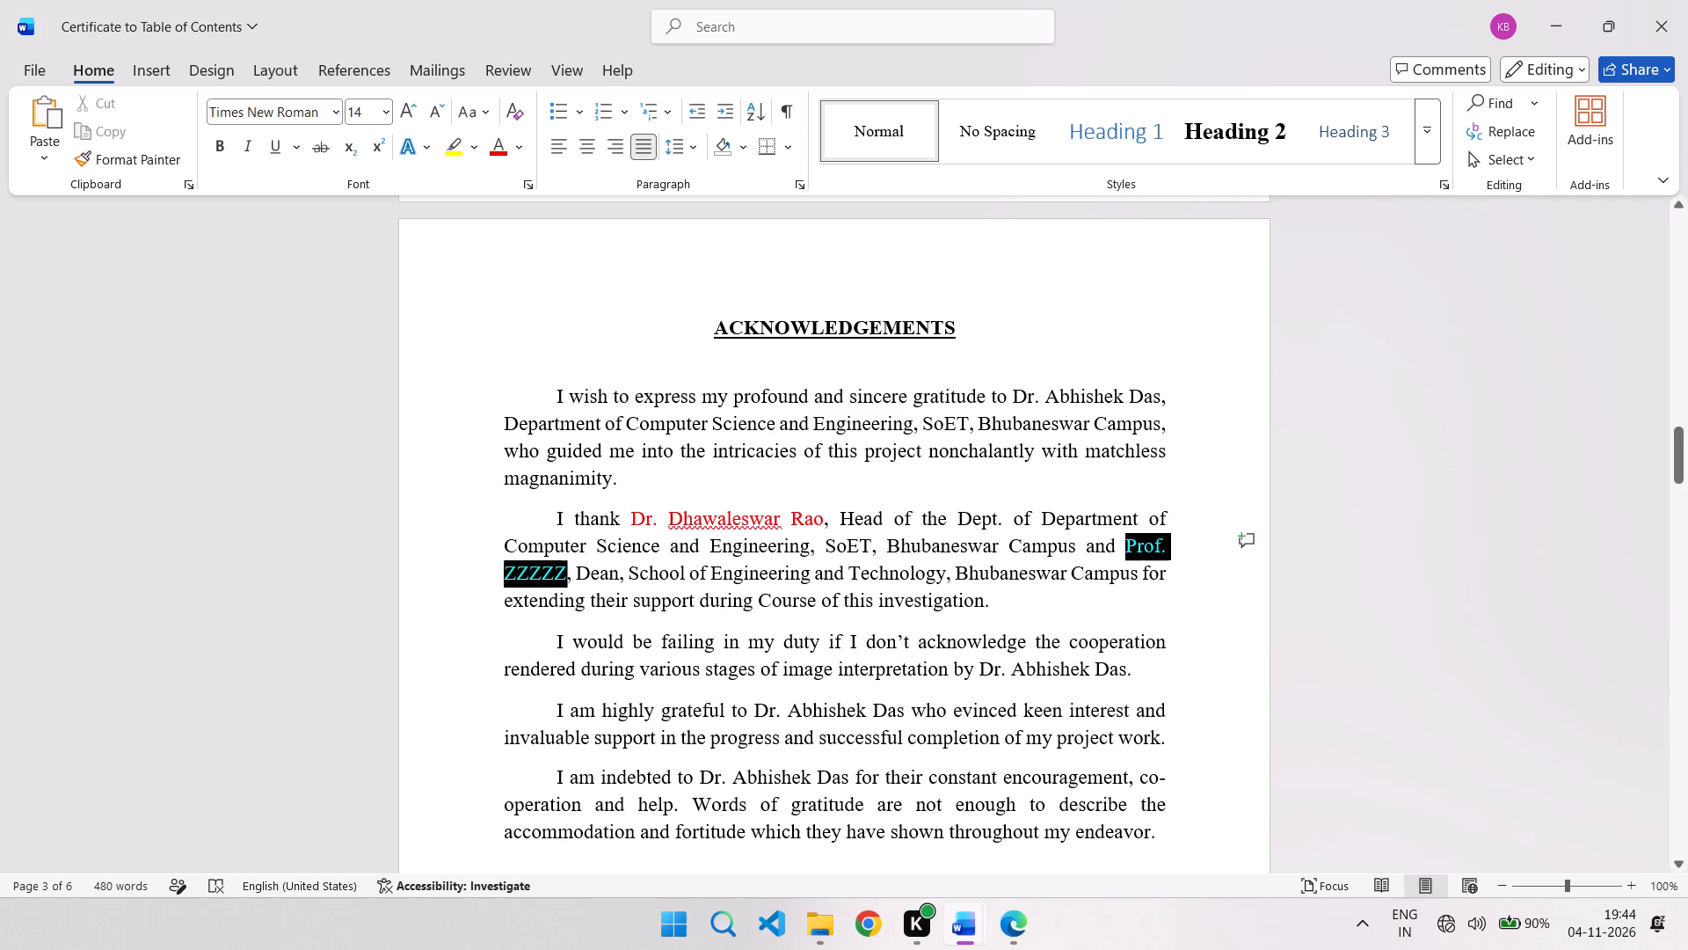
pyautogui.moveTo(569, 565); pyautogui.dragTo(565, 565)
pyautogui.press('BackSpace')
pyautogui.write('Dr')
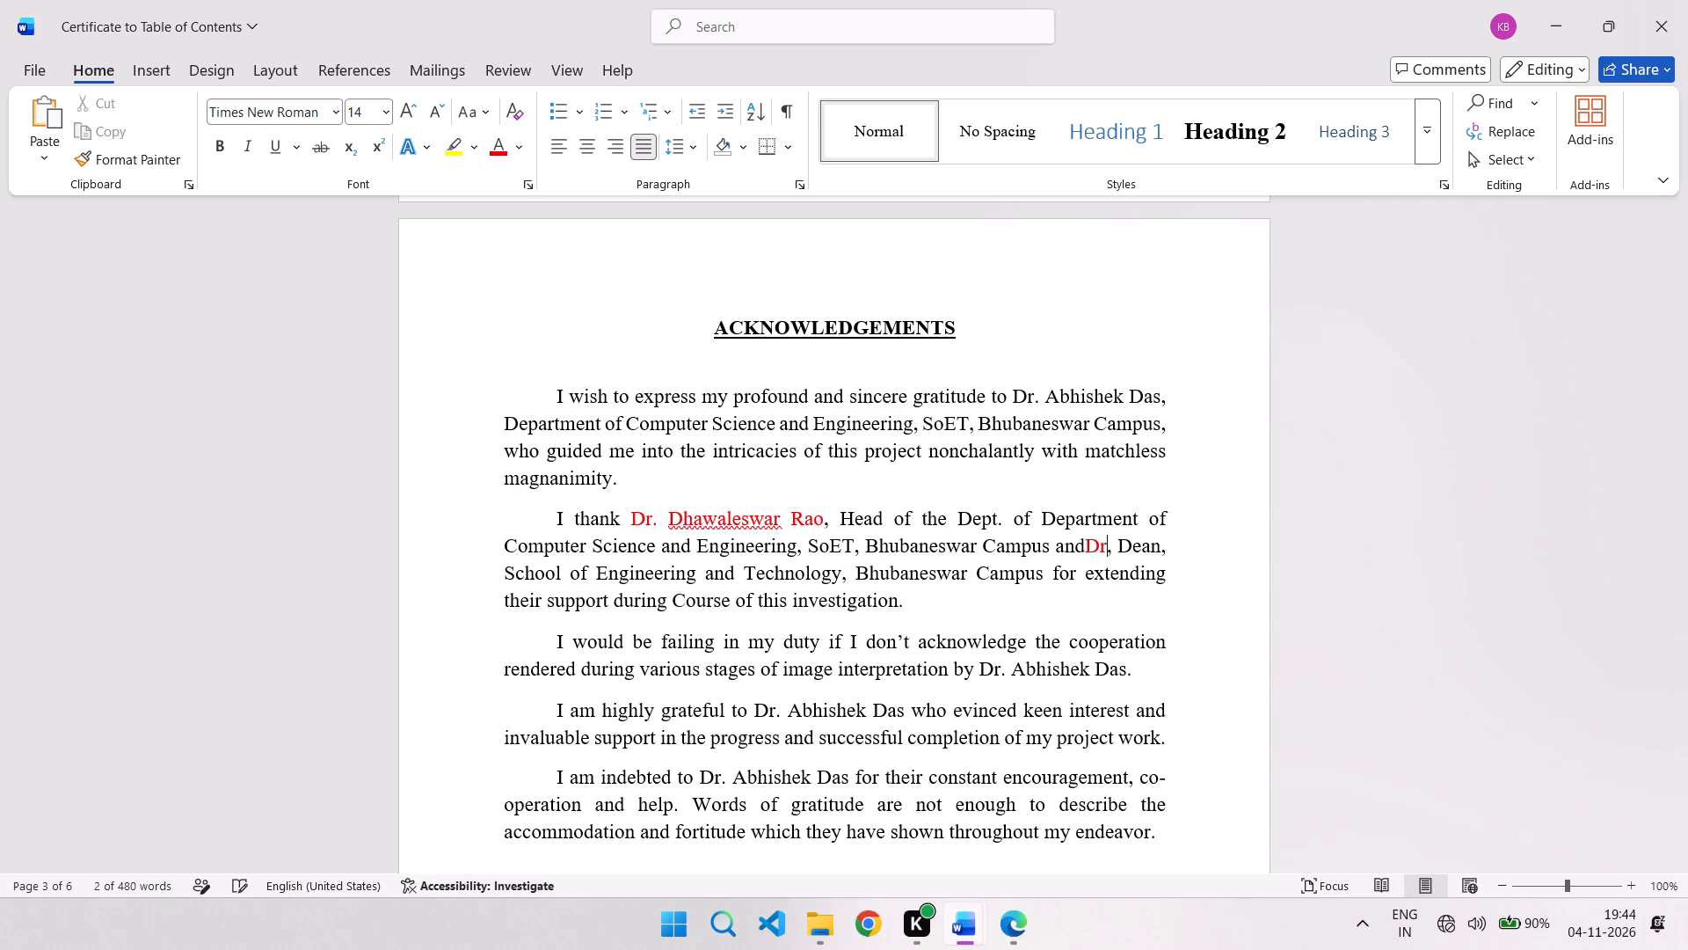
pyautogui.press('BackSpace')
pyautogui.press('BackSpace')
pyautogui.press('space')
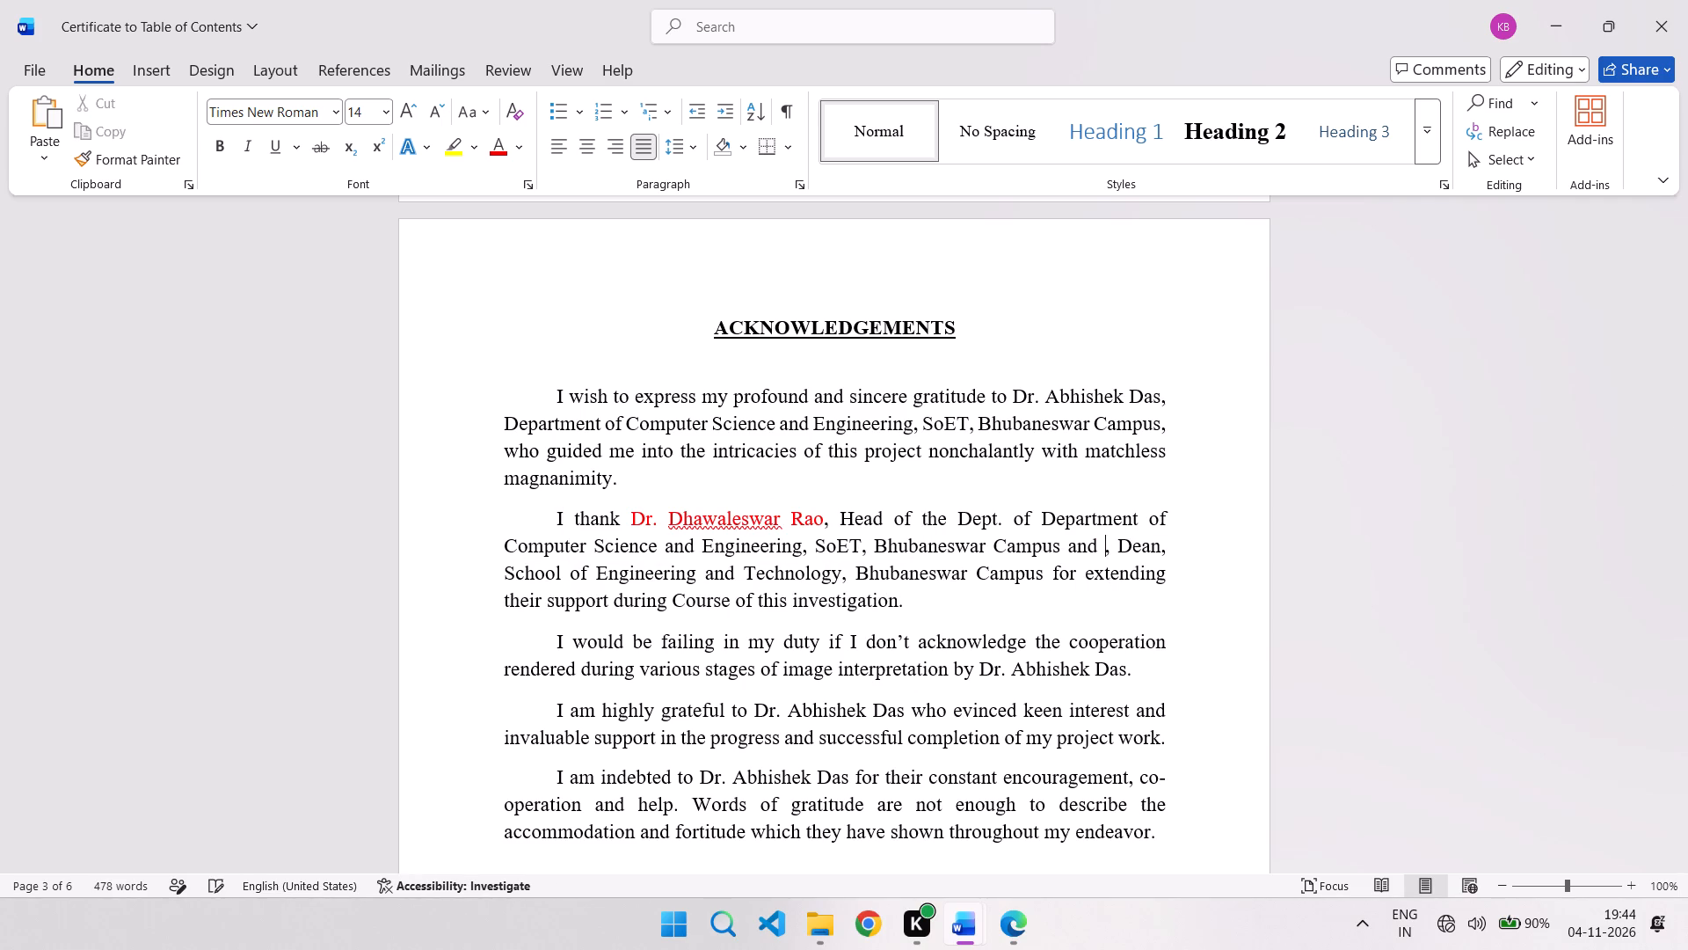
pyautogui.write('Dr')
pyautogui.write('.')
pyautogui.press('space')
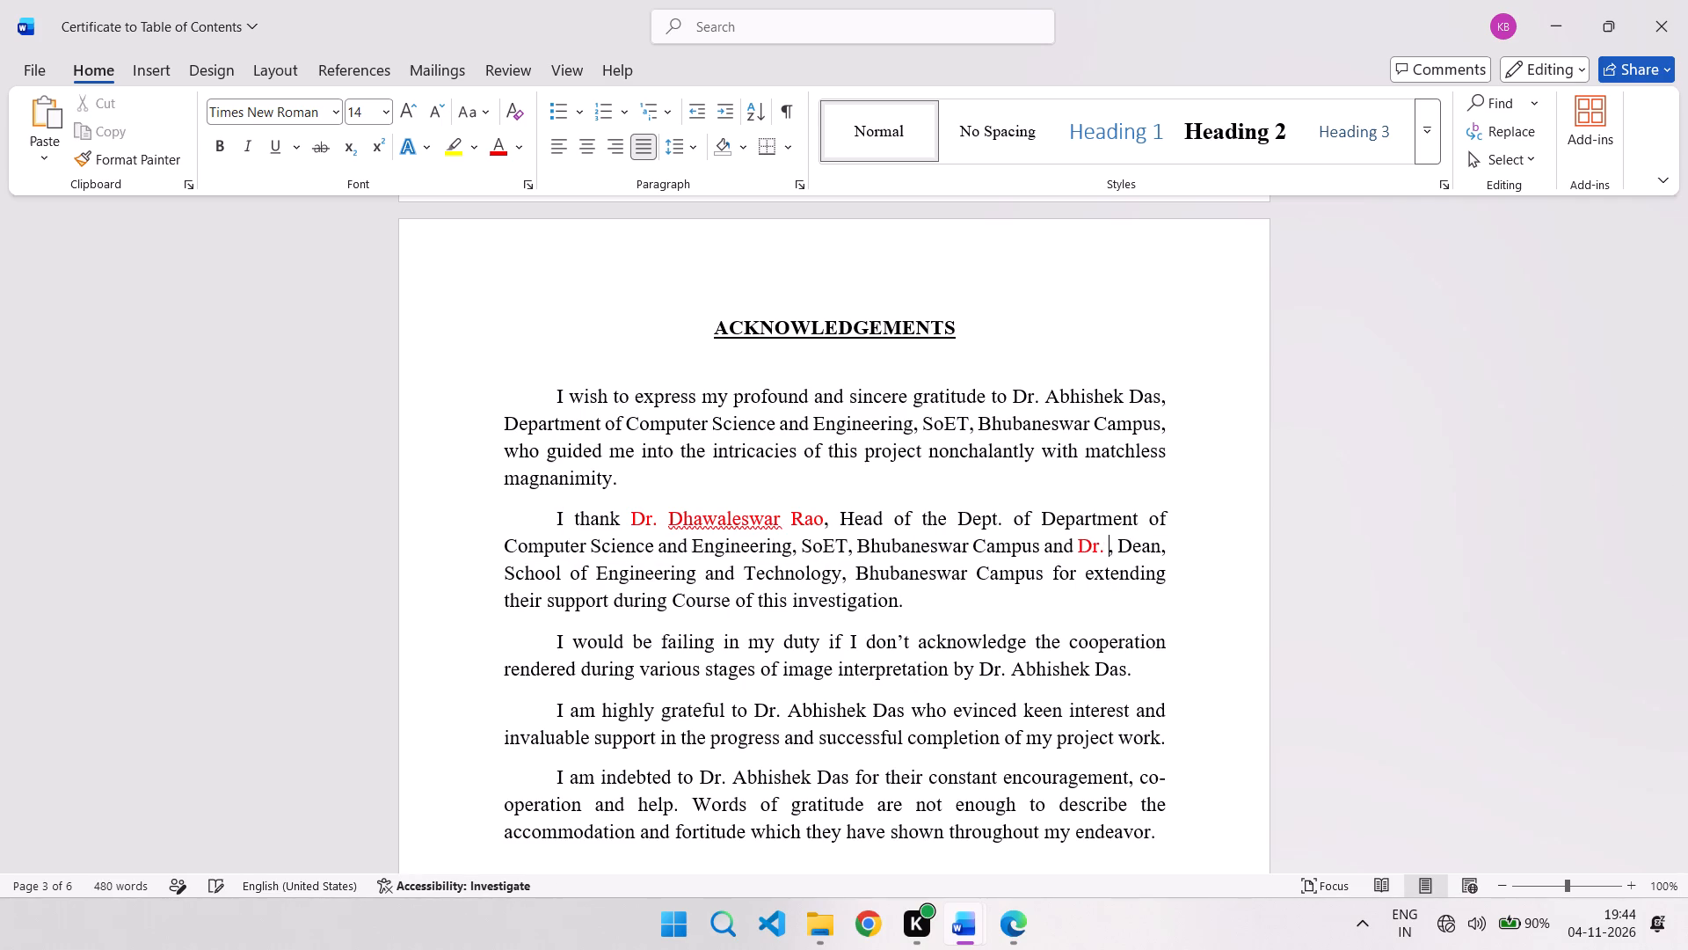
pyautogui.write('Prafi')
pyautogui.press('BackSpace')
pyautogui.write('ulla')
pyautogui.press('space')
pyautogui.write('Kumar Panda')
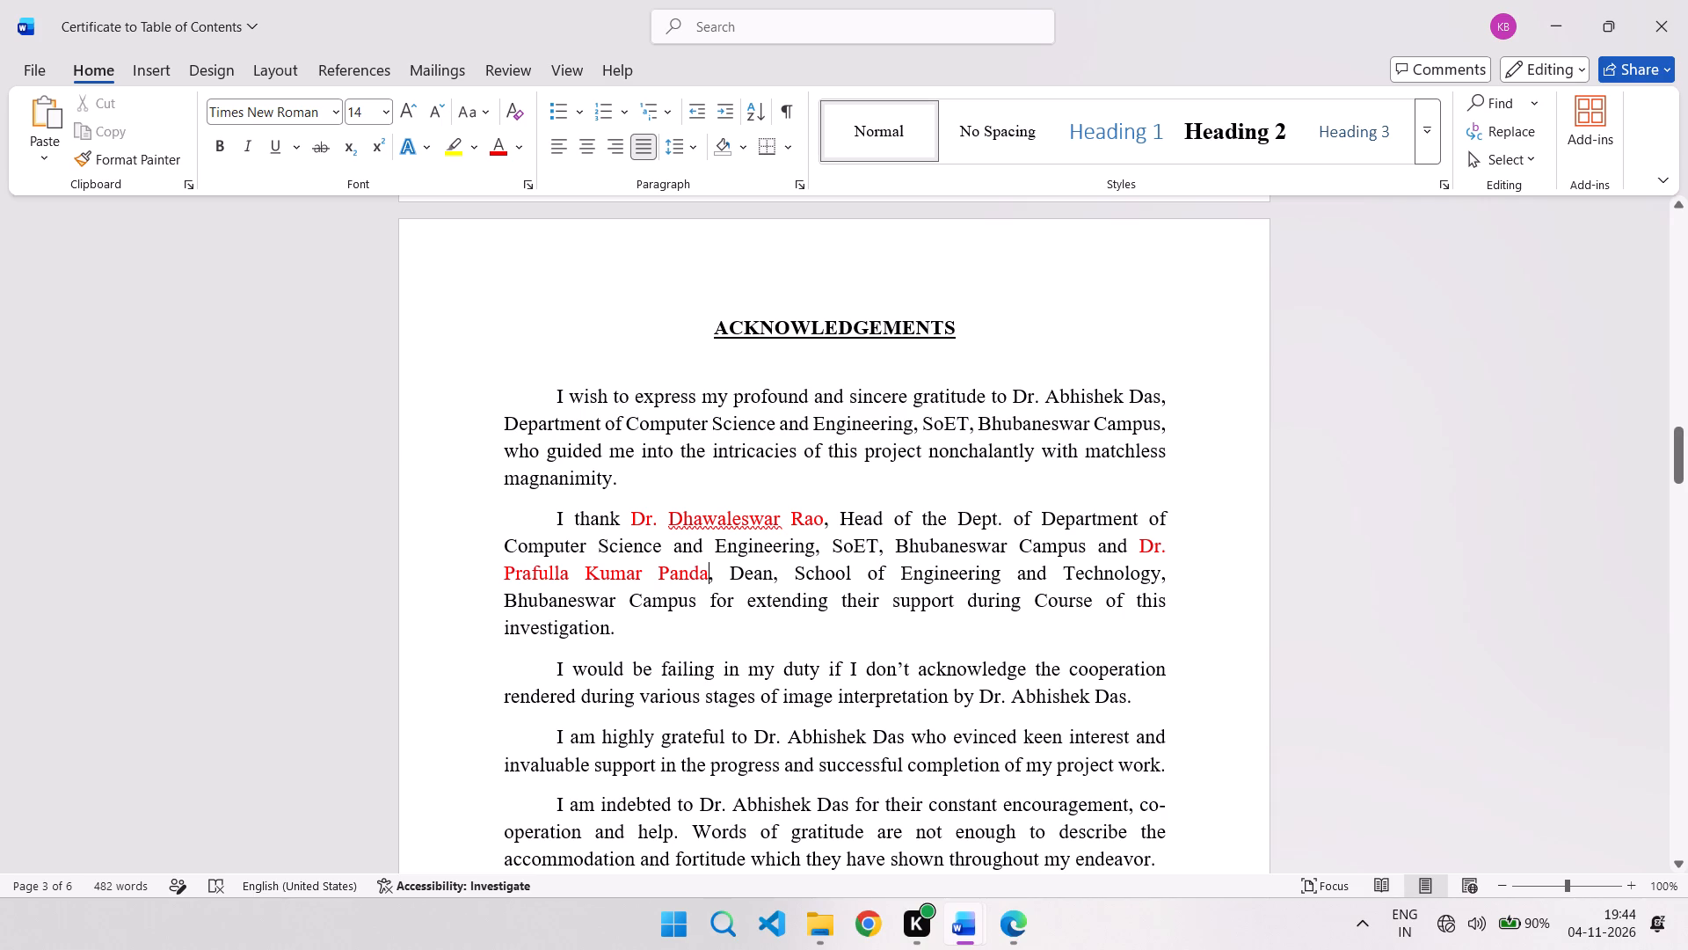
# Change the campus after "School of Engineering and Technology" in the second Acknowledgements paragraph to Paralakhemundi.
pyautogui.doubleClick(586, 602)
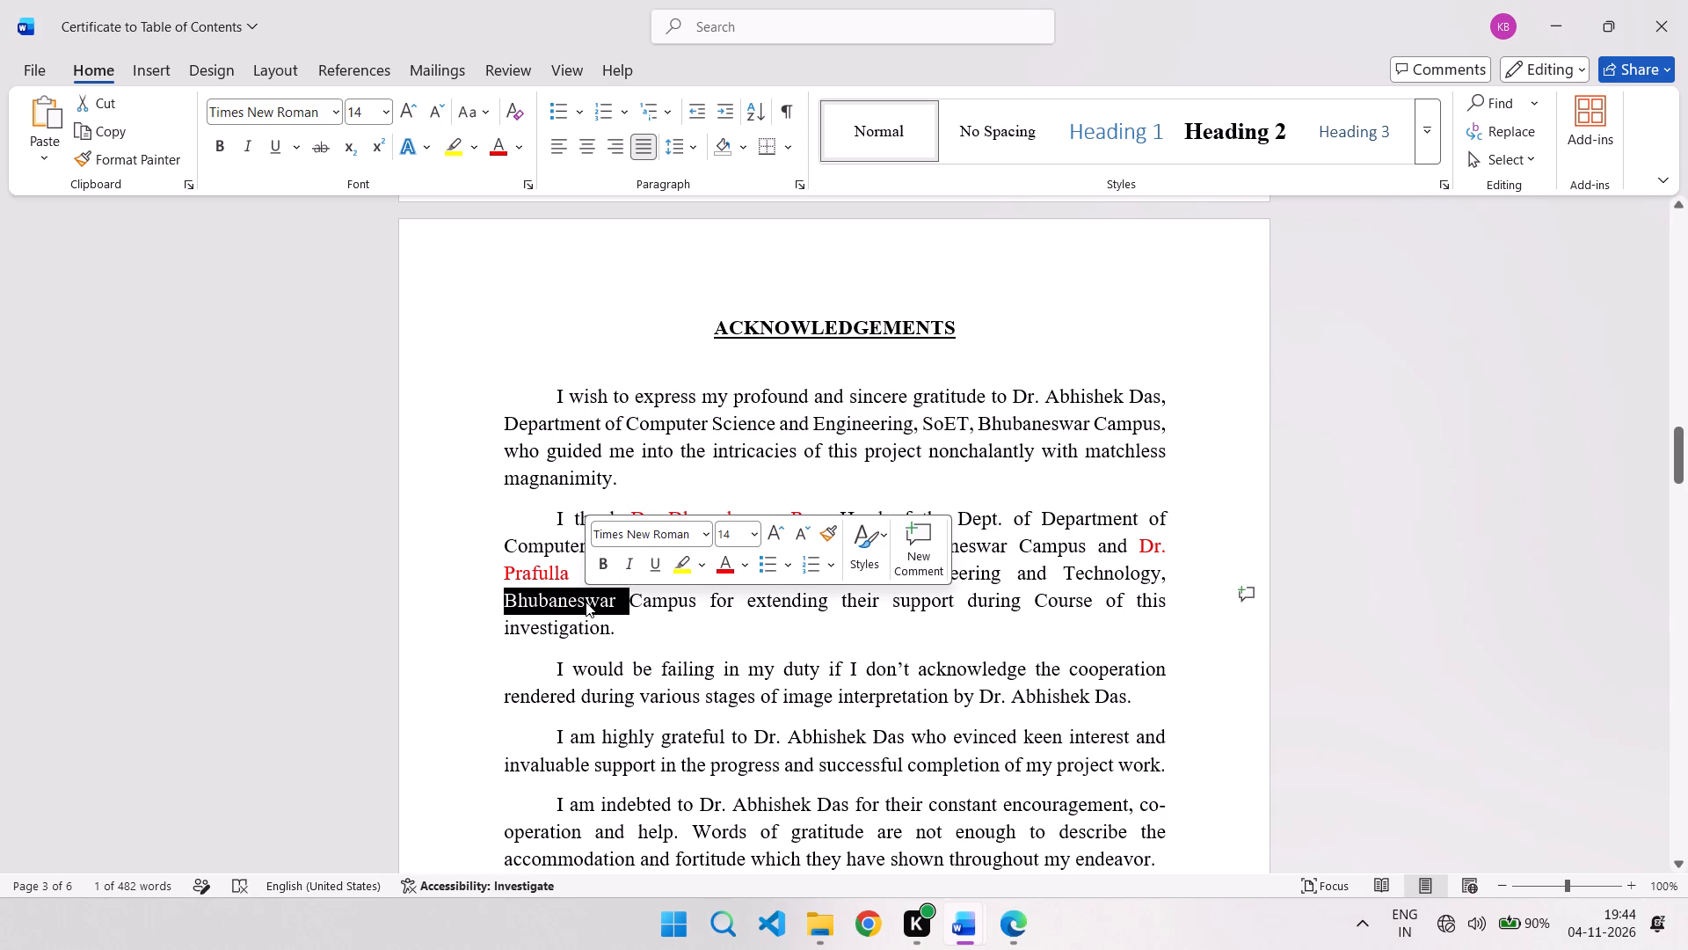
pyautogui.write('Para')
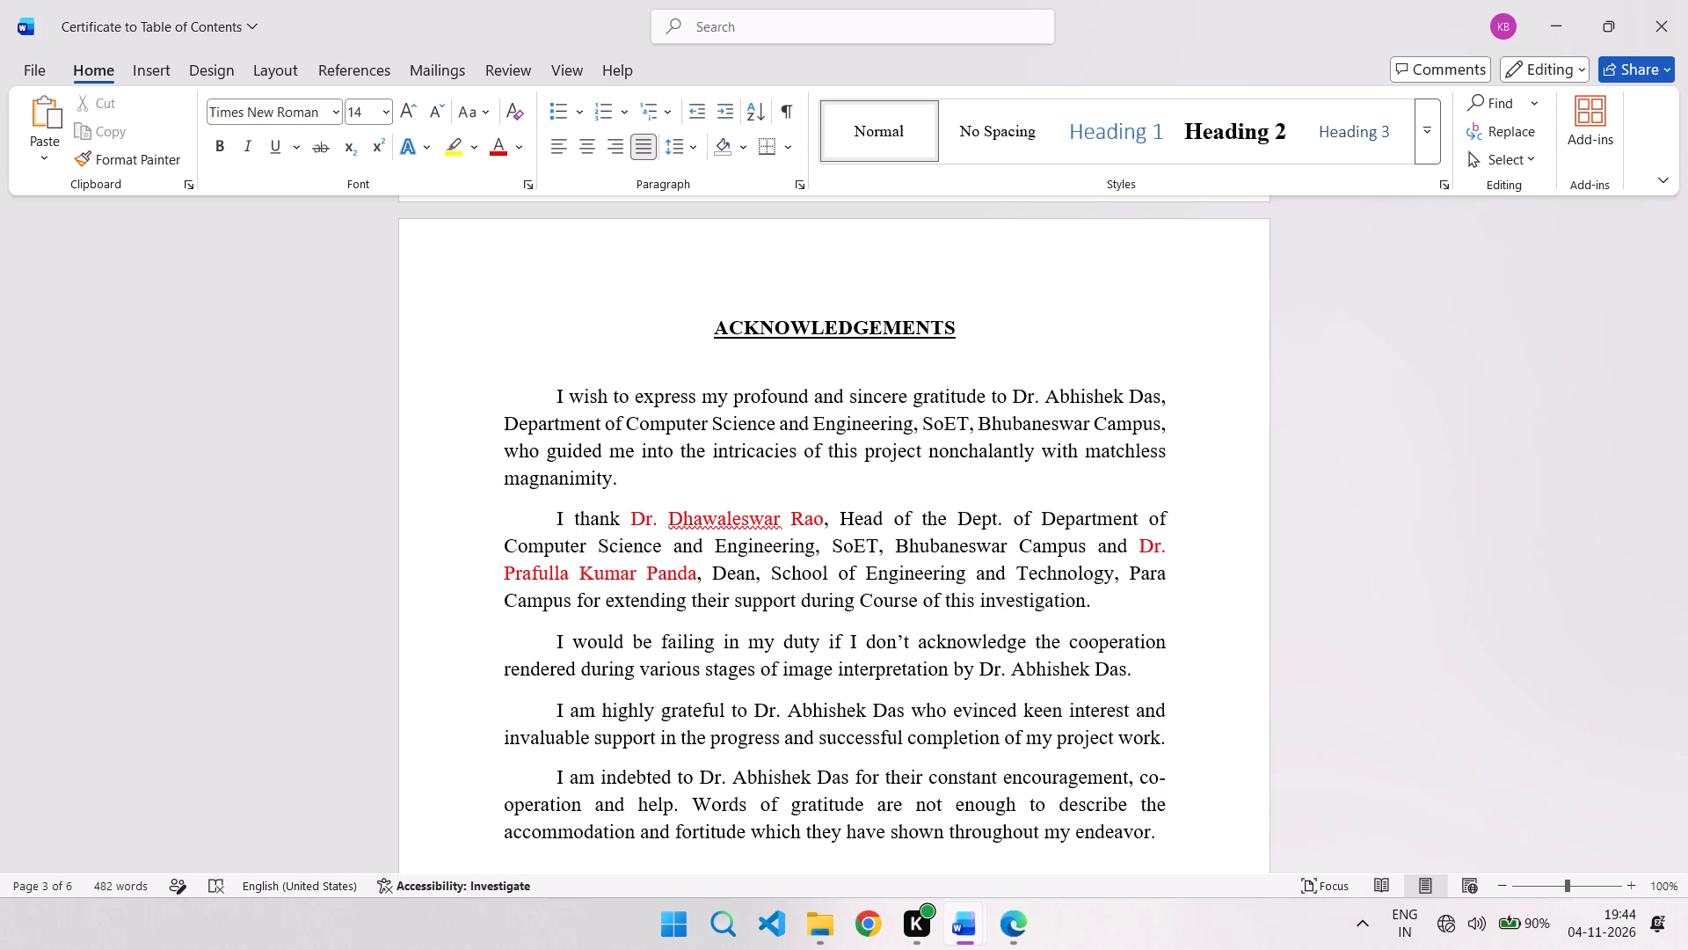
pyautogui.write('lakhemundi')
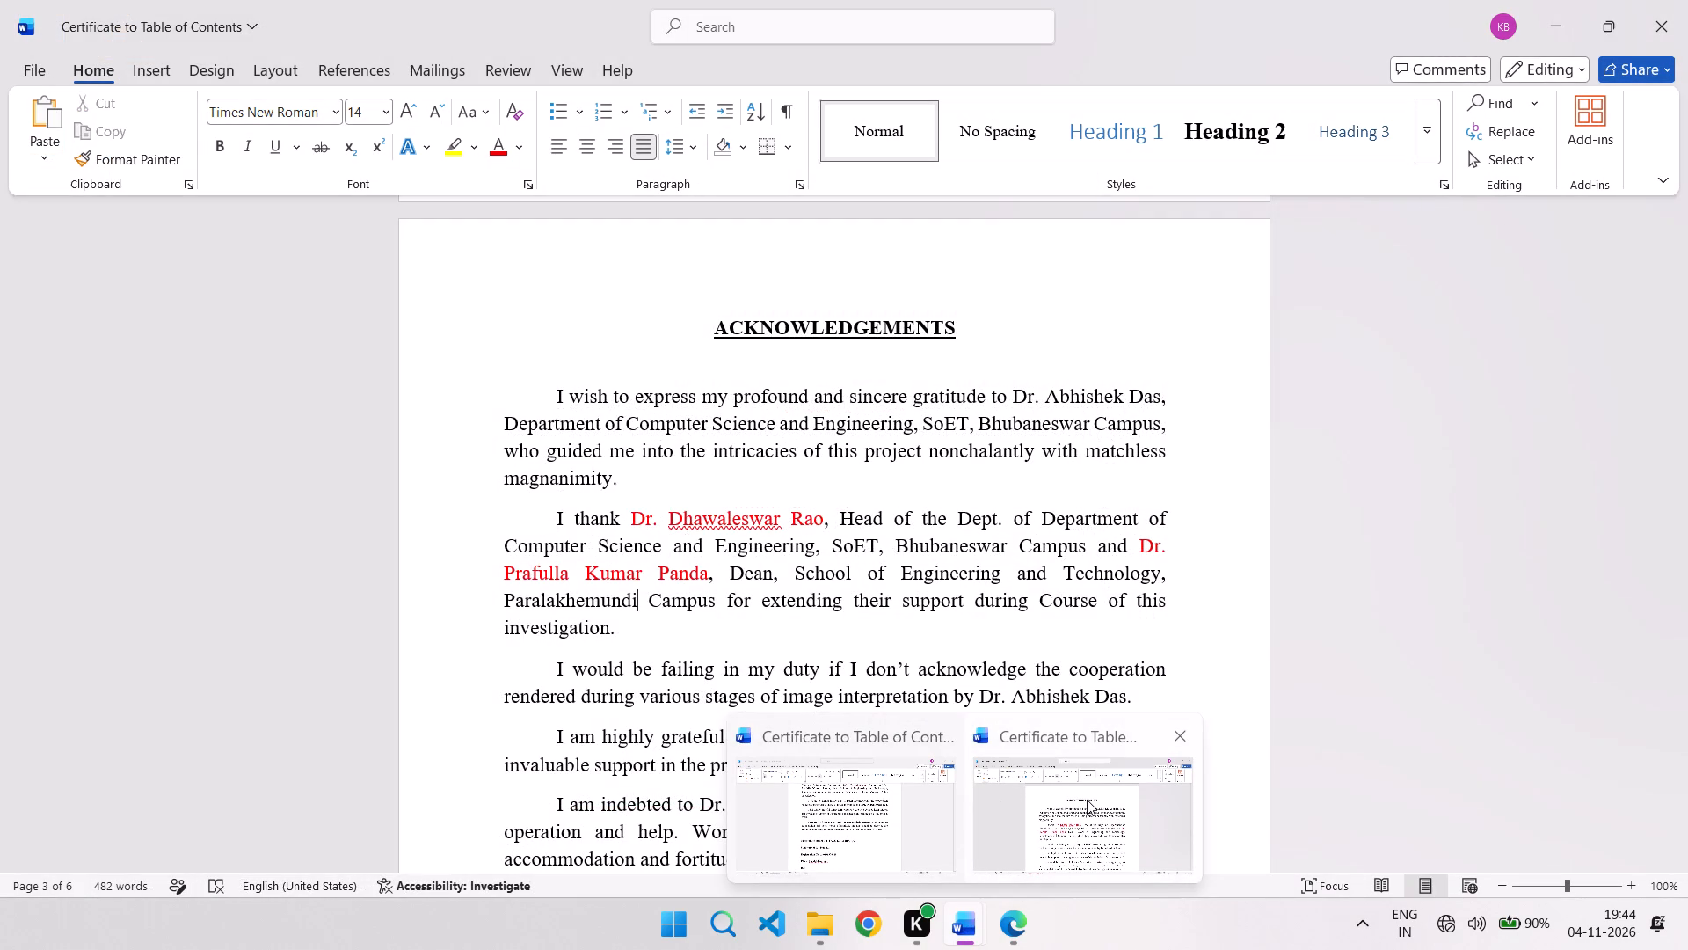
# Bring up the Certificate to Table of Contents document window that shows the Acknowledgements page.
pyautogui.click(1087, 800)
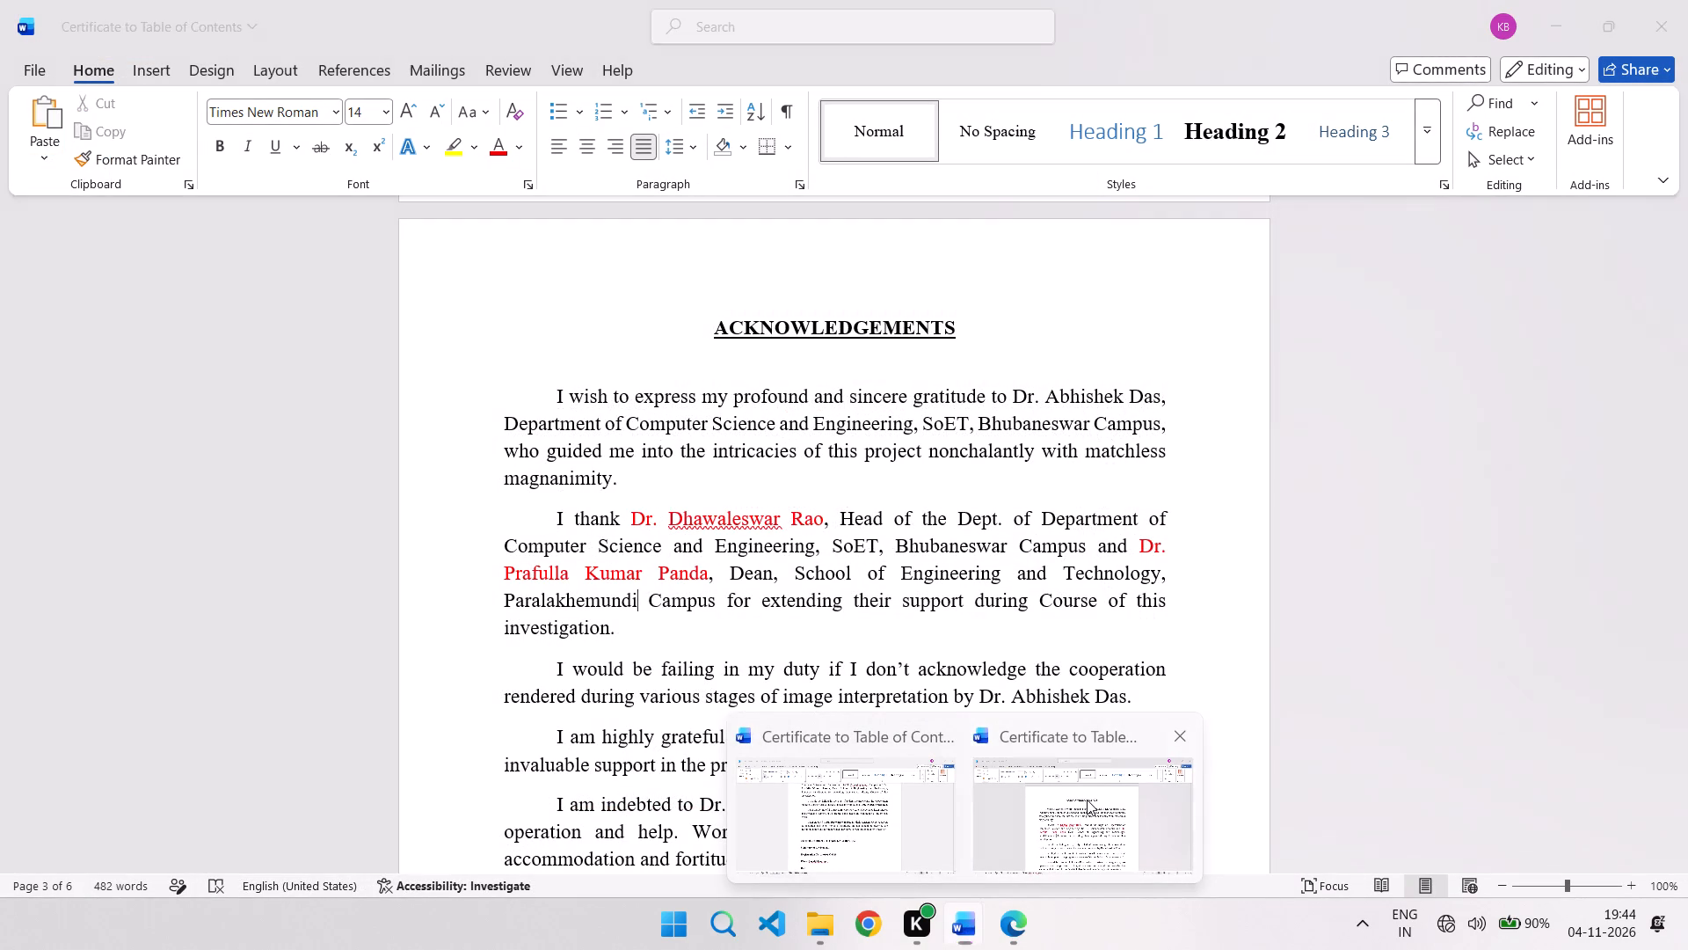
# Look through the rest of the document from the Acknowledgements to the Table of Contents.
pyautogui.scroll(-1, 936, 663)
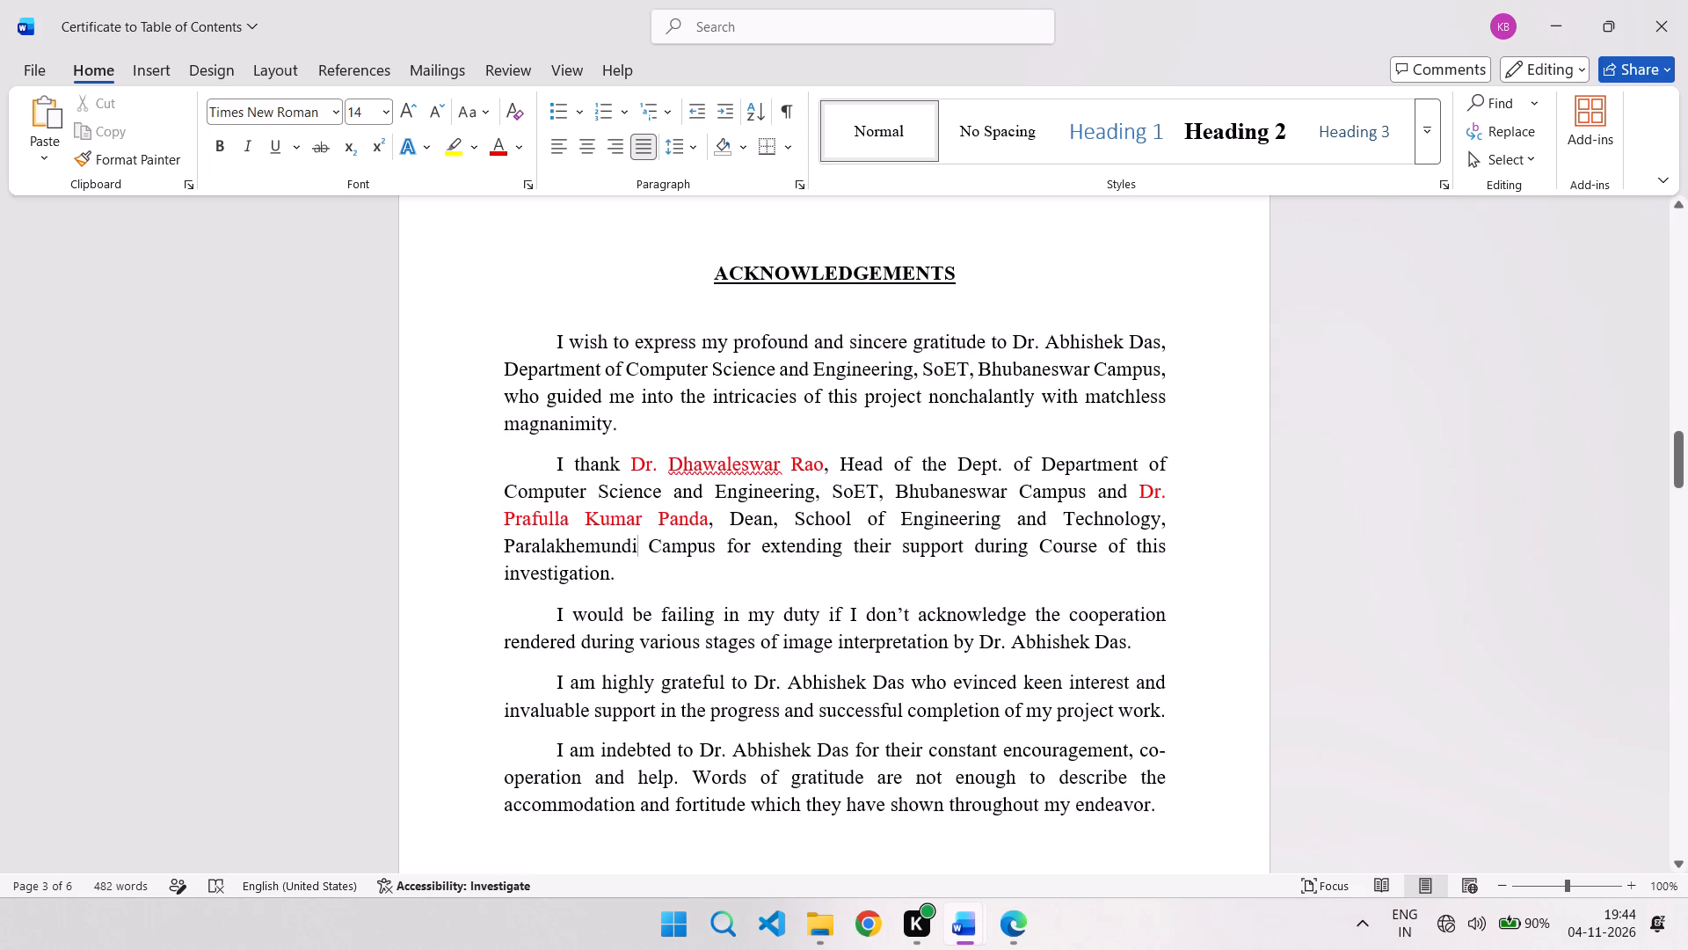
pyautogui.scroll(-1, 782, 630)
pyautogui.scroll(-1, 923, 633)
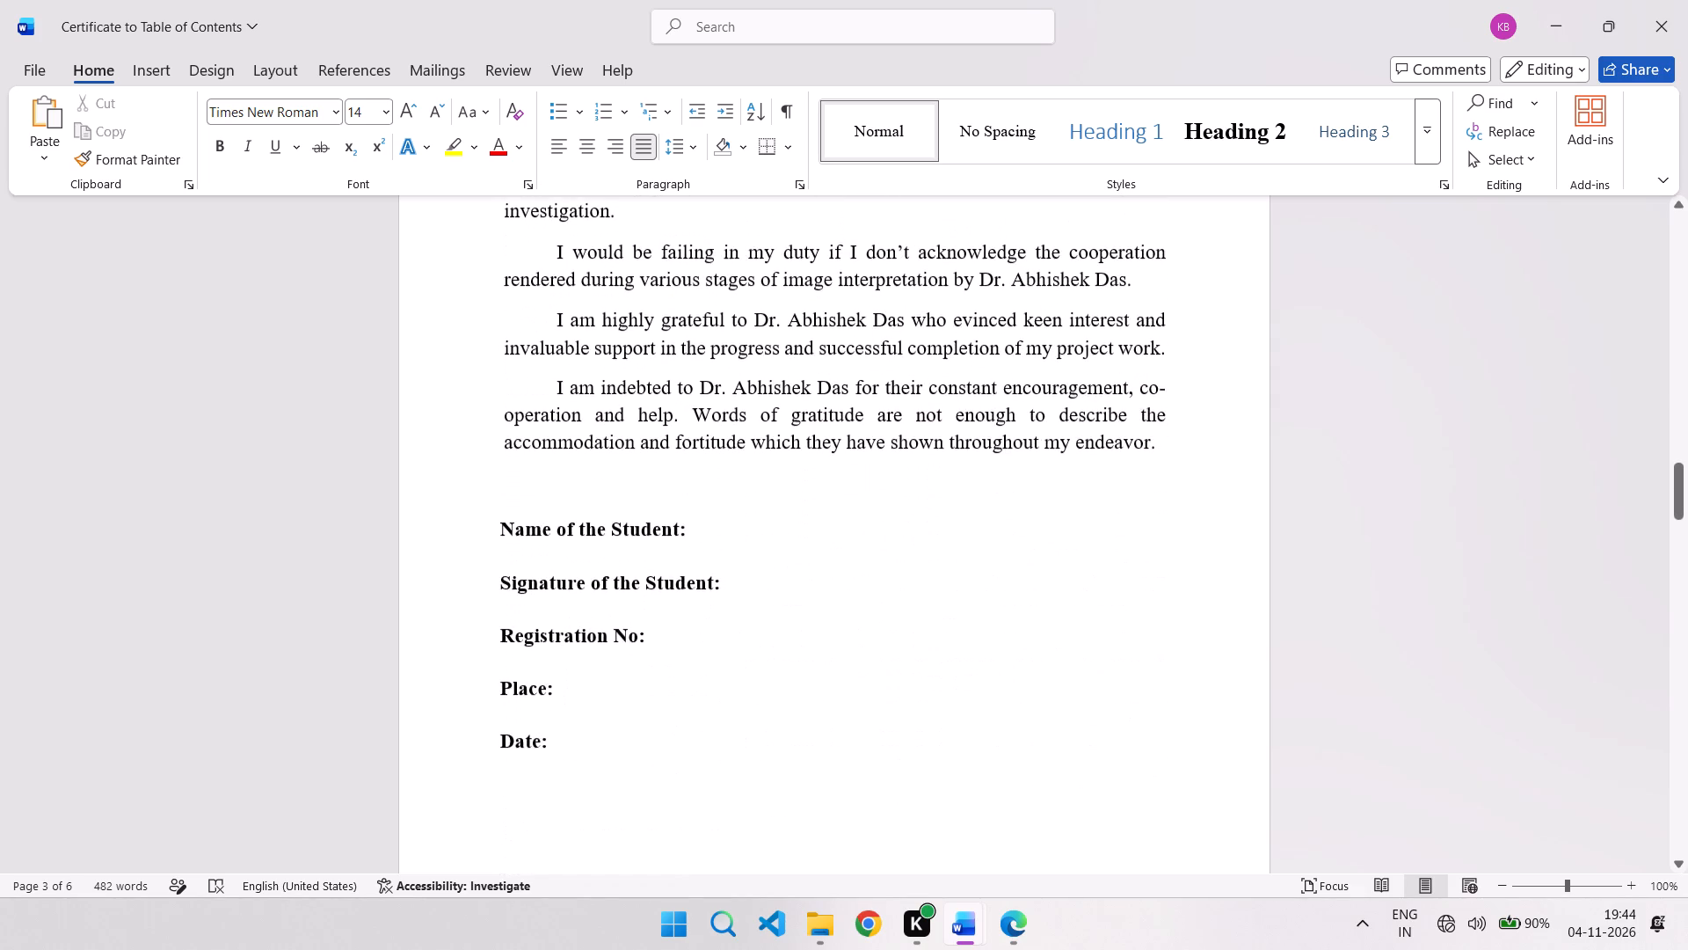
pyautogui.scroll(-6, 923, 633)
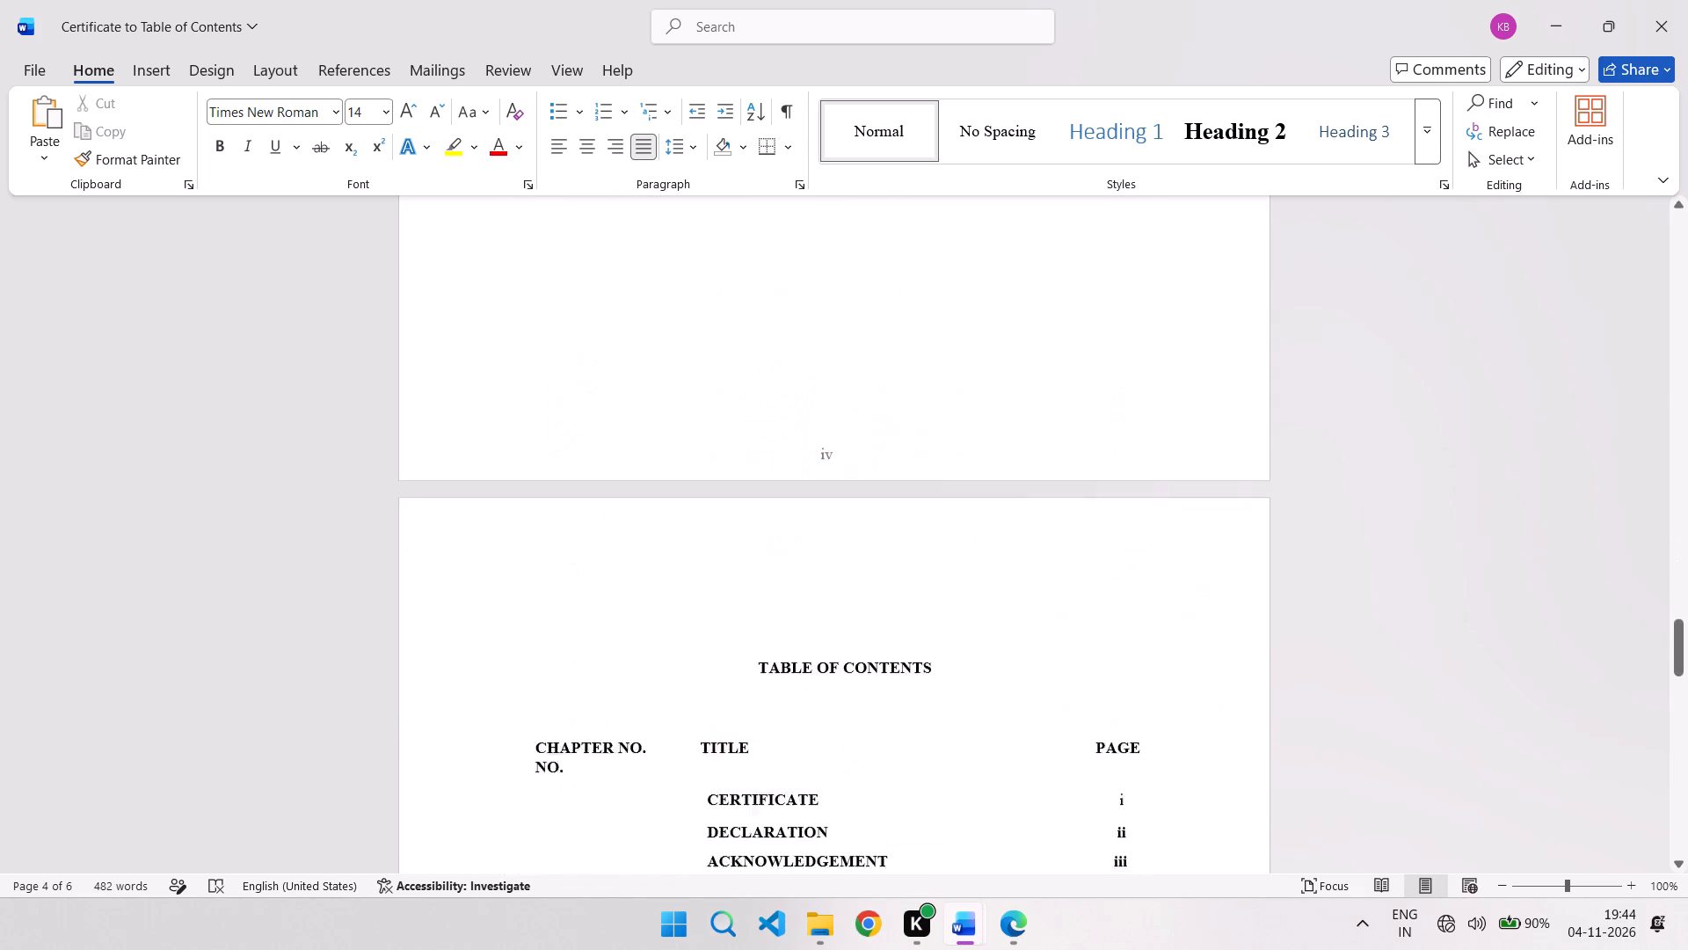
# Set the certificate paragraph's red project title and student-name text to the Automatic font color.
pyautogui.scroll(-6, 923, 633)
pyautogui.scroll(16, 923, 633)
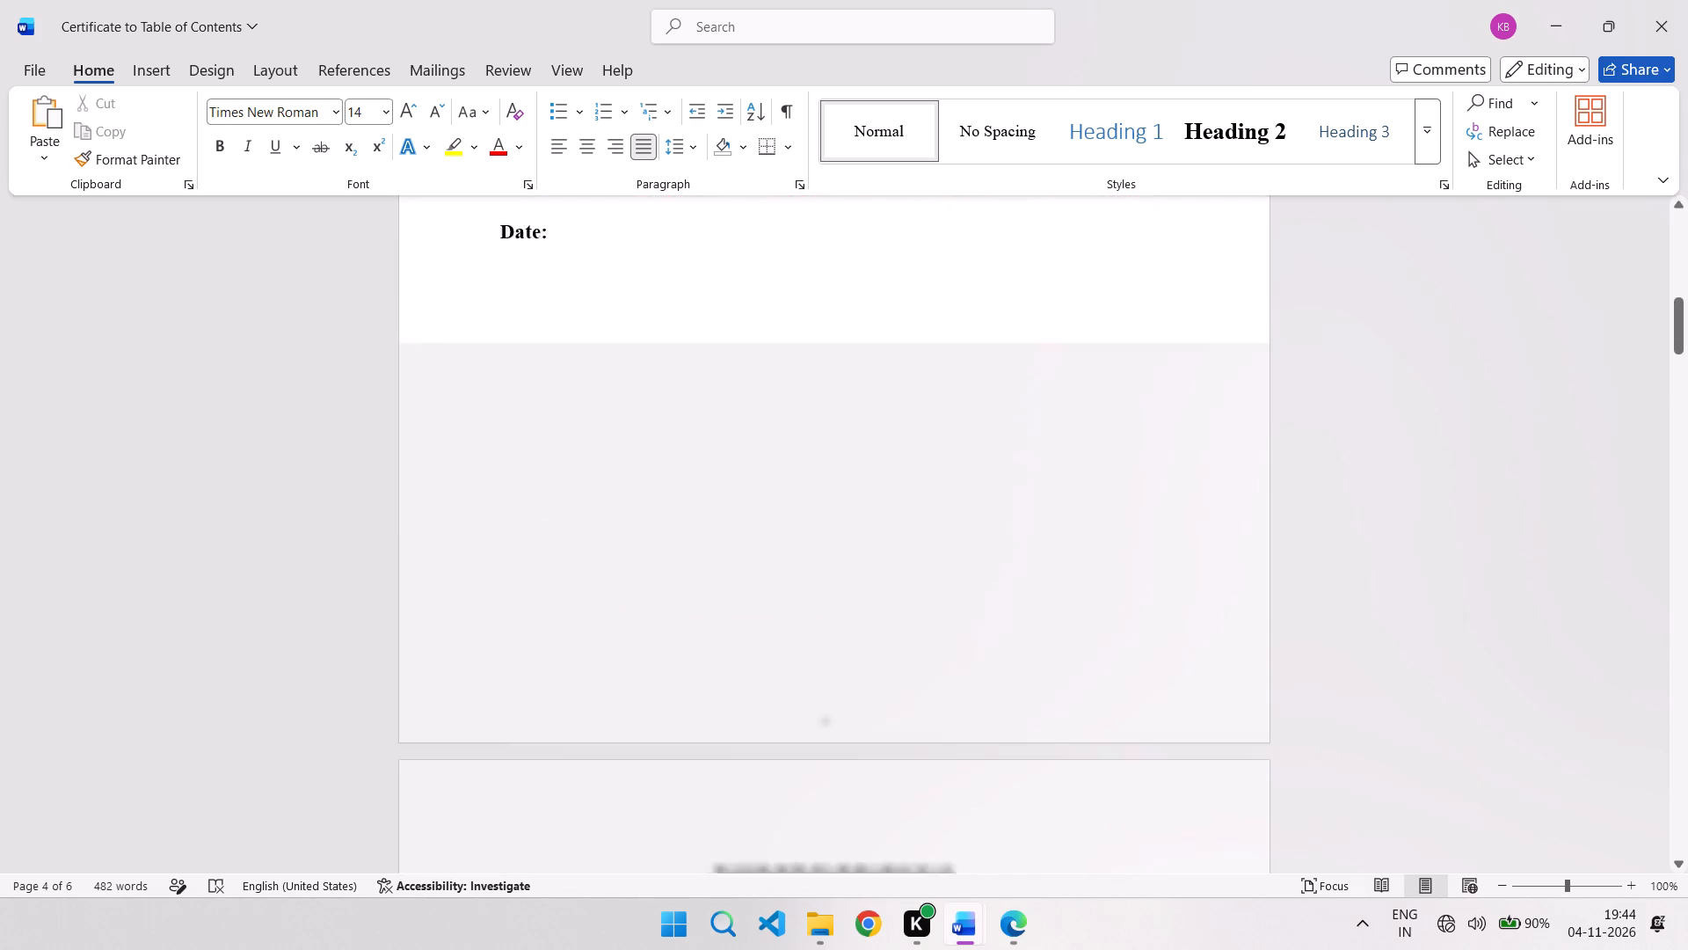
pyautogui.scroll(3, 923, 633)
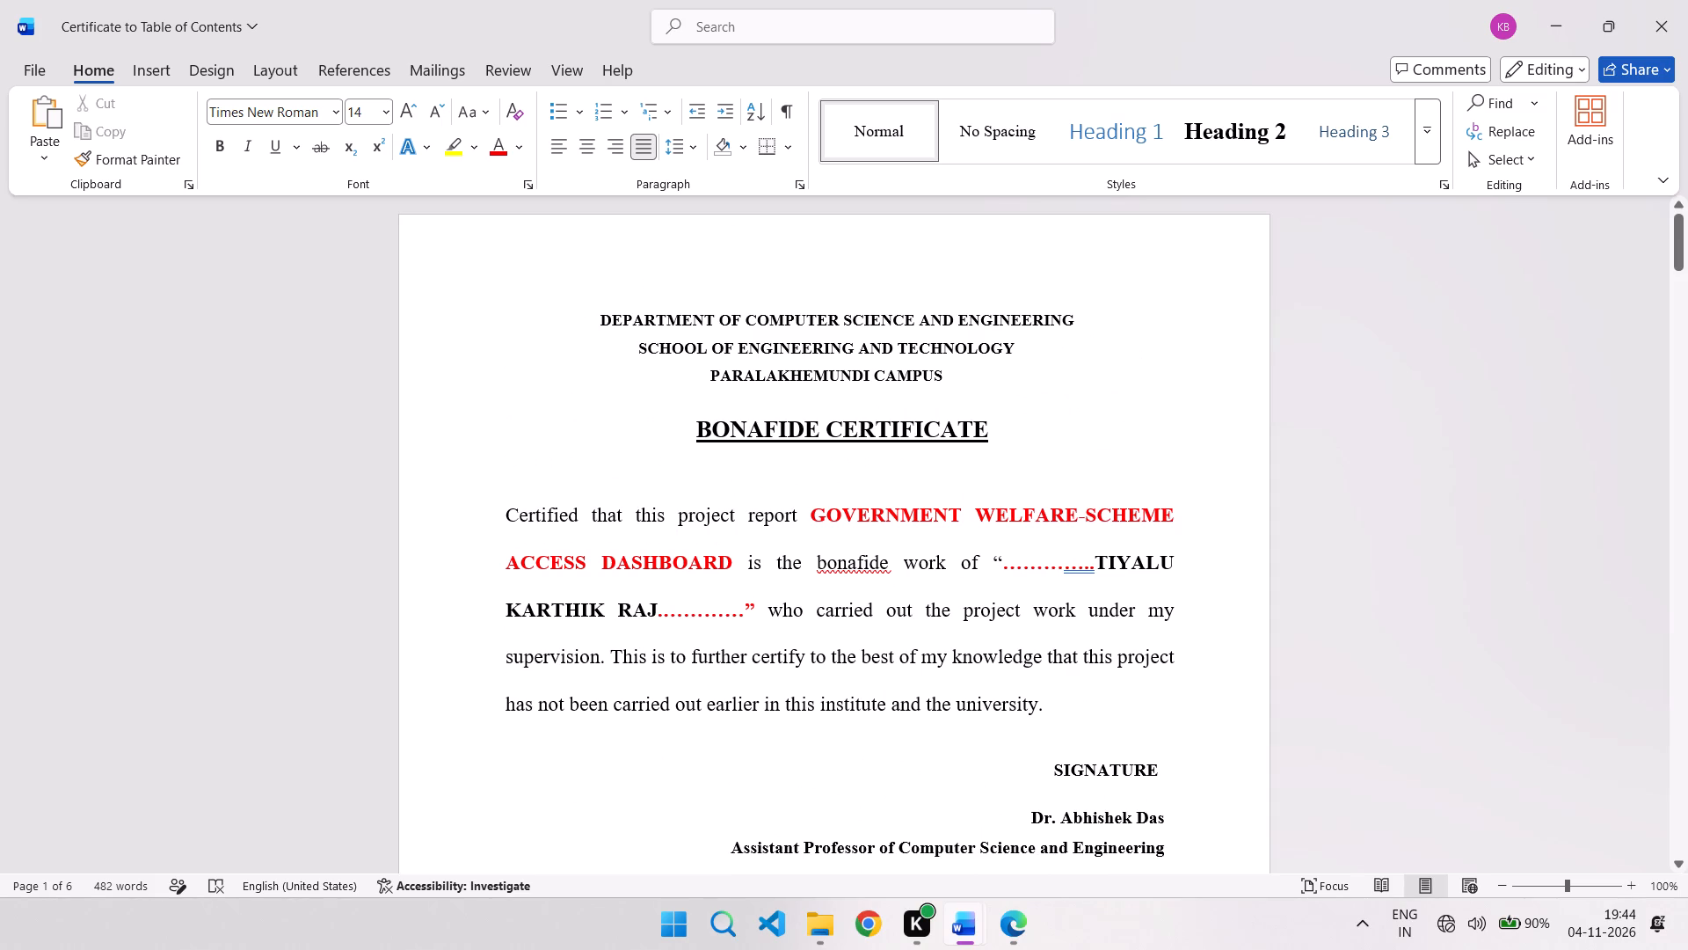
pyautogui.moveTo(680, 502); pyautogui.dragTo(828, 582)
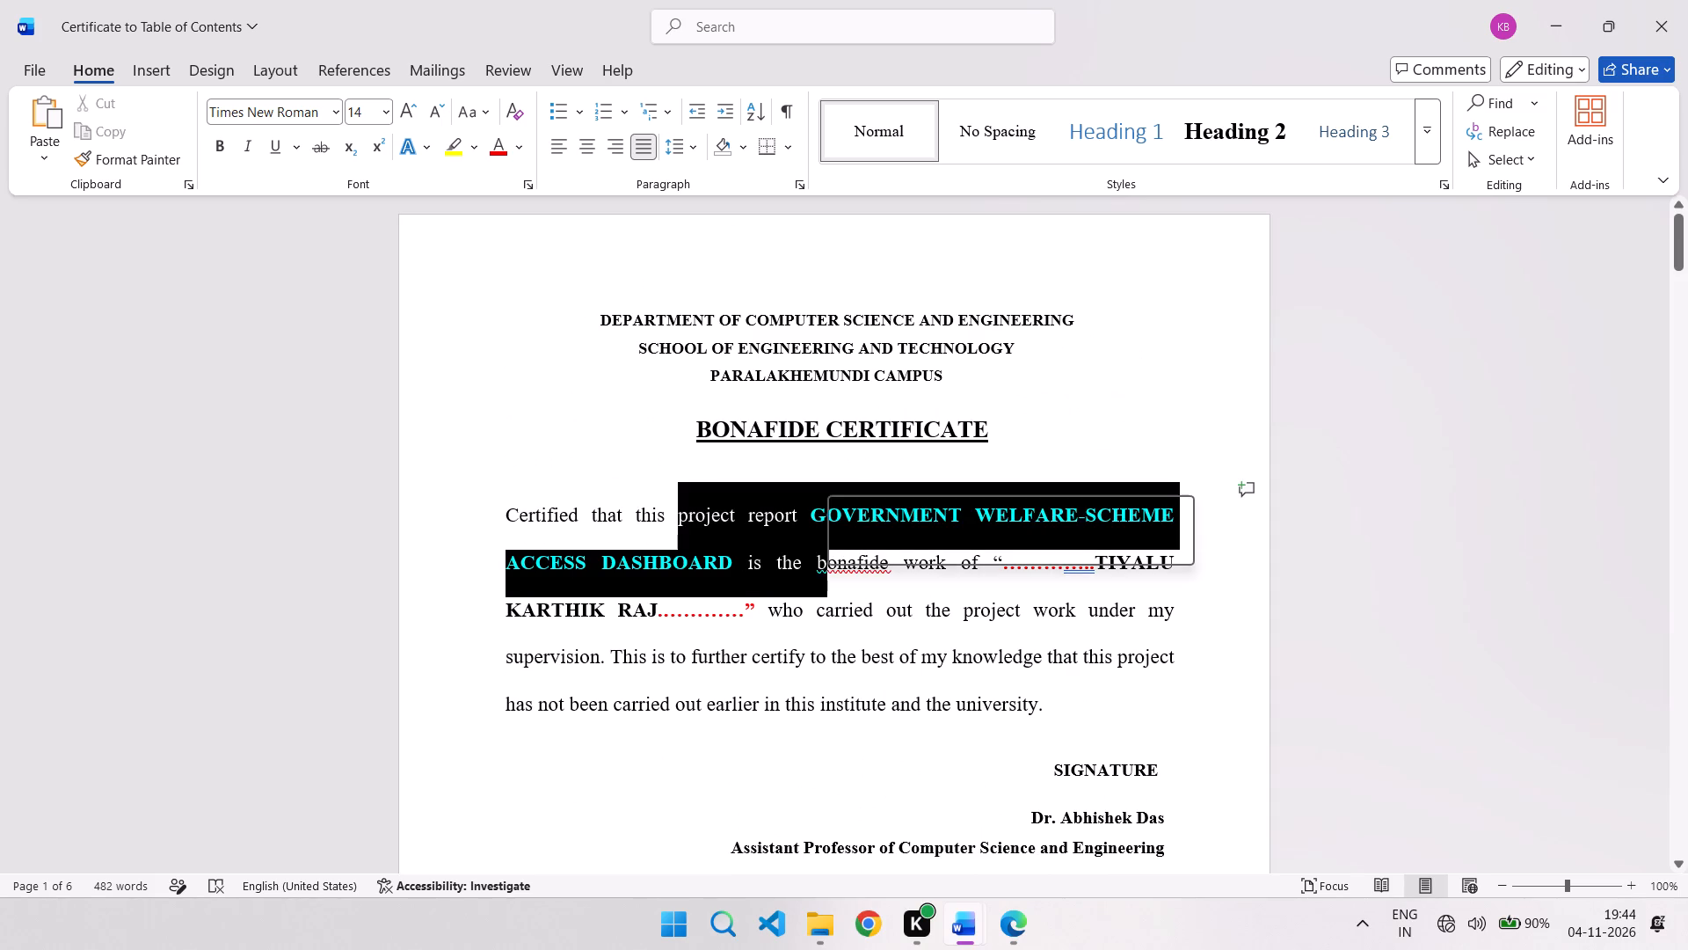
pyautogui.moveTo(817, 642); pyautogui.dragTo(668, 525)
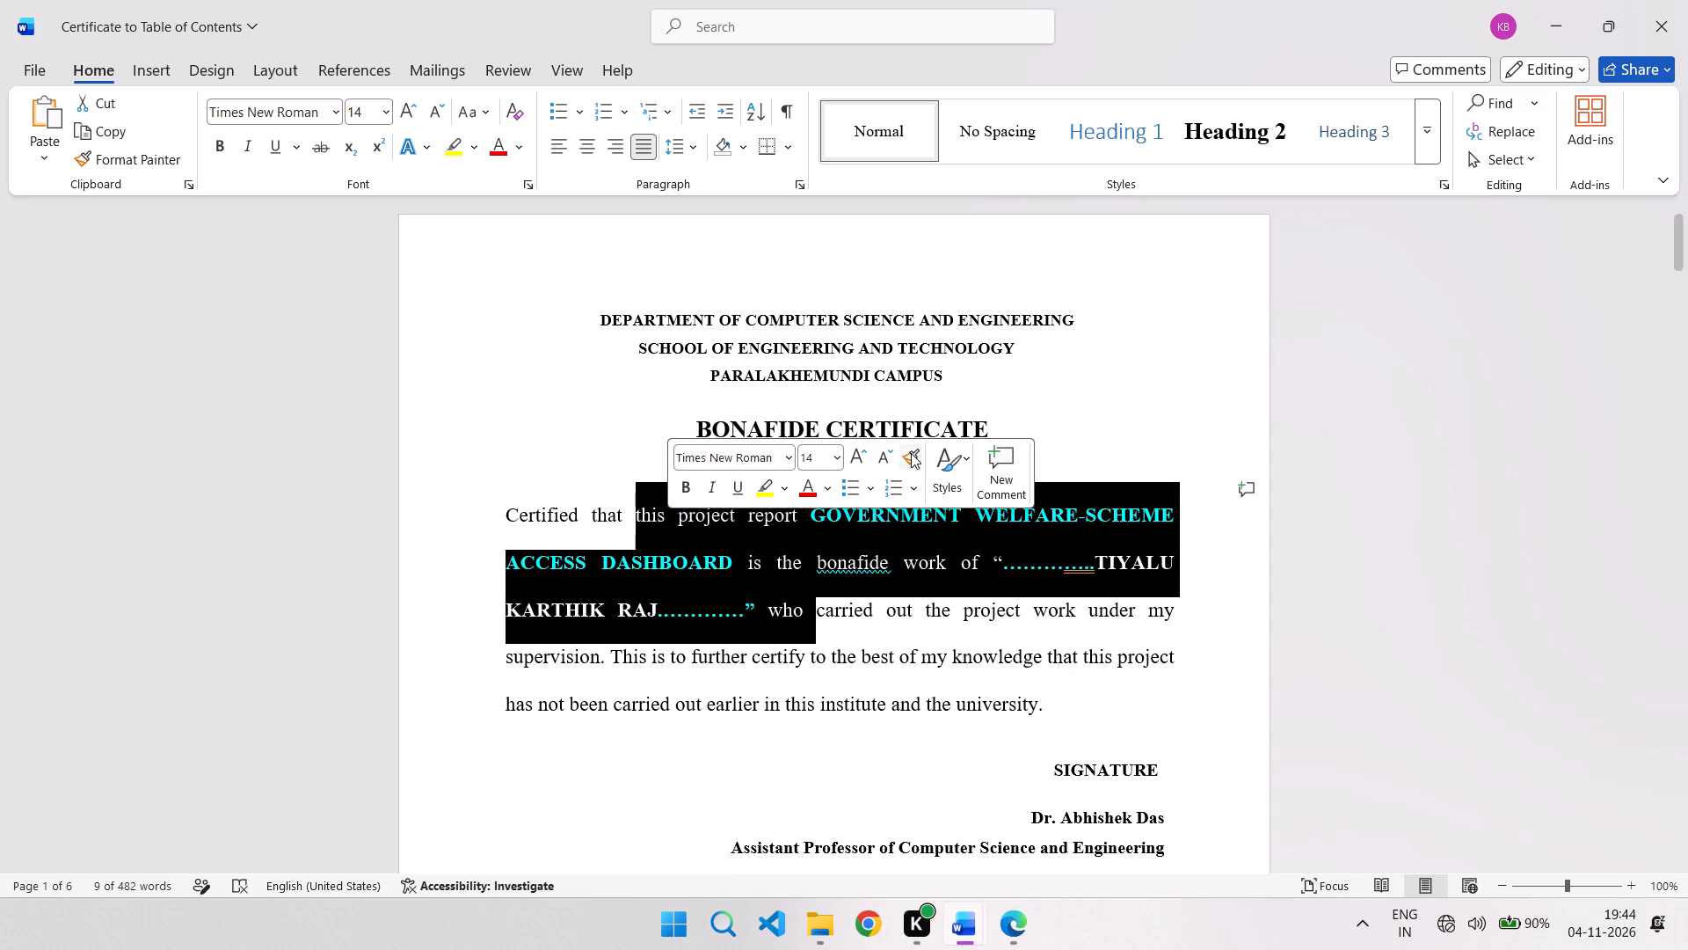
pyautogui.click(831, 488)
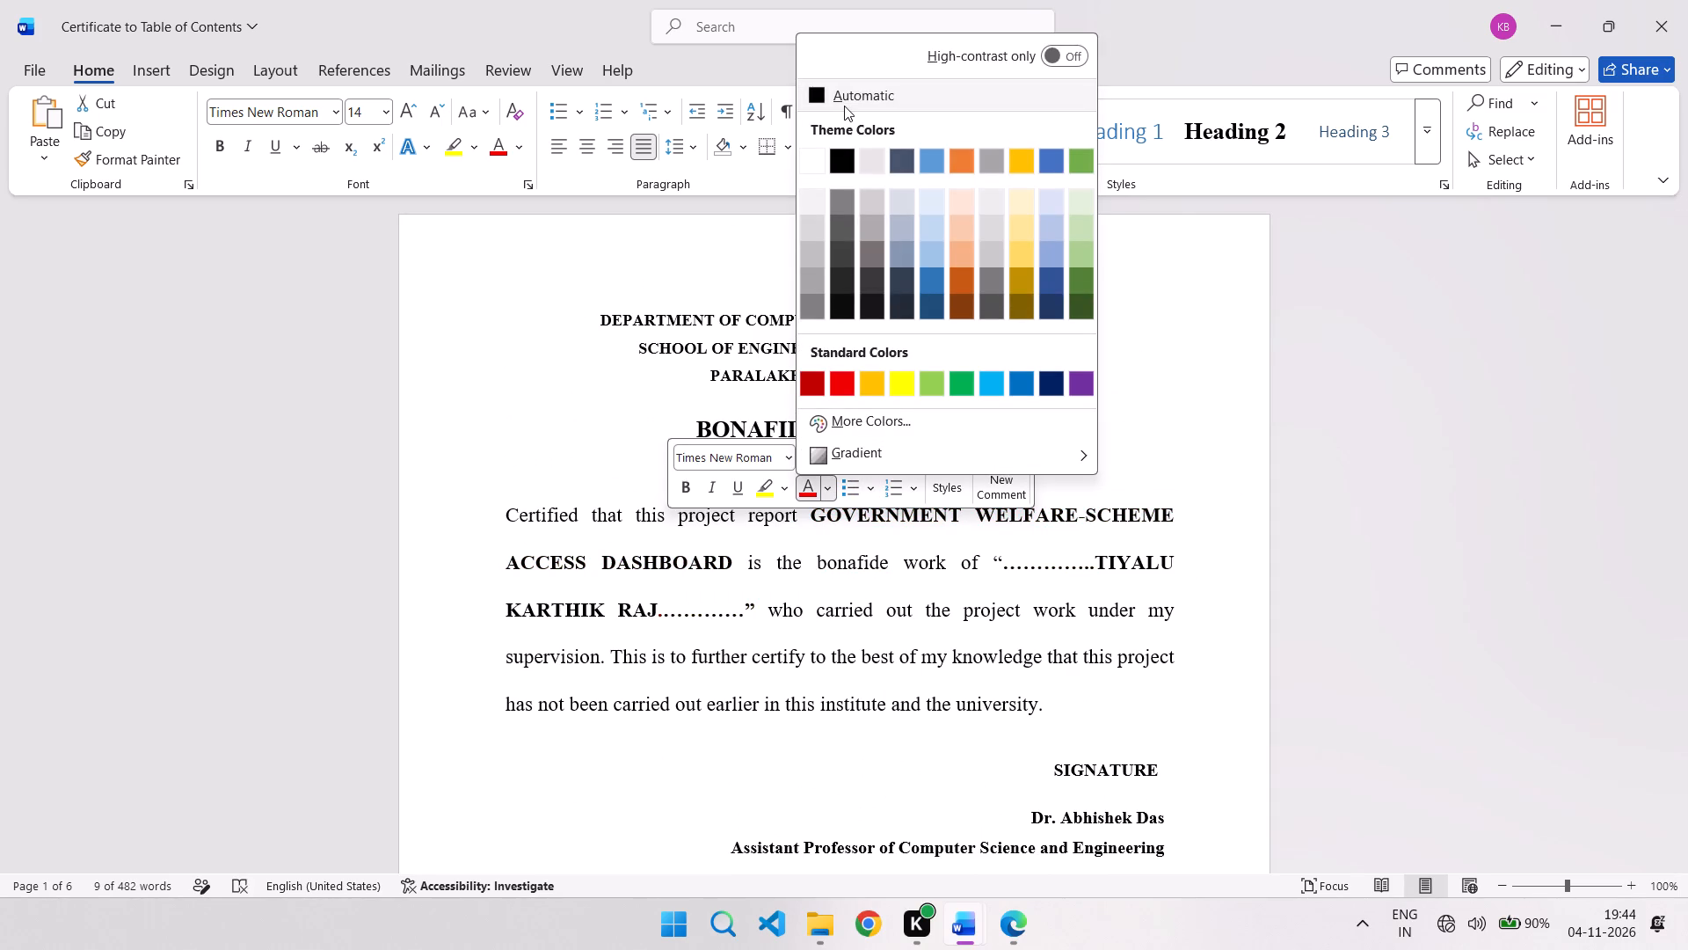
pyautogui.click(843, 99)
# Apply the same Automatic font color to the red project title in the Declaration paragraph.
pyautogui.scroll(-1, 840, 362)
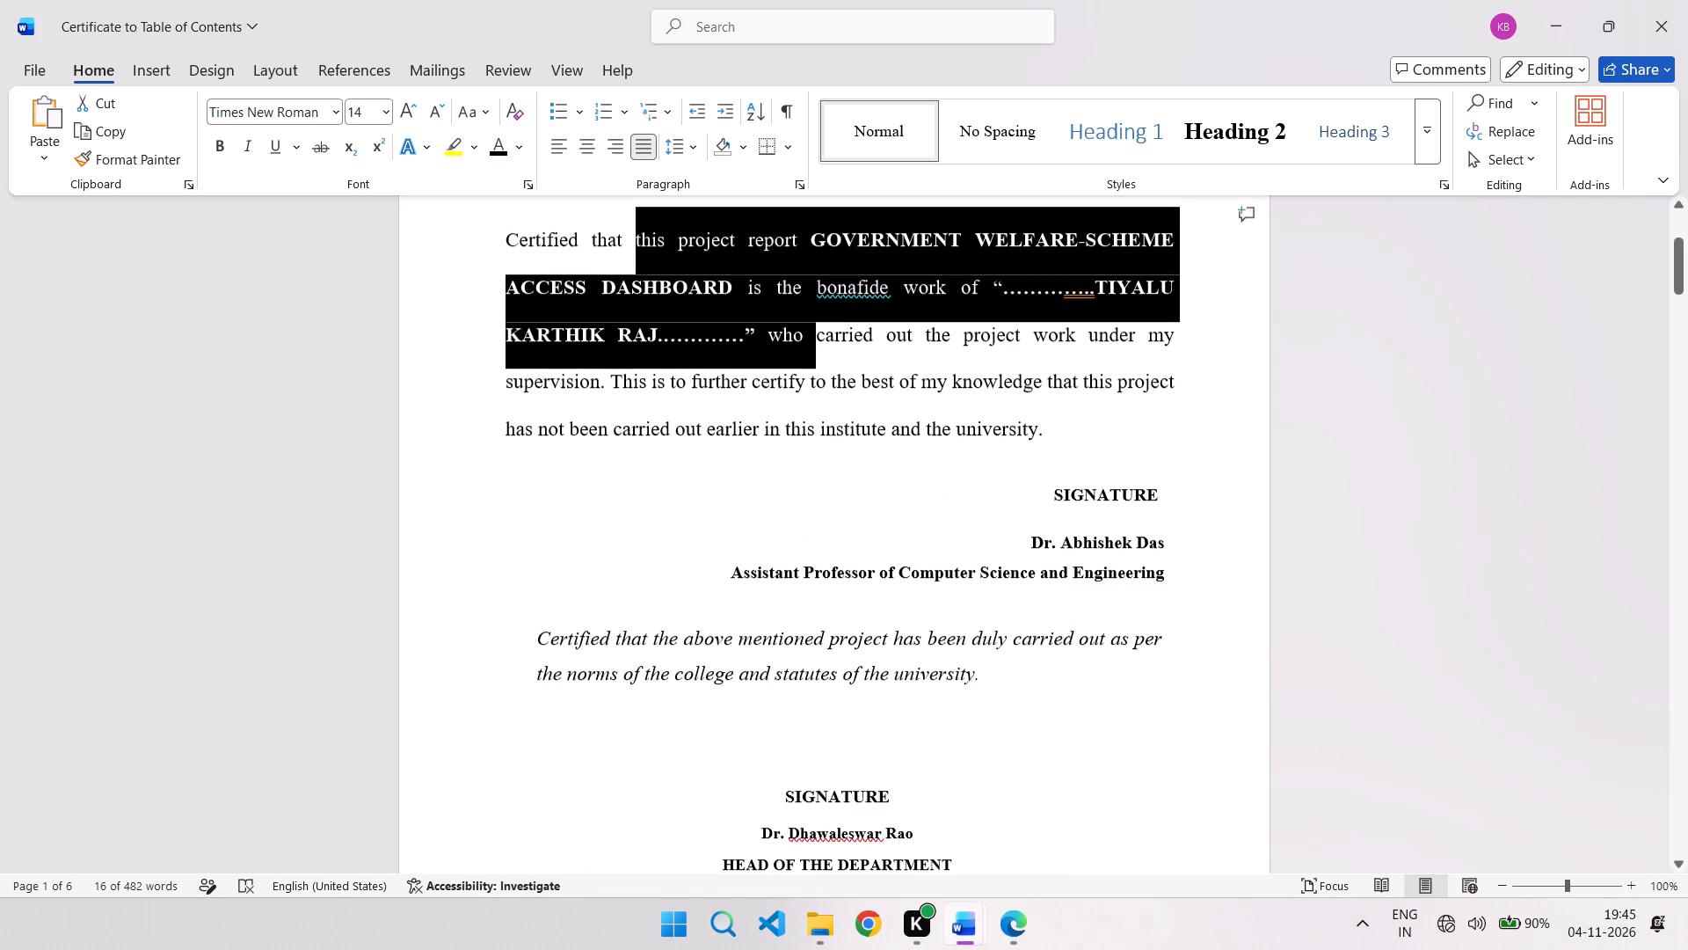
pyautogui.scroll(-3, 879, 534)
pyautogui.moveTo(731, 436); pyautogui.dragTo(786, 461)
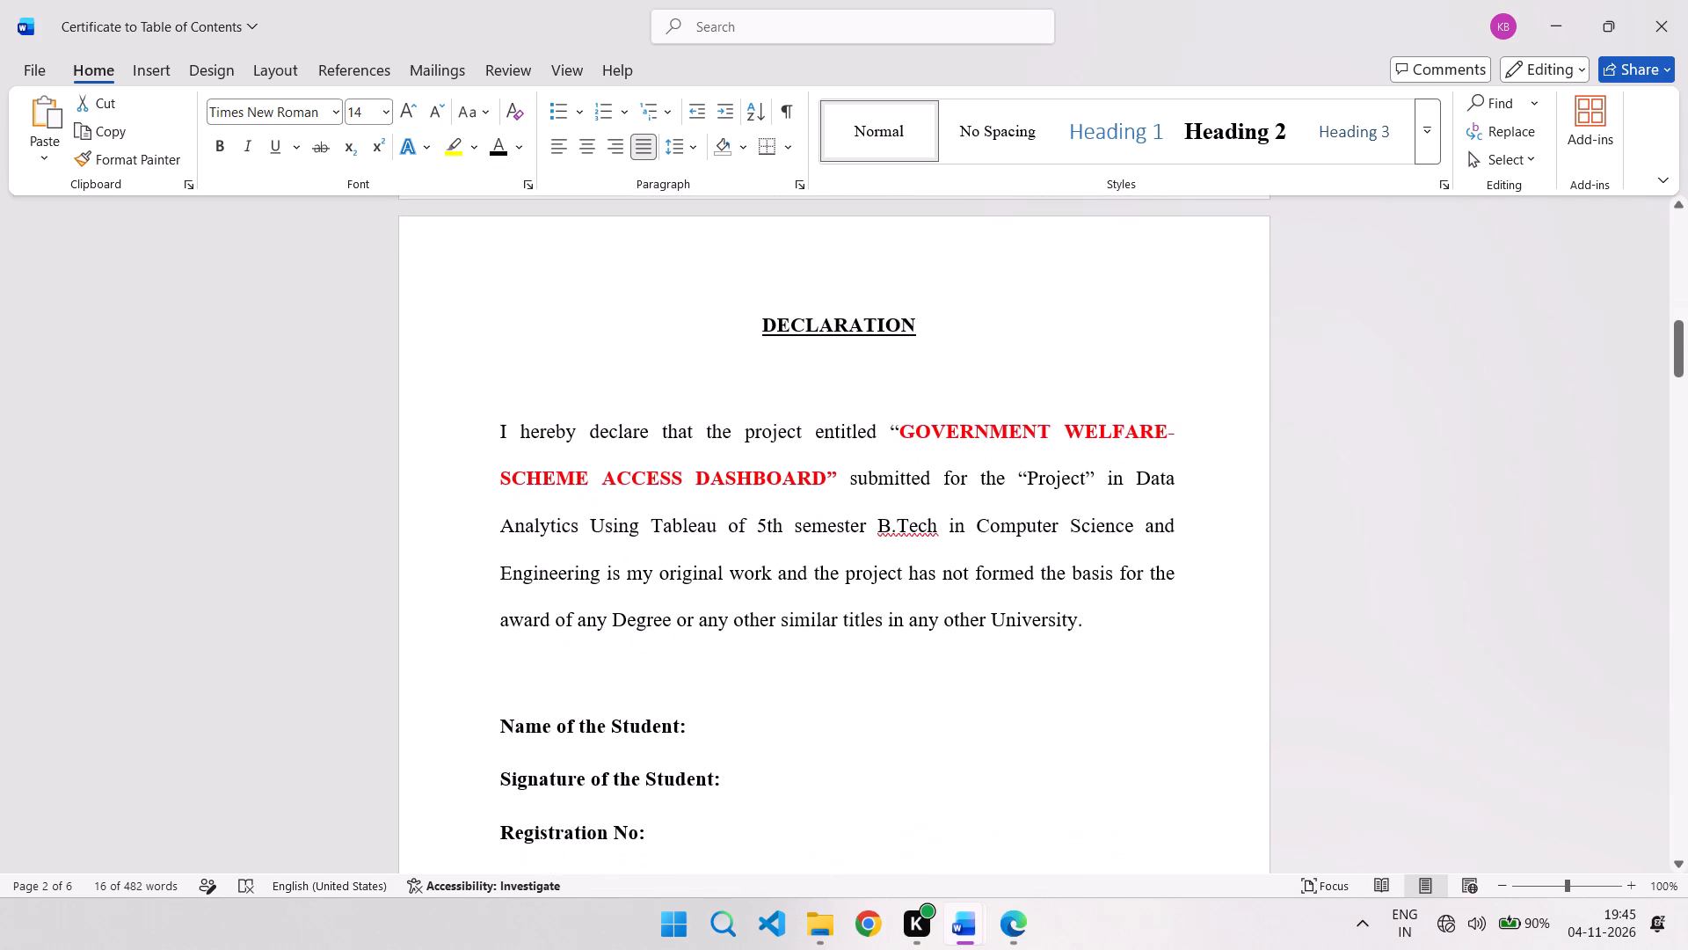
pyautogui.moveTo(786, 461); pyautogui.dragTo(826, 490)
pyautogui.click(891, 522)
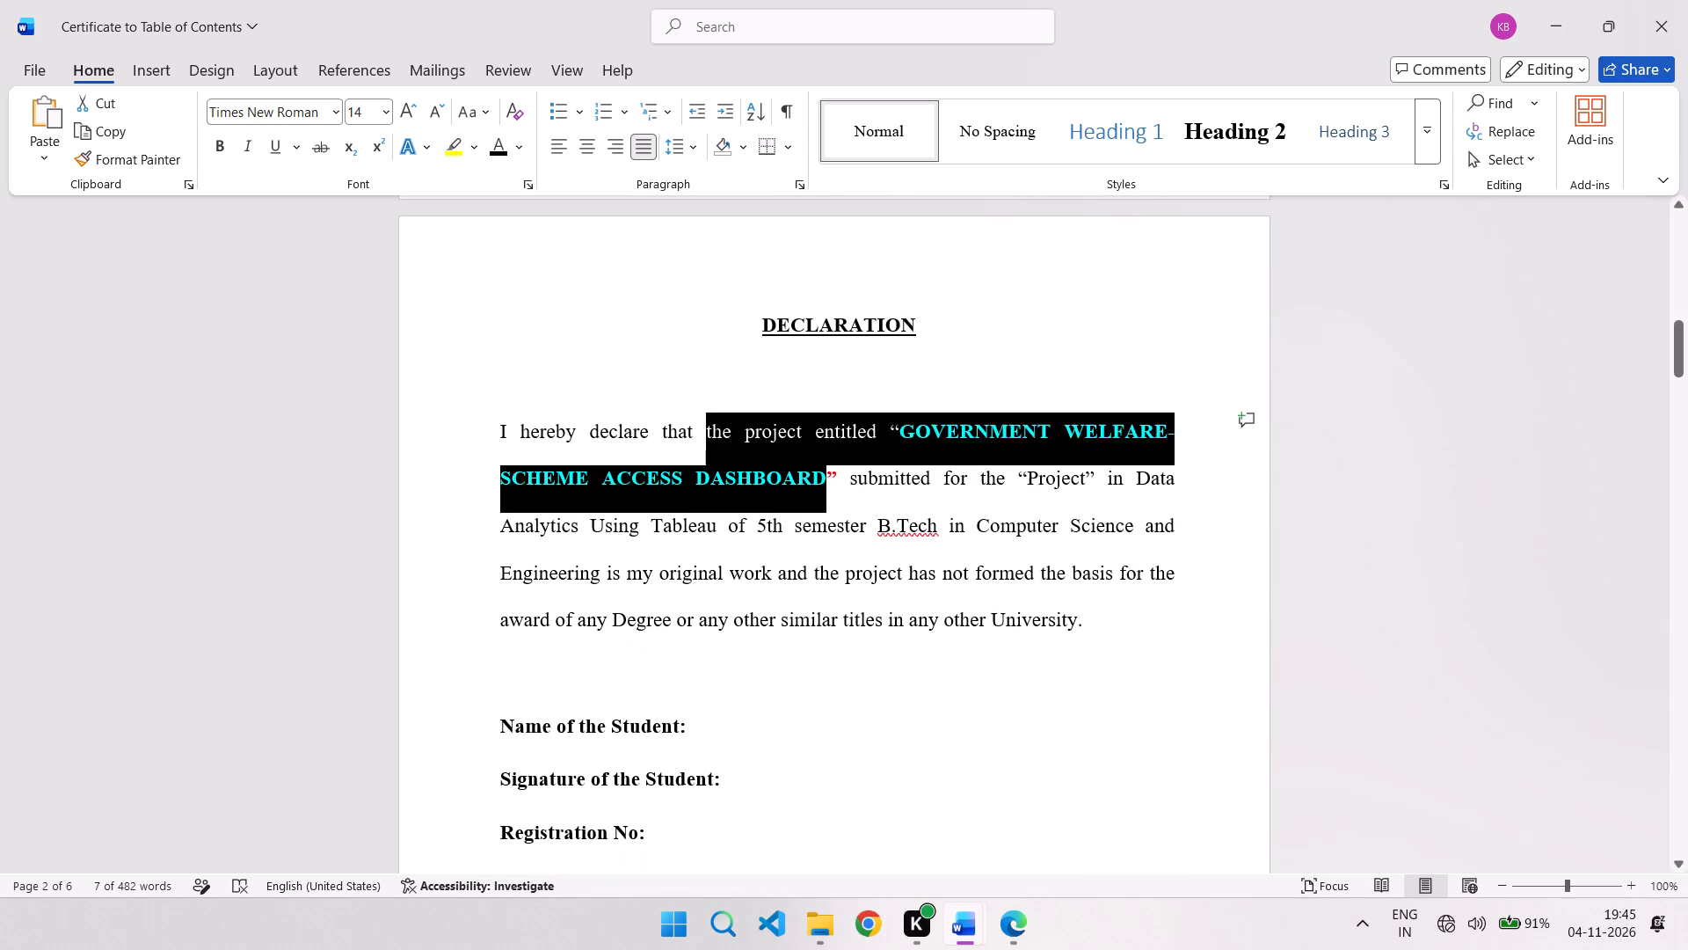
pyautogui.moveTo(905, 556); pyautogui.dragTo(726, 457)
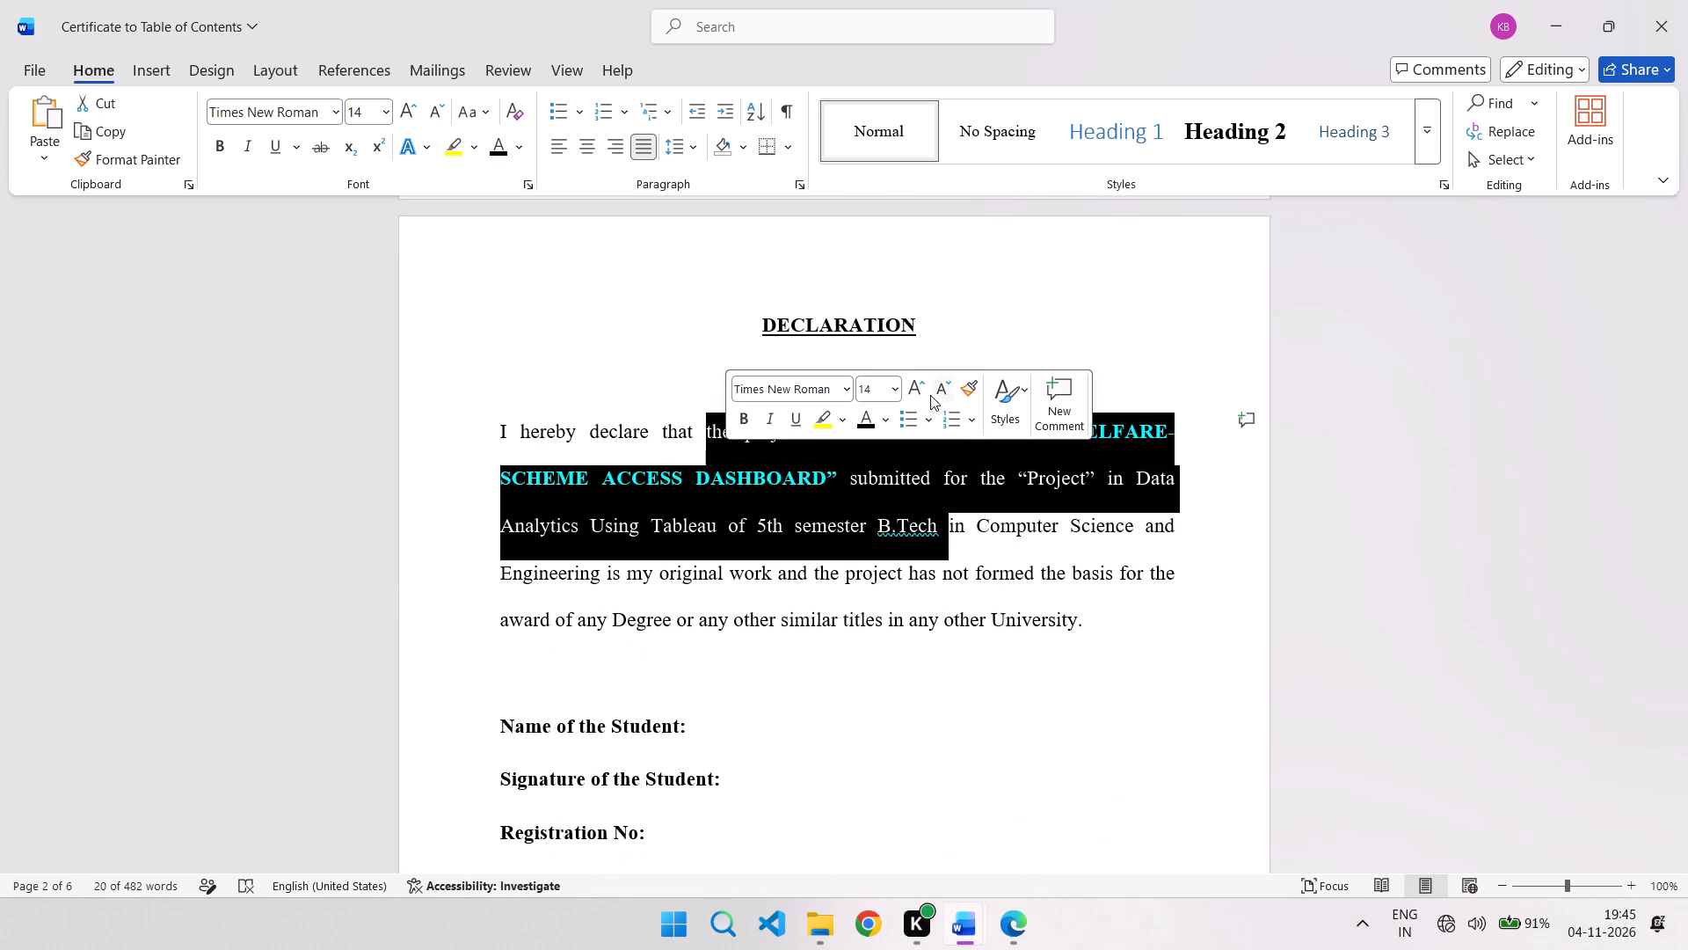
pyautogui.click(871, 422)
pyautogui.rightClick(885, 517)
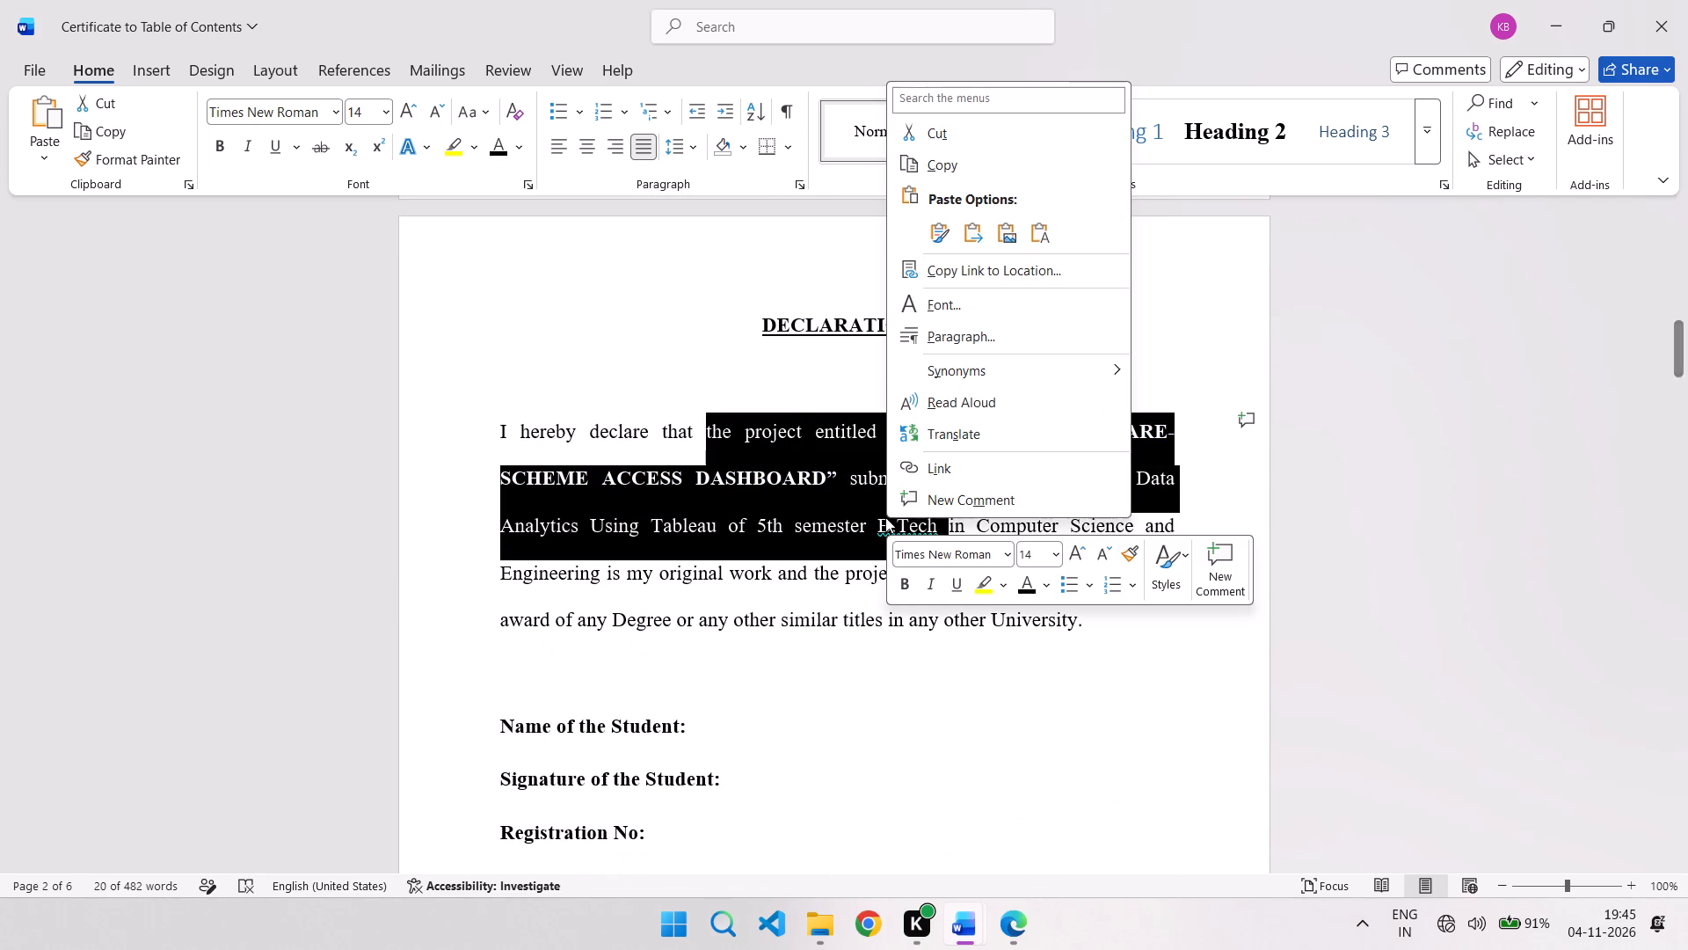
pyautogui.click(788, 506)
pyautogui.scroll(-1, 788, 506)
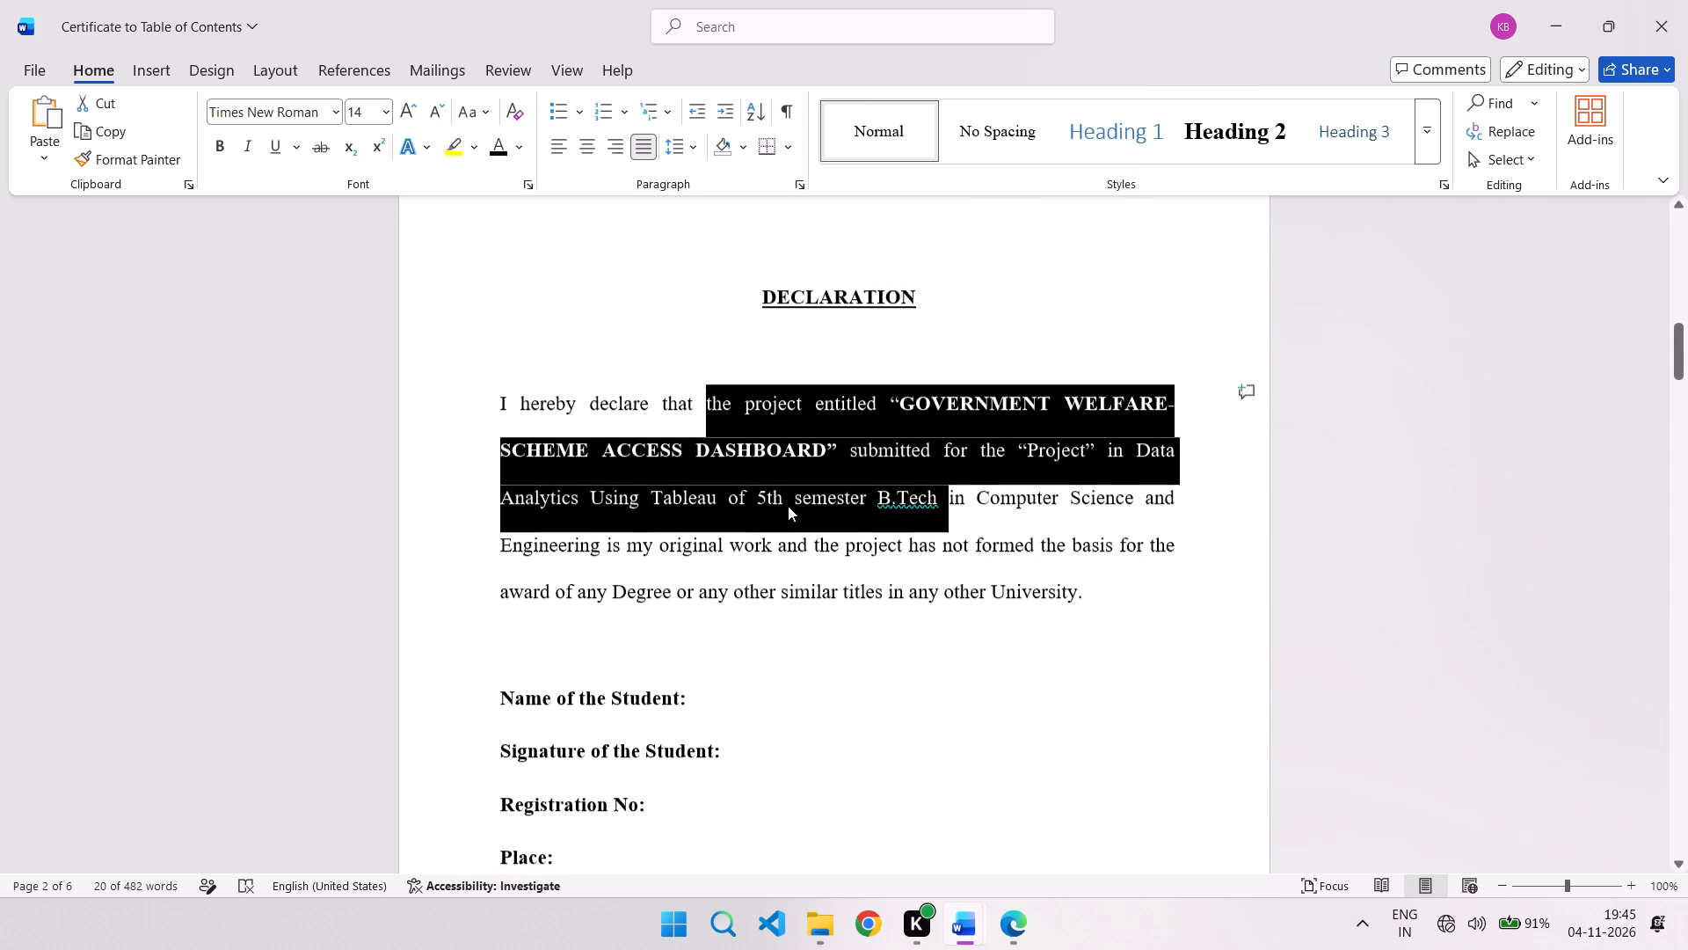
pyautogui.click(884, 469)
# Apply the Automatic font color to the red names of the department head and dean in the Acknowledgements.
pyautogui.scroll(-1, 966, 559)
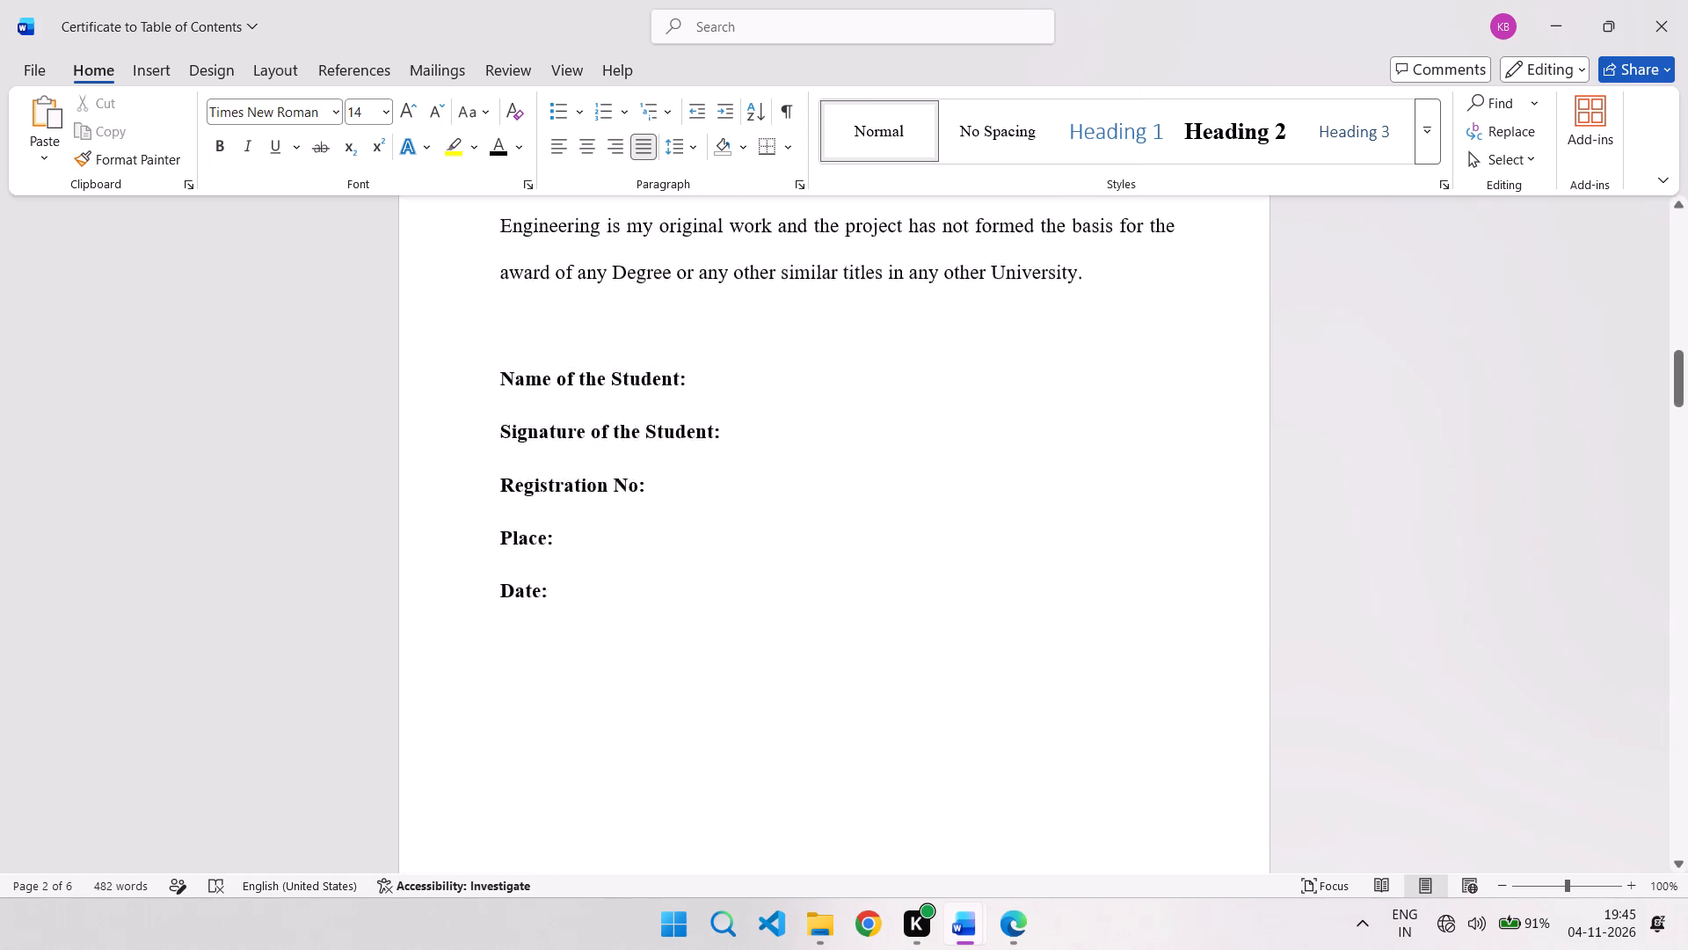
pyautogui.scroll(-2, 966, 559)
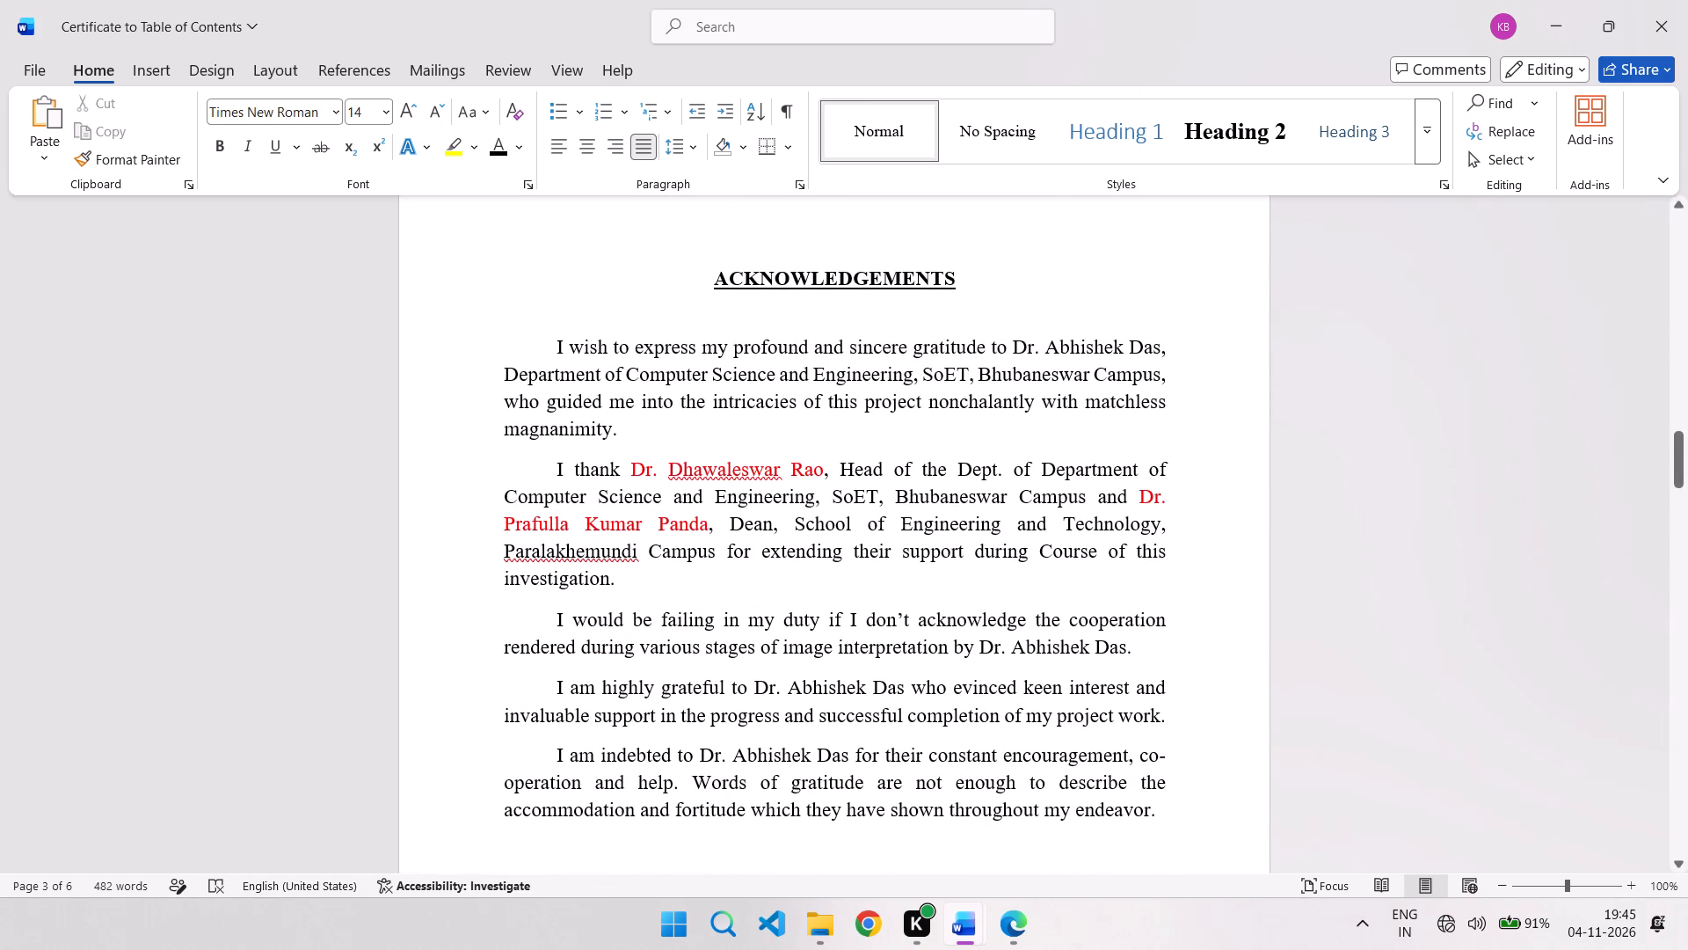
pyautogui.moveTo(575, 459); pyautogui.dragTo(724, 552)
pyautogui.click(862, 514)
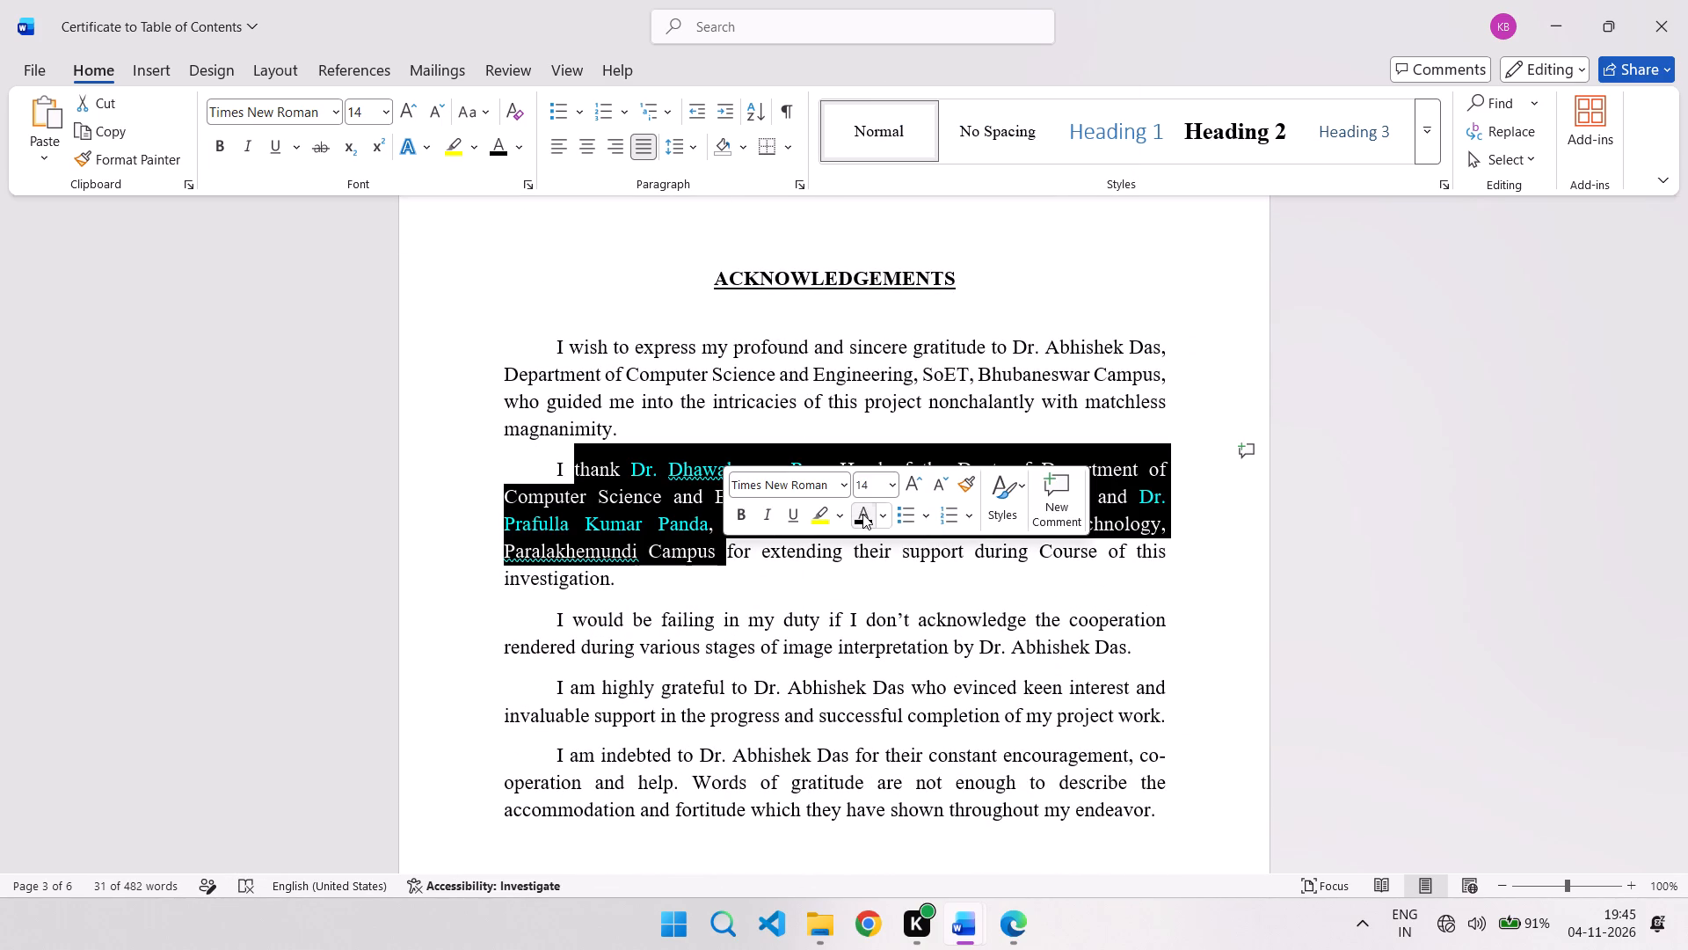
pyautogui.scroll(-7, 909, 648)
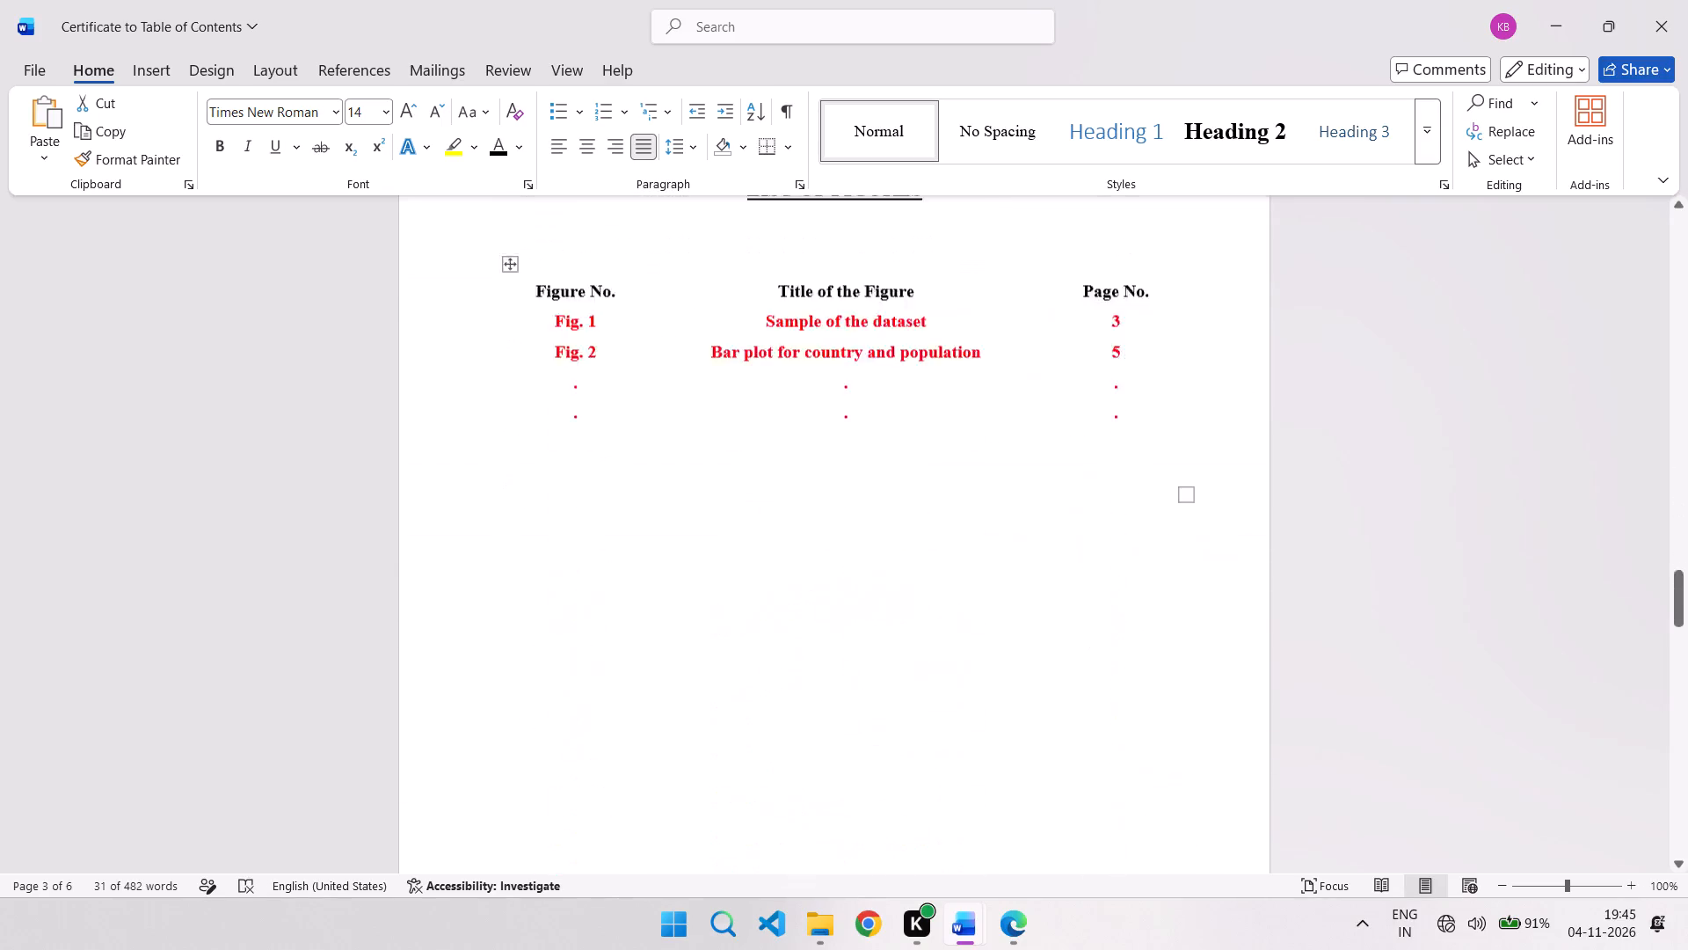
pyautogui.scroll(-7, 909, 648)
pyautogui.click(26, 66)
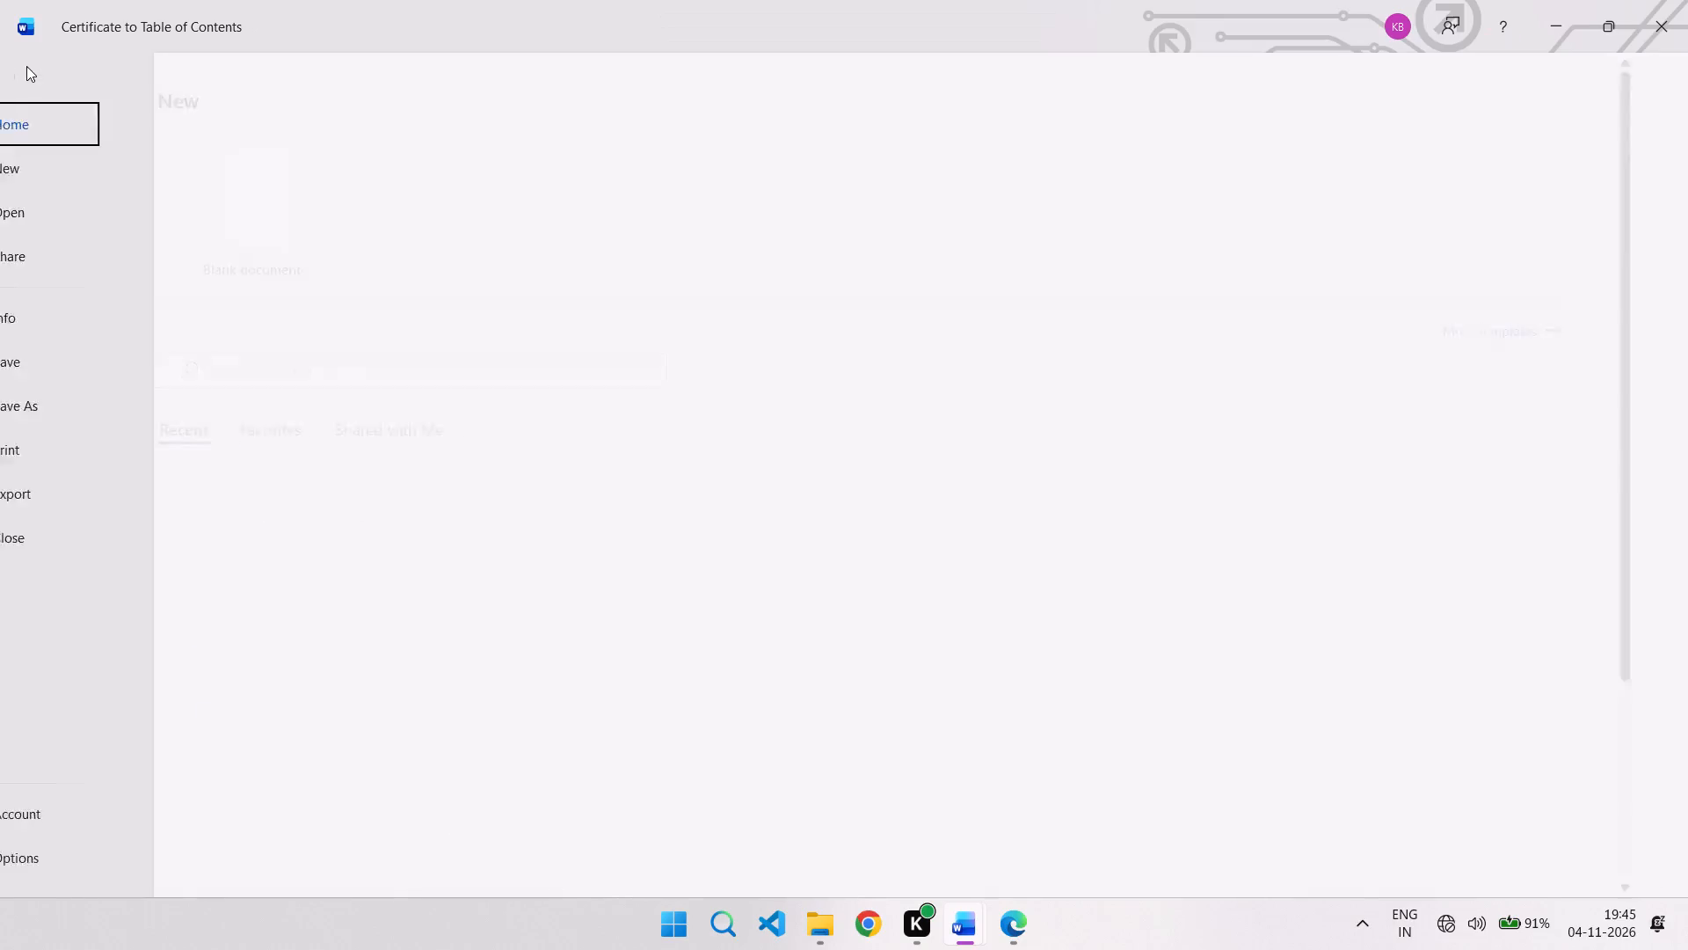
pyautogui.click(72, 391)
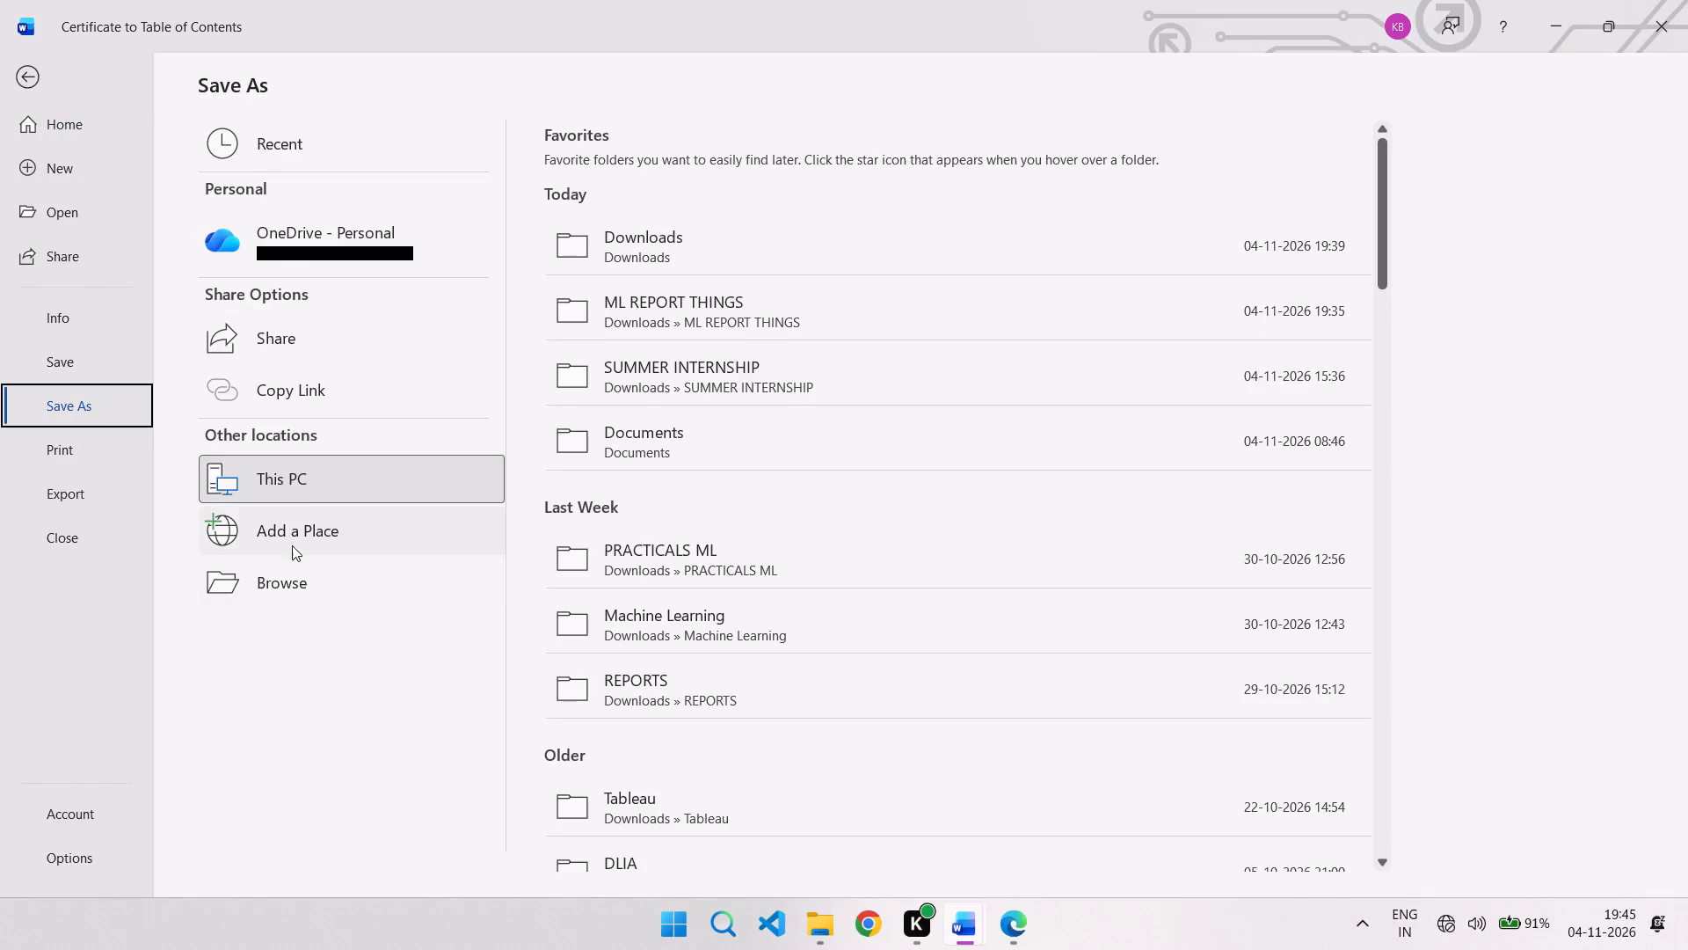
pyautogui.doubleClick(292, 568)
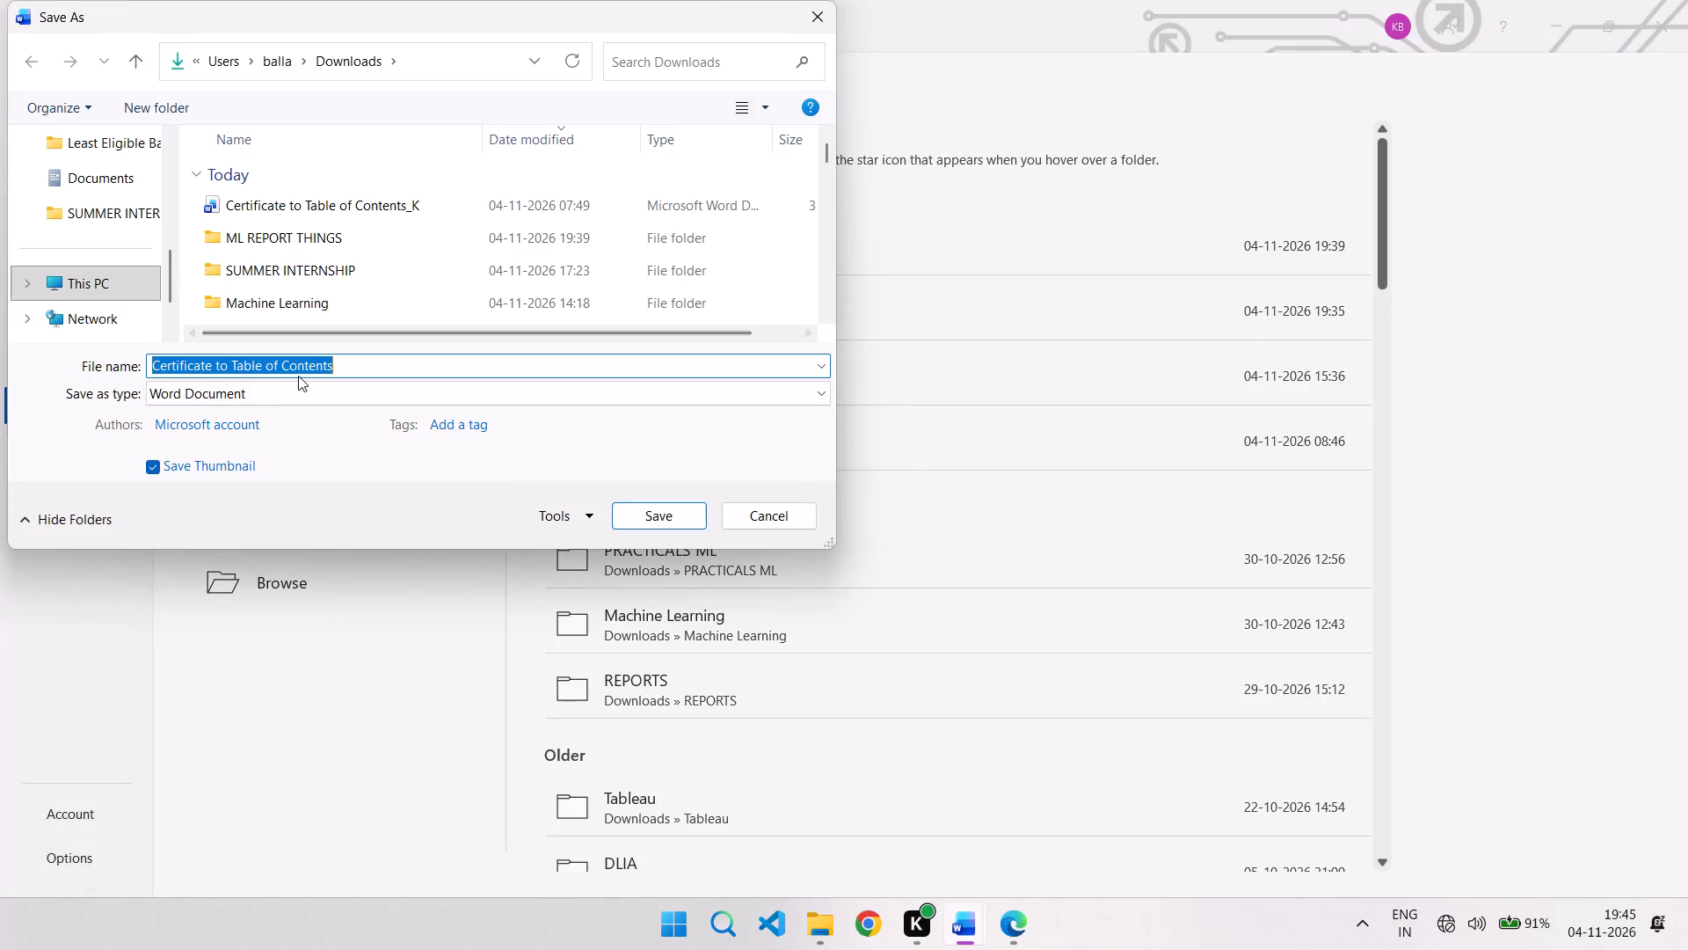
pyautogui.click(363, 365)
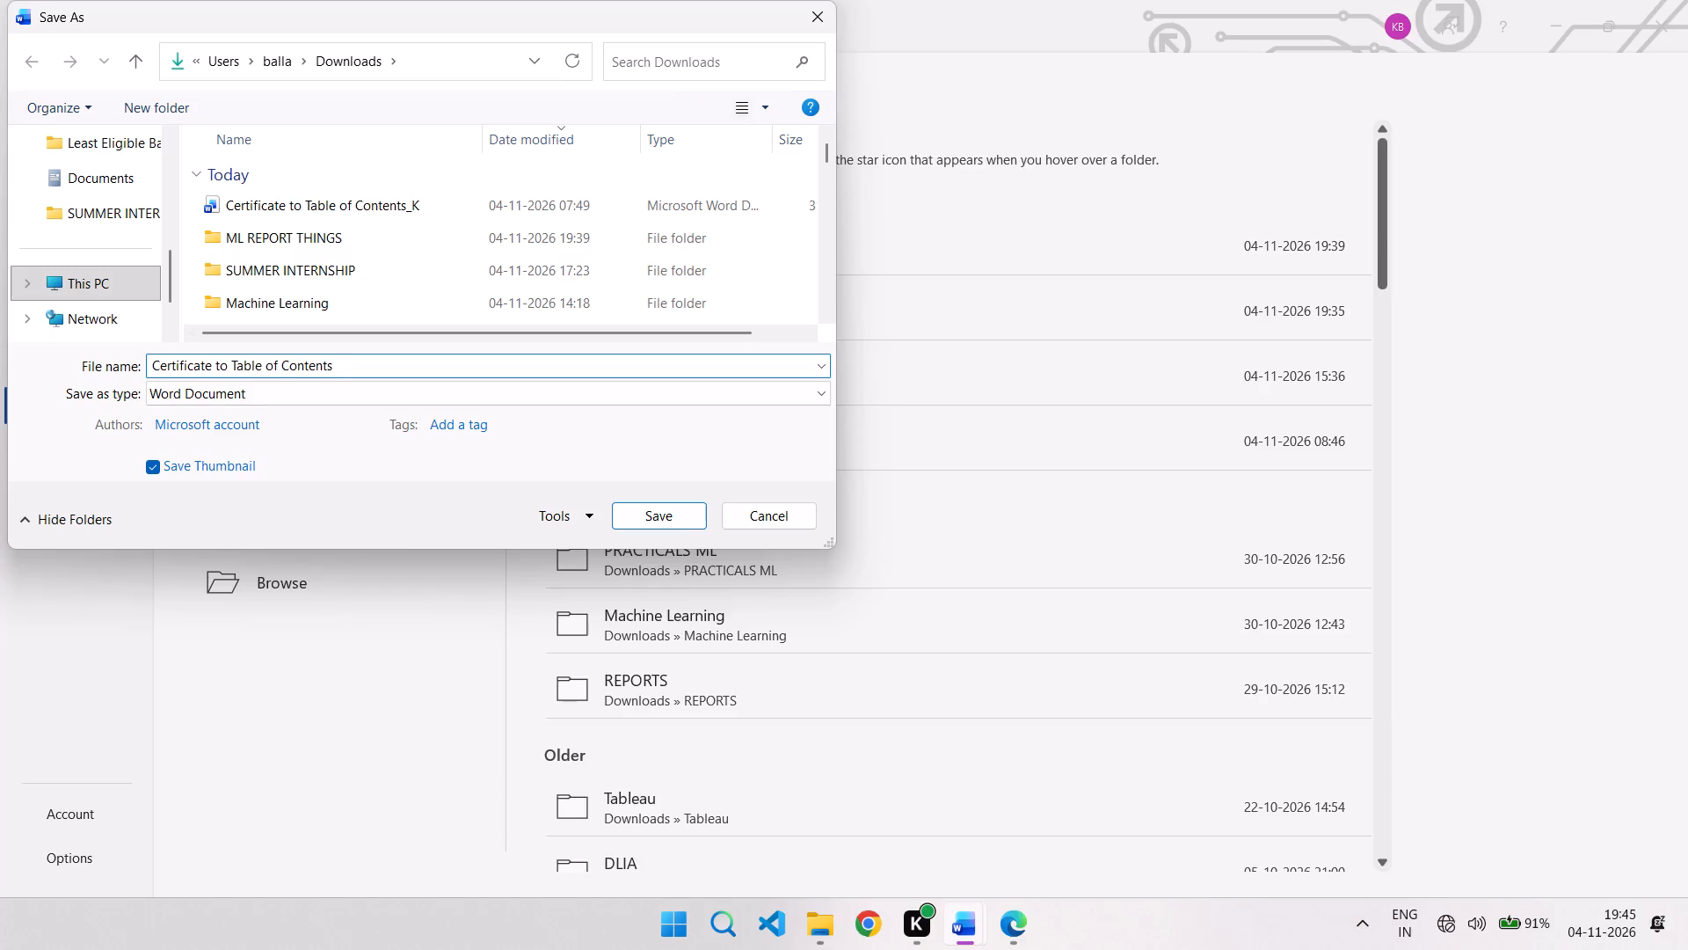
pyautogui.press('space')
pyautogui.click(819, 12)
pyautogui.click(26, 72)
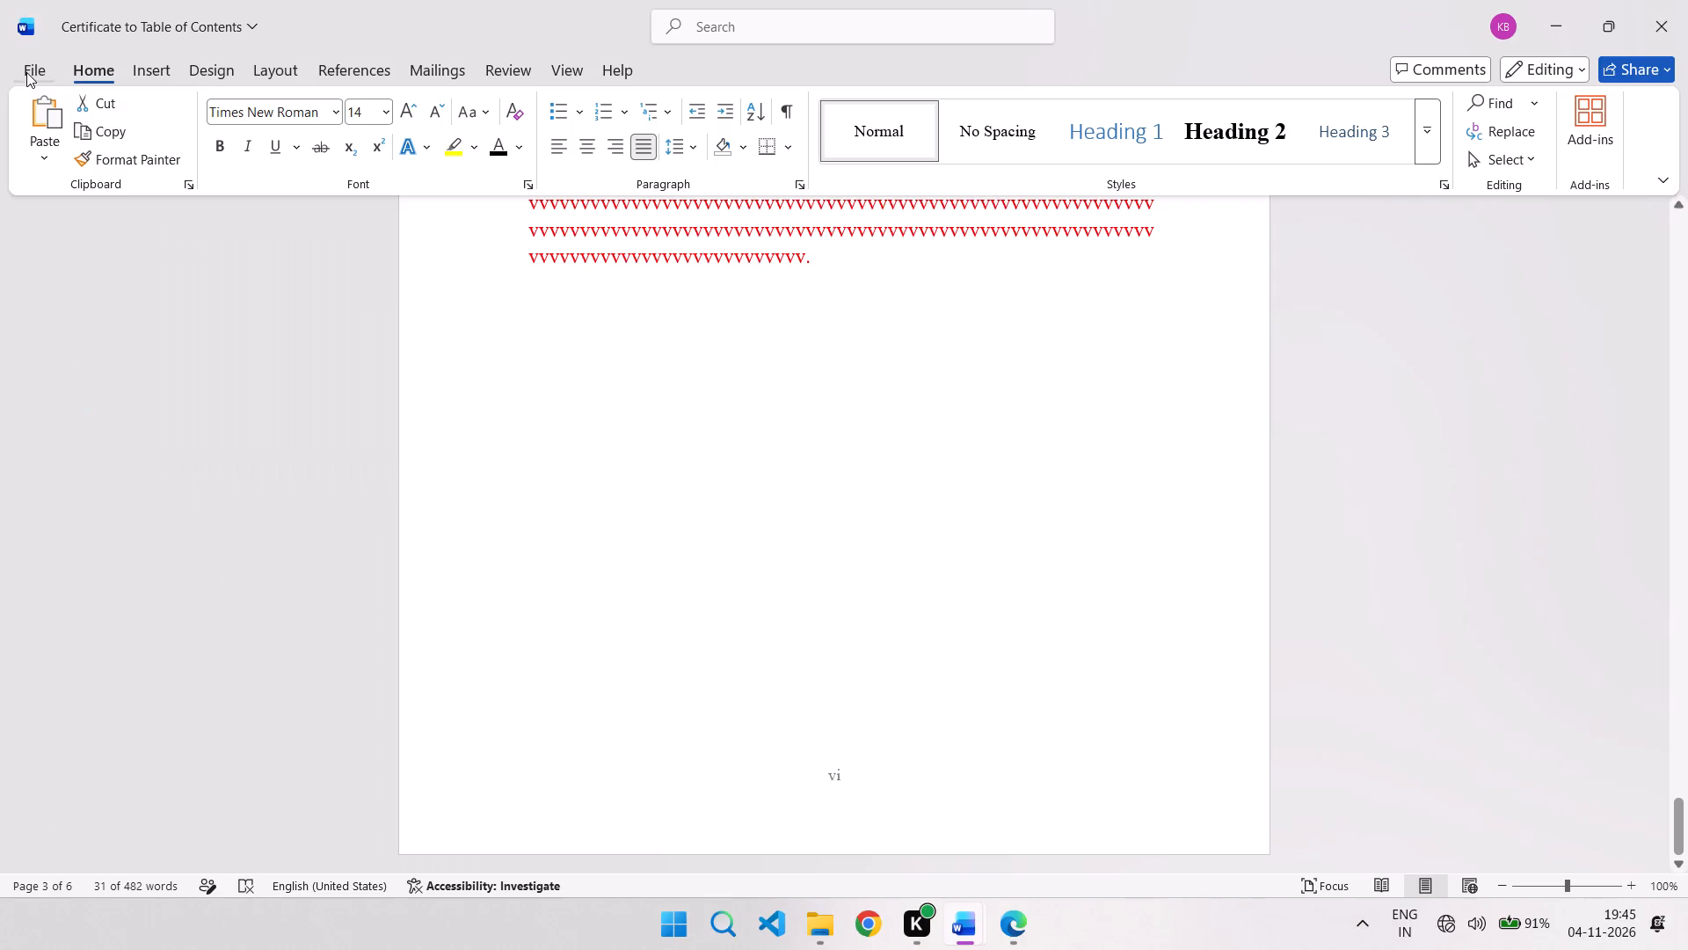
# Replace the project title in the Certificate to Table of Contents_K certificate with "GOVERNMENT WELFARE-SCHEME ACCESS DASHBOARD", copied from this document's certificate.
pyautogui.scroll(-3, 549, 438)
pyautogui.scroll(4, 549, 438)
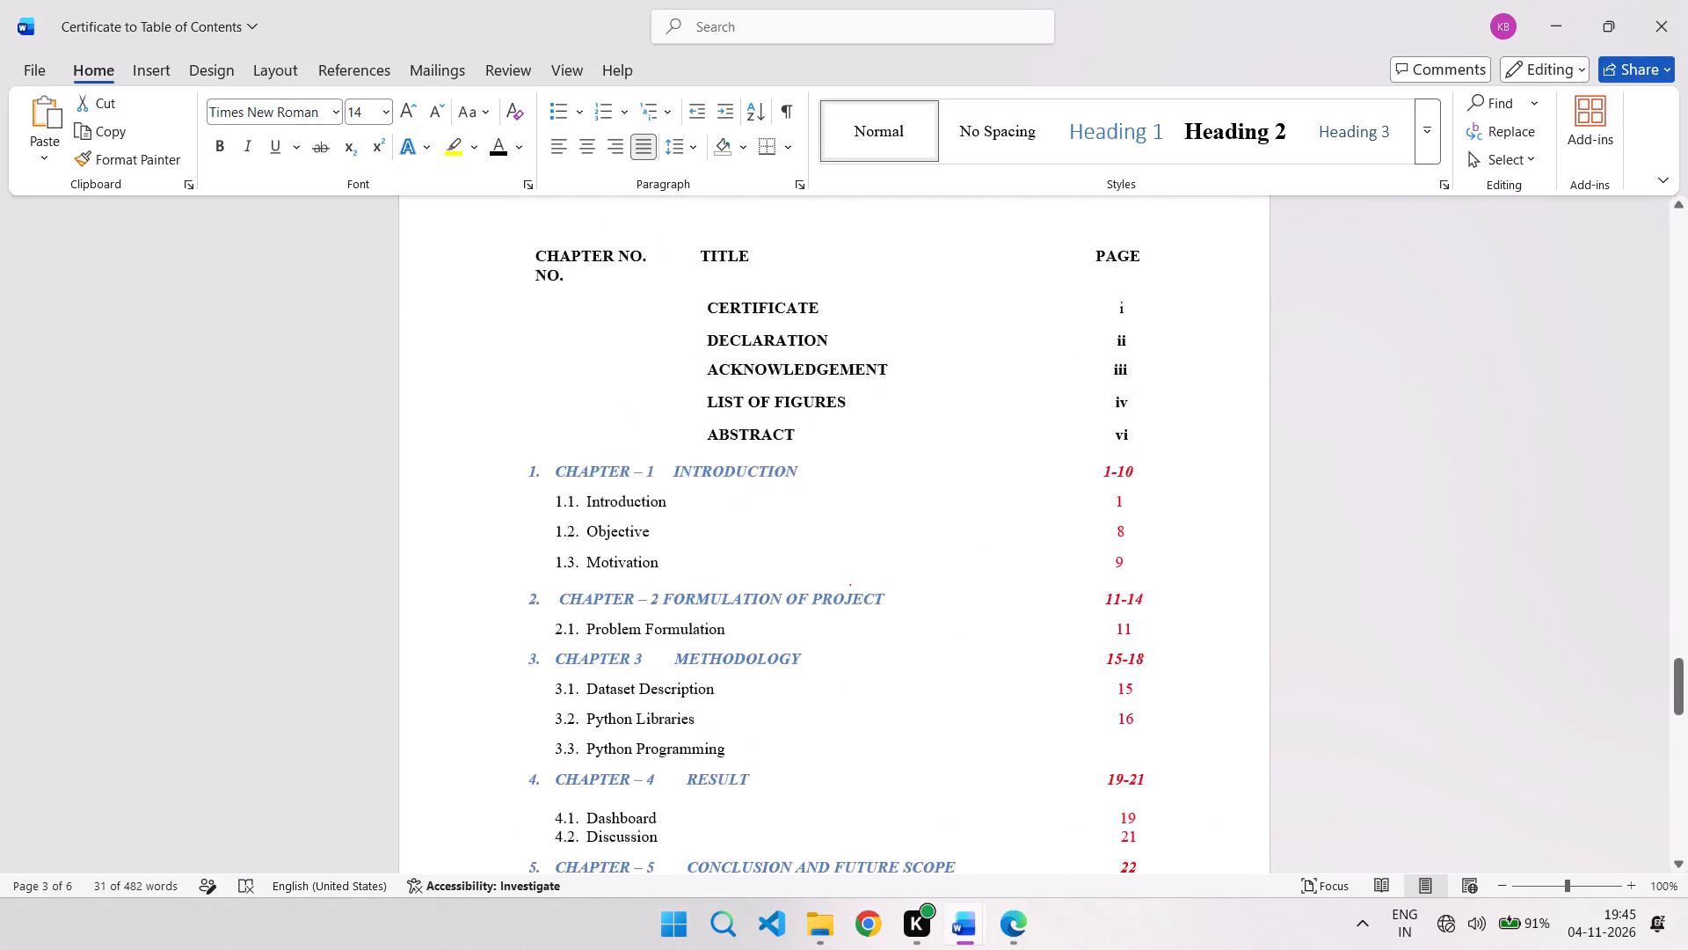
pyautogui.scroll(10, 549, 438)
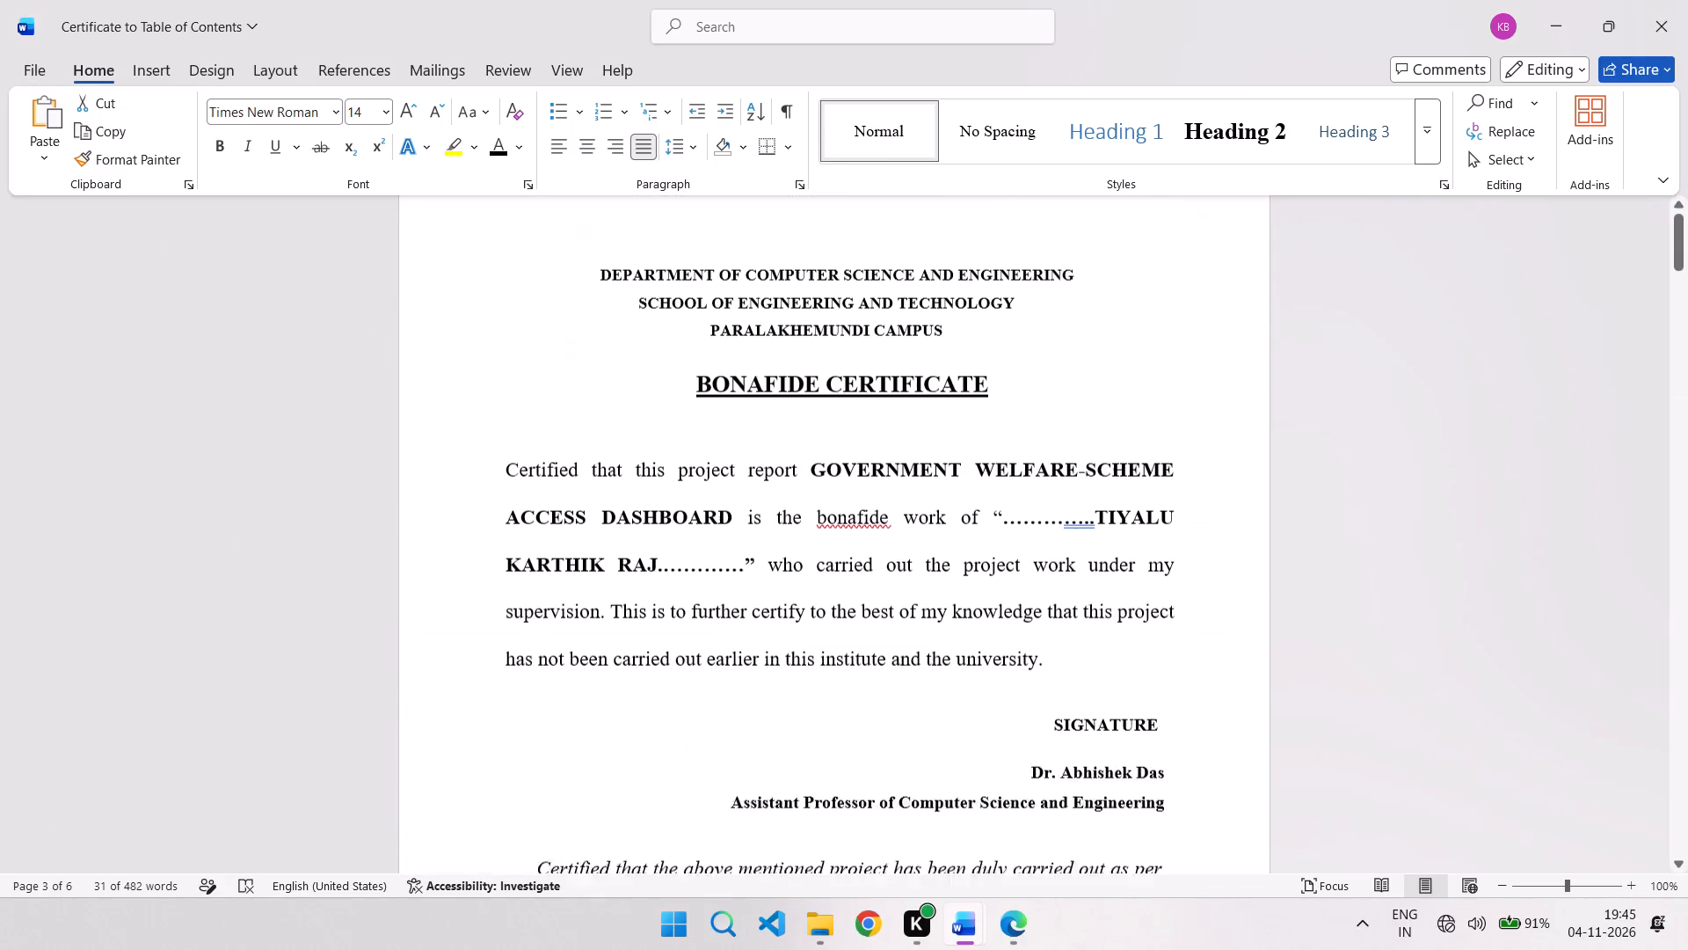
pyautogui.scroll(1, 549, 438)
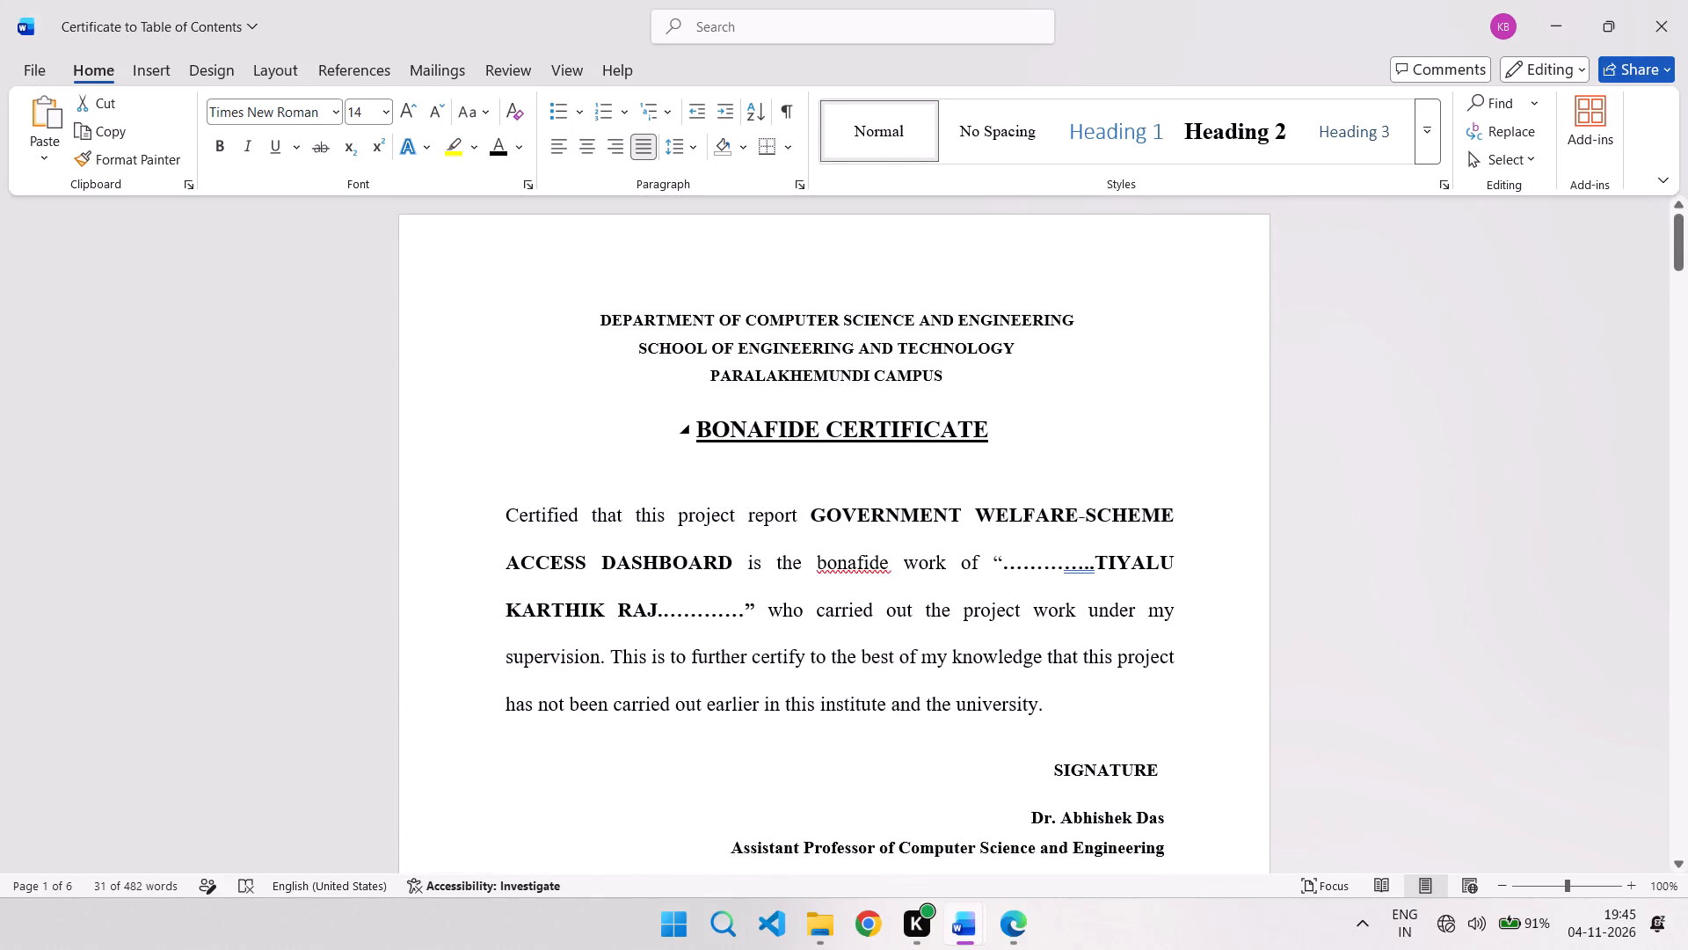
pyautogui.moveTo(814, 518); pyautogui.dragTo(734, 562)
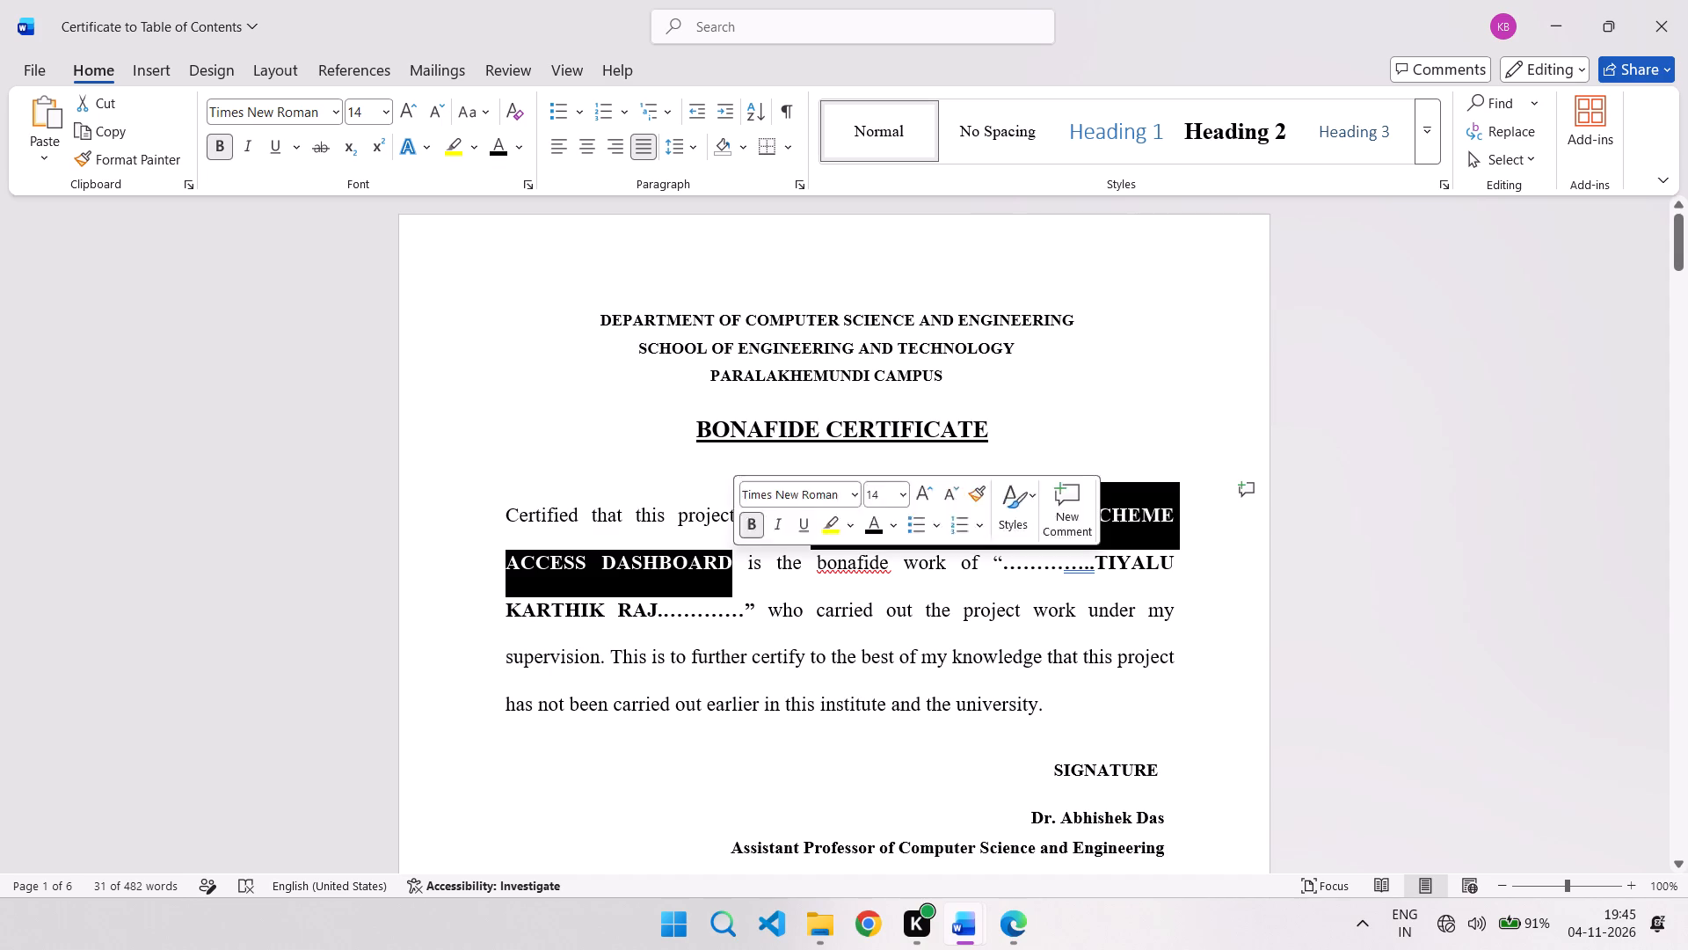
pyautogui.hotkey('ctrl', 'c')
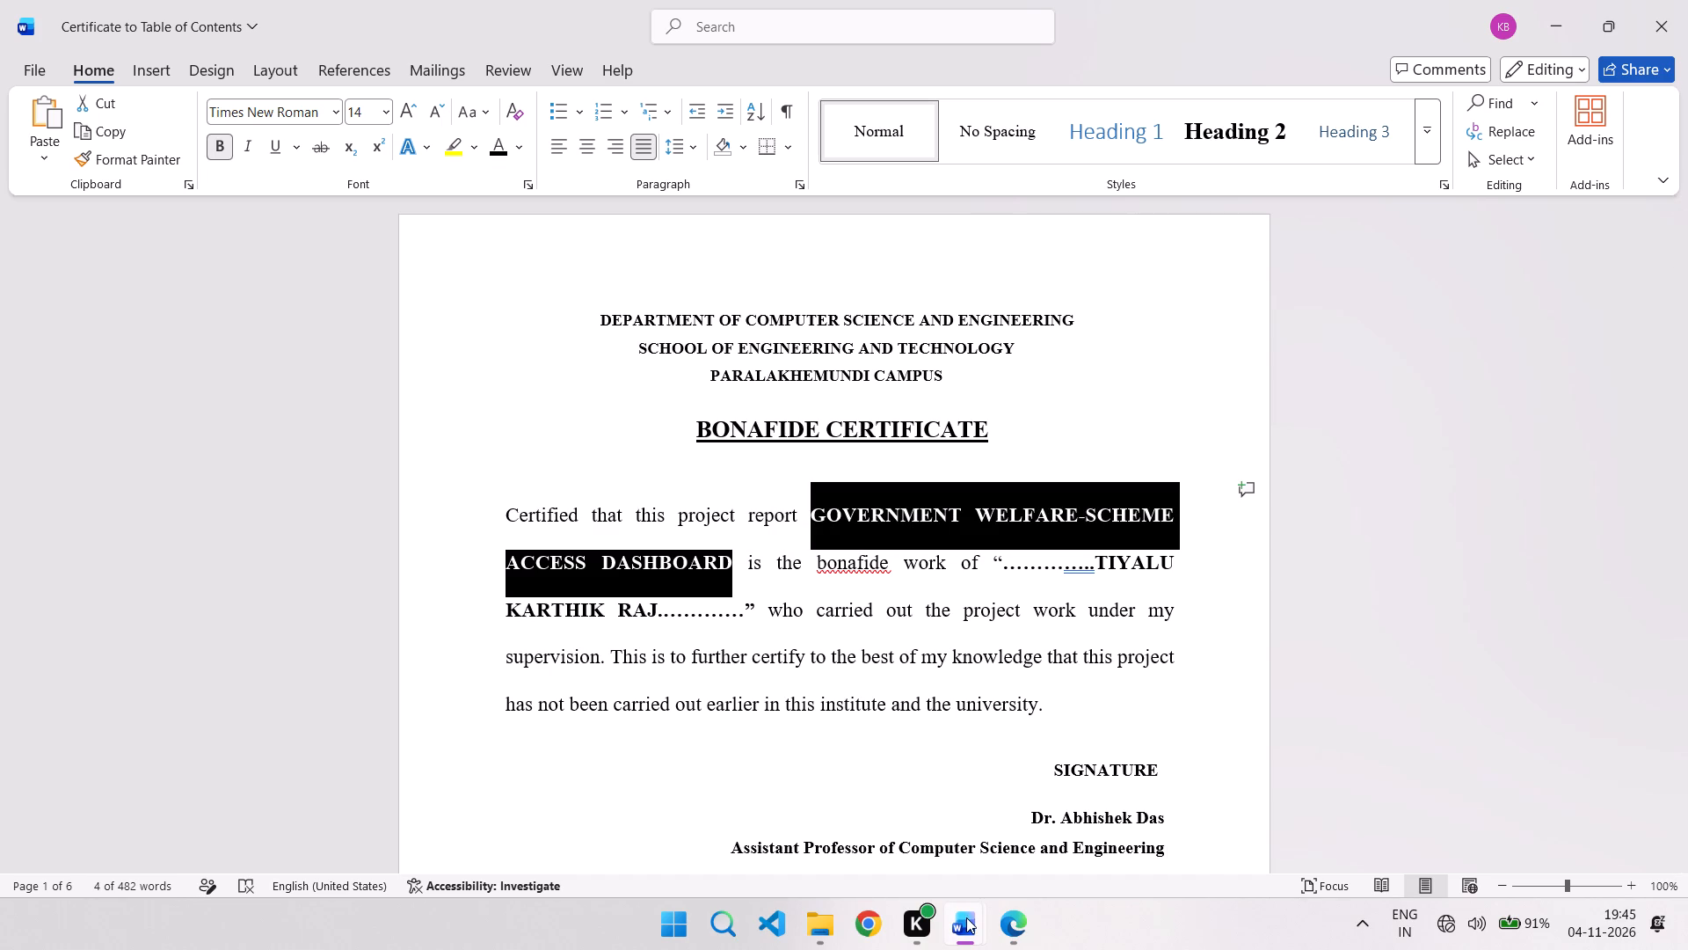
pyautogui.click(865, 825)
pyautogui.scroll(7, 932, 617)
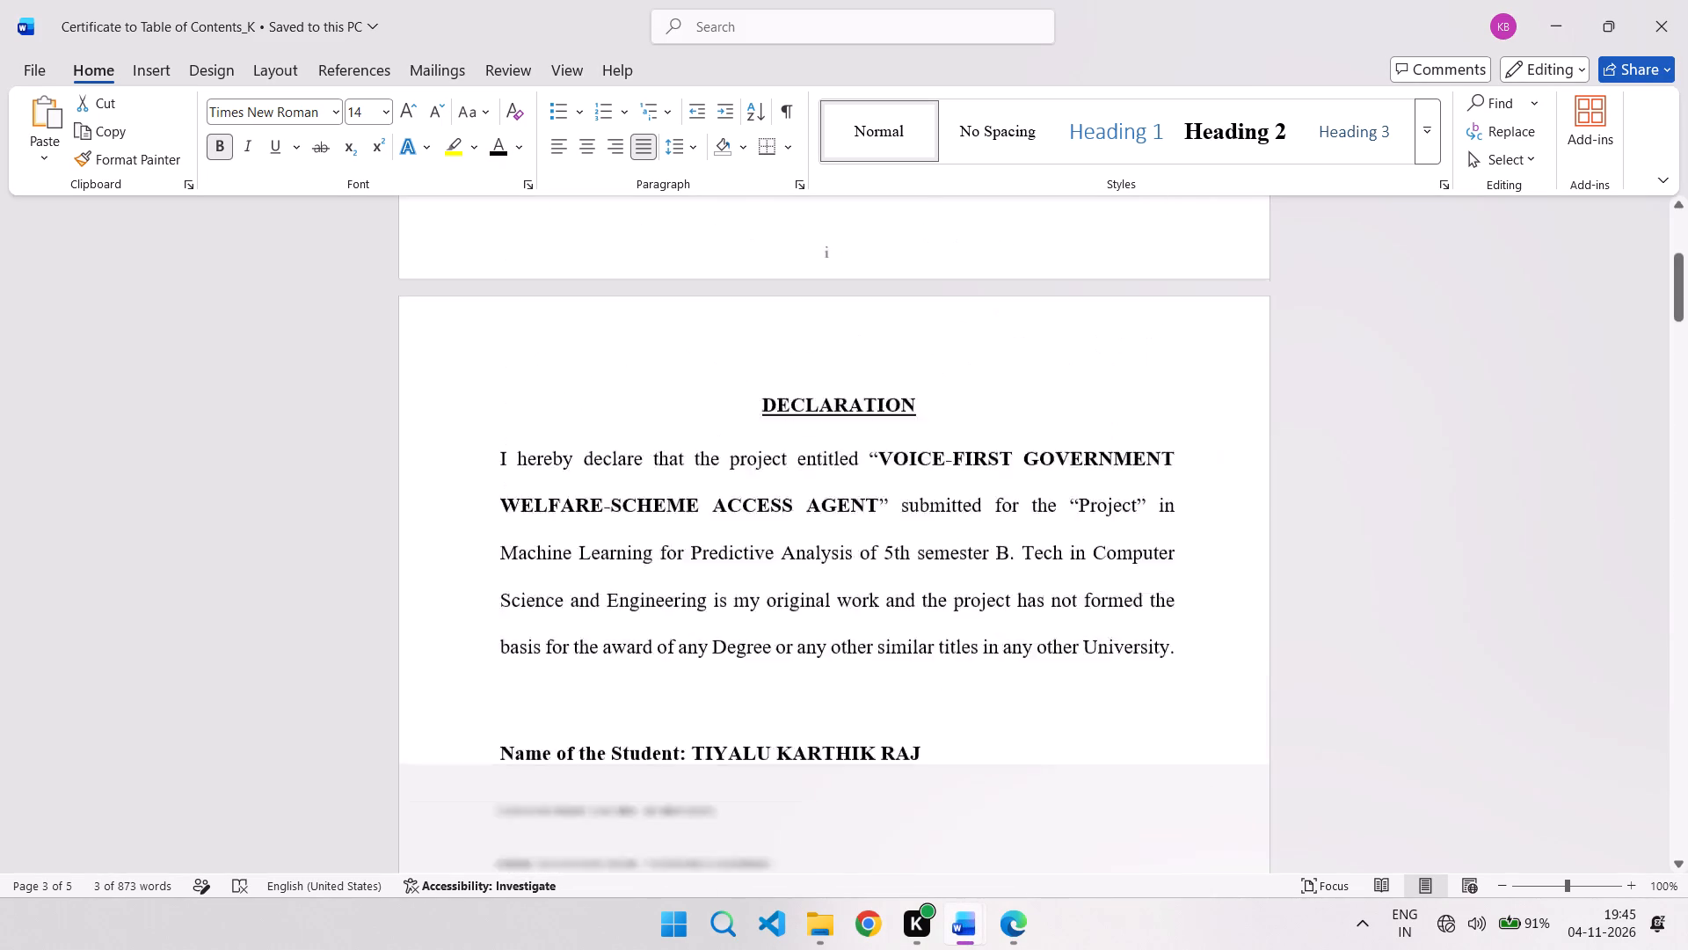
pyautogui.scroll(7, 932, 617)
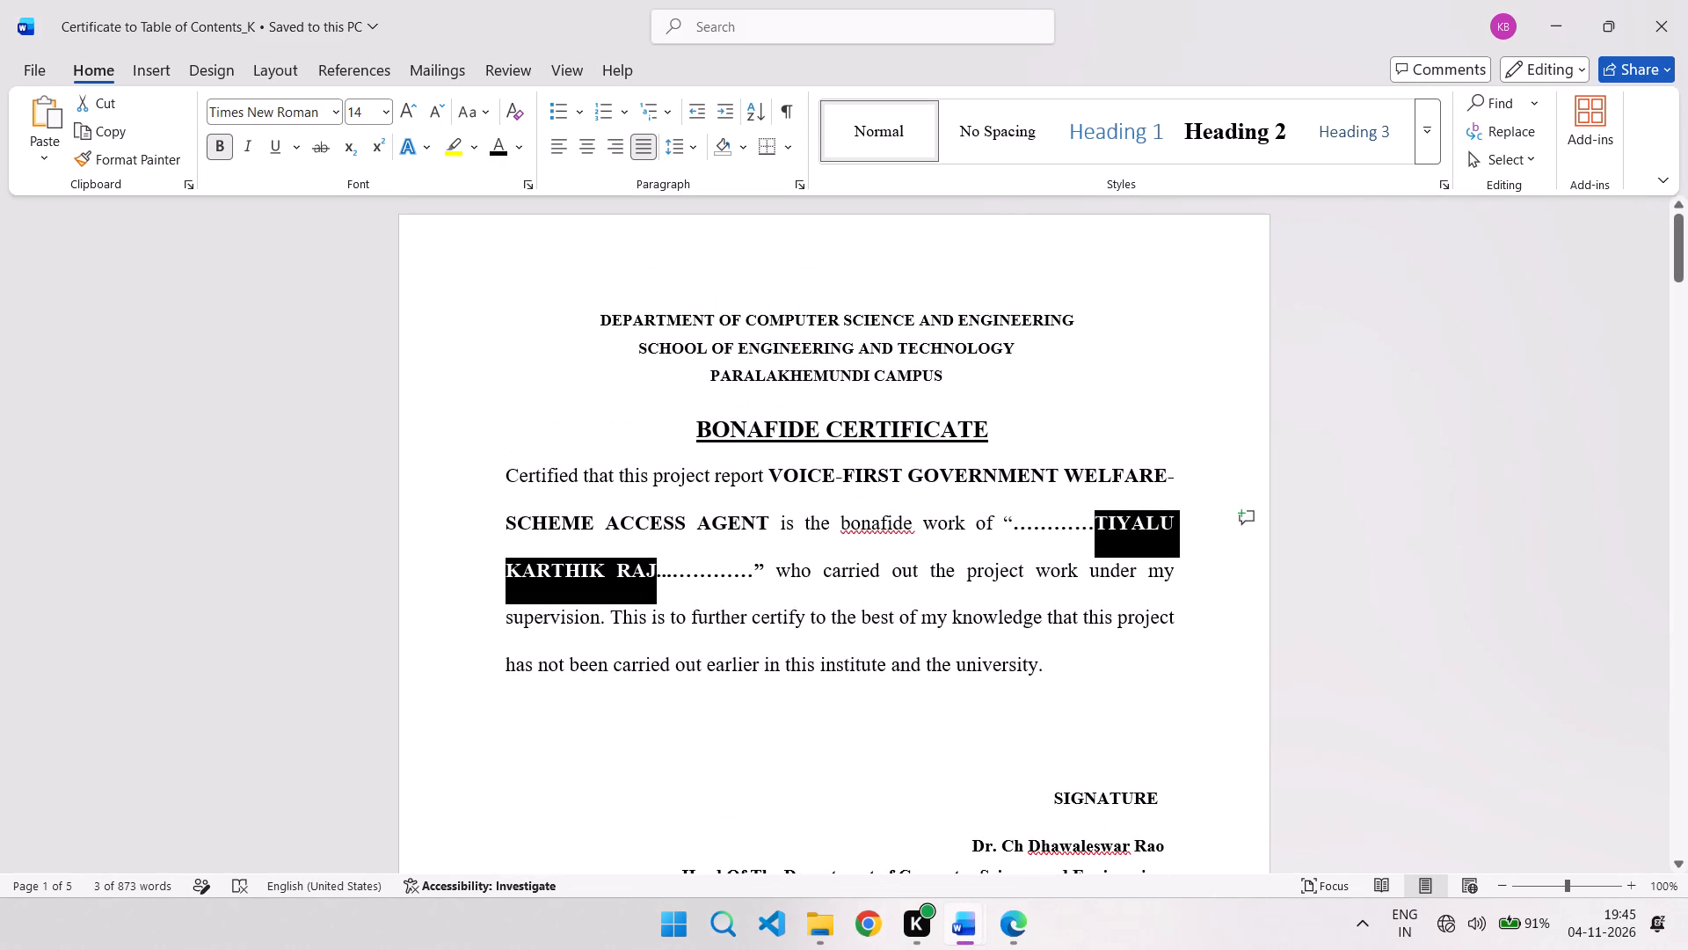
pyautogui.click(831, 574)
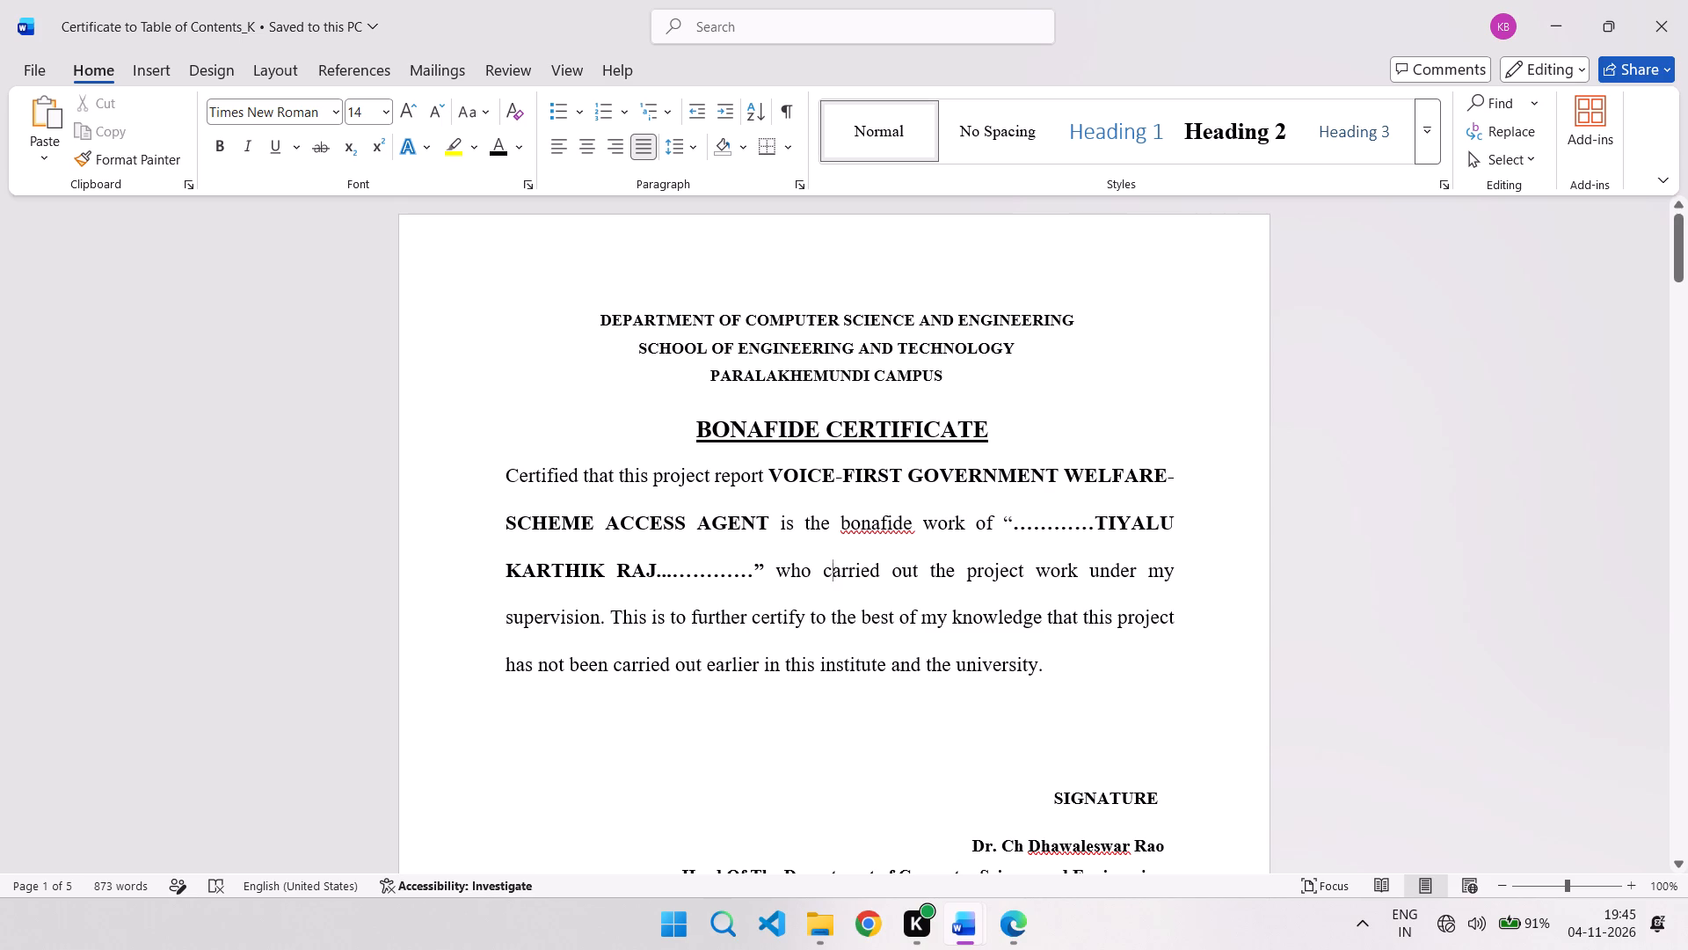
pyautogui.moveTo(774, 476); pyautogui.dragTo(772, 523)
pyautogui.hotkey('ctrl', 'v')
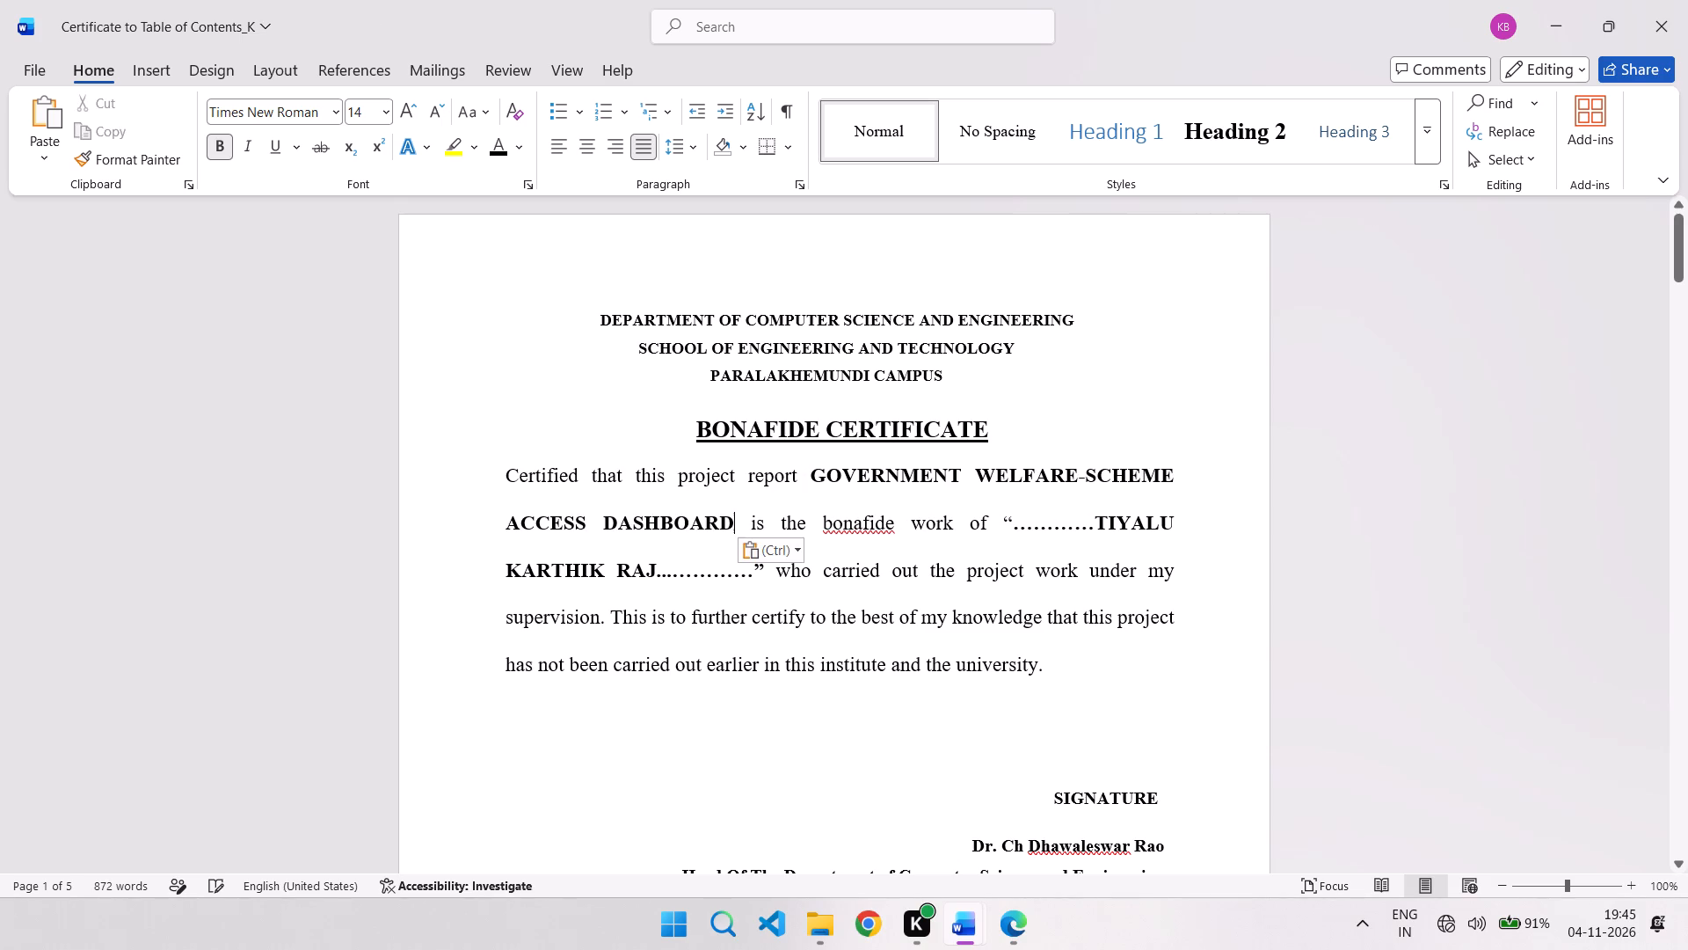
pyautogui.press('Delete')
pyautogui.press('space')
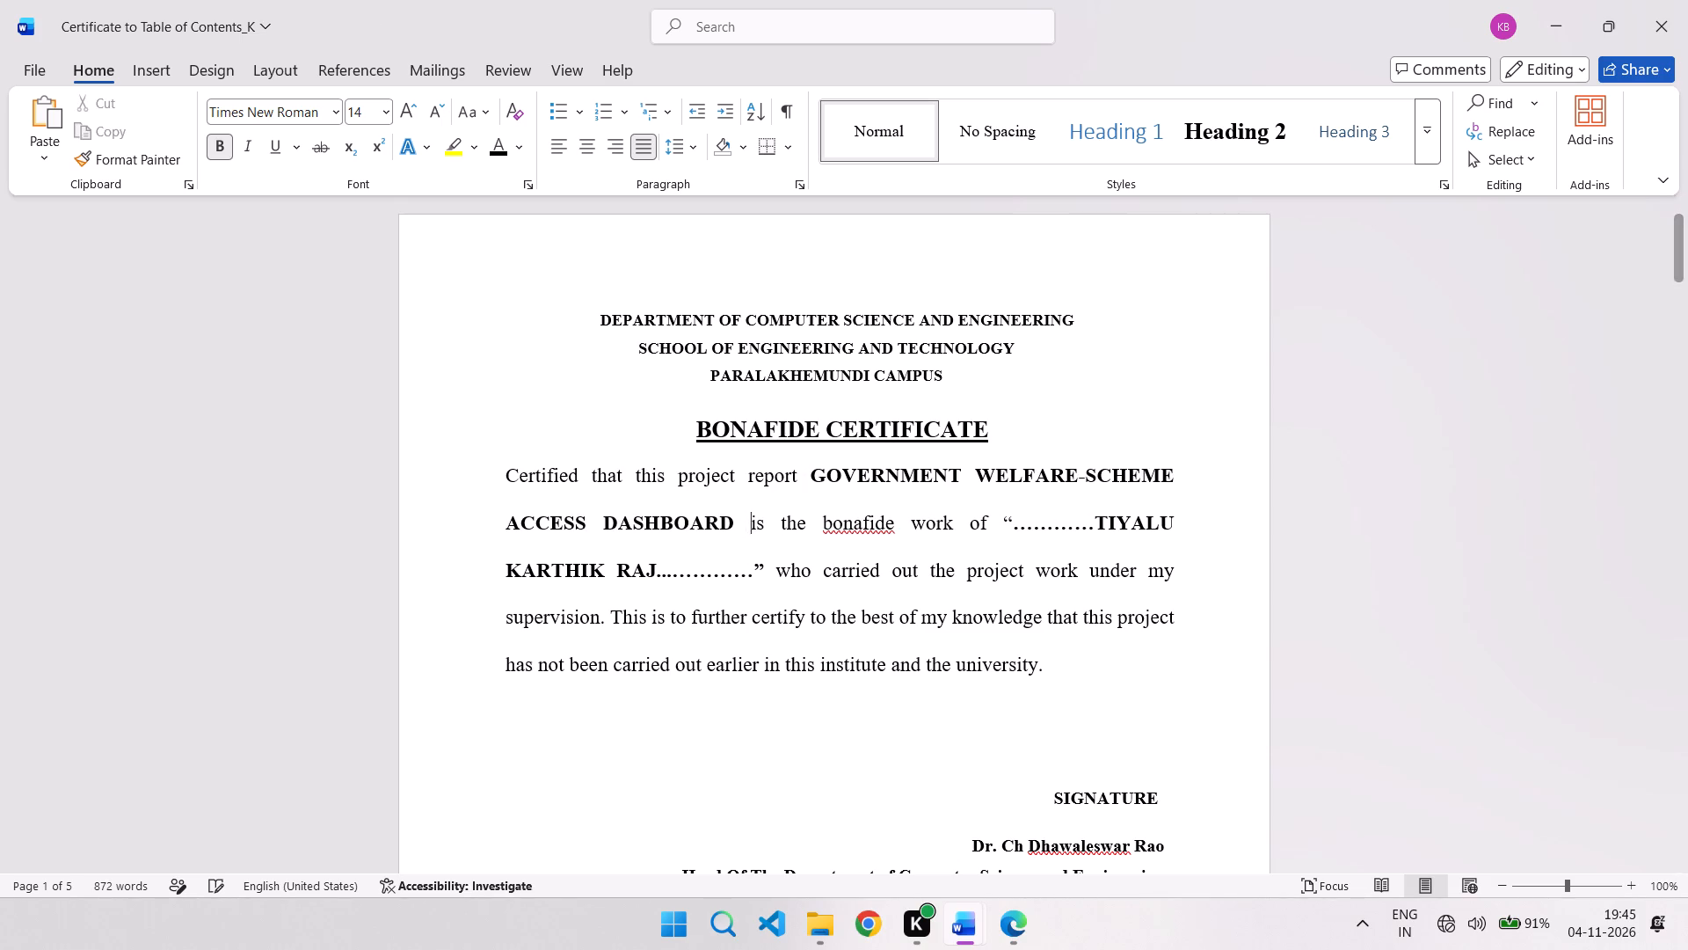
# In the abstract's final paragraphs, delete the text from "citizens to repetitive" through "entity linking, context".
pyautogui.scroll(-1, 797, 617)
pyautogui.scroll(-1, 914, 635)
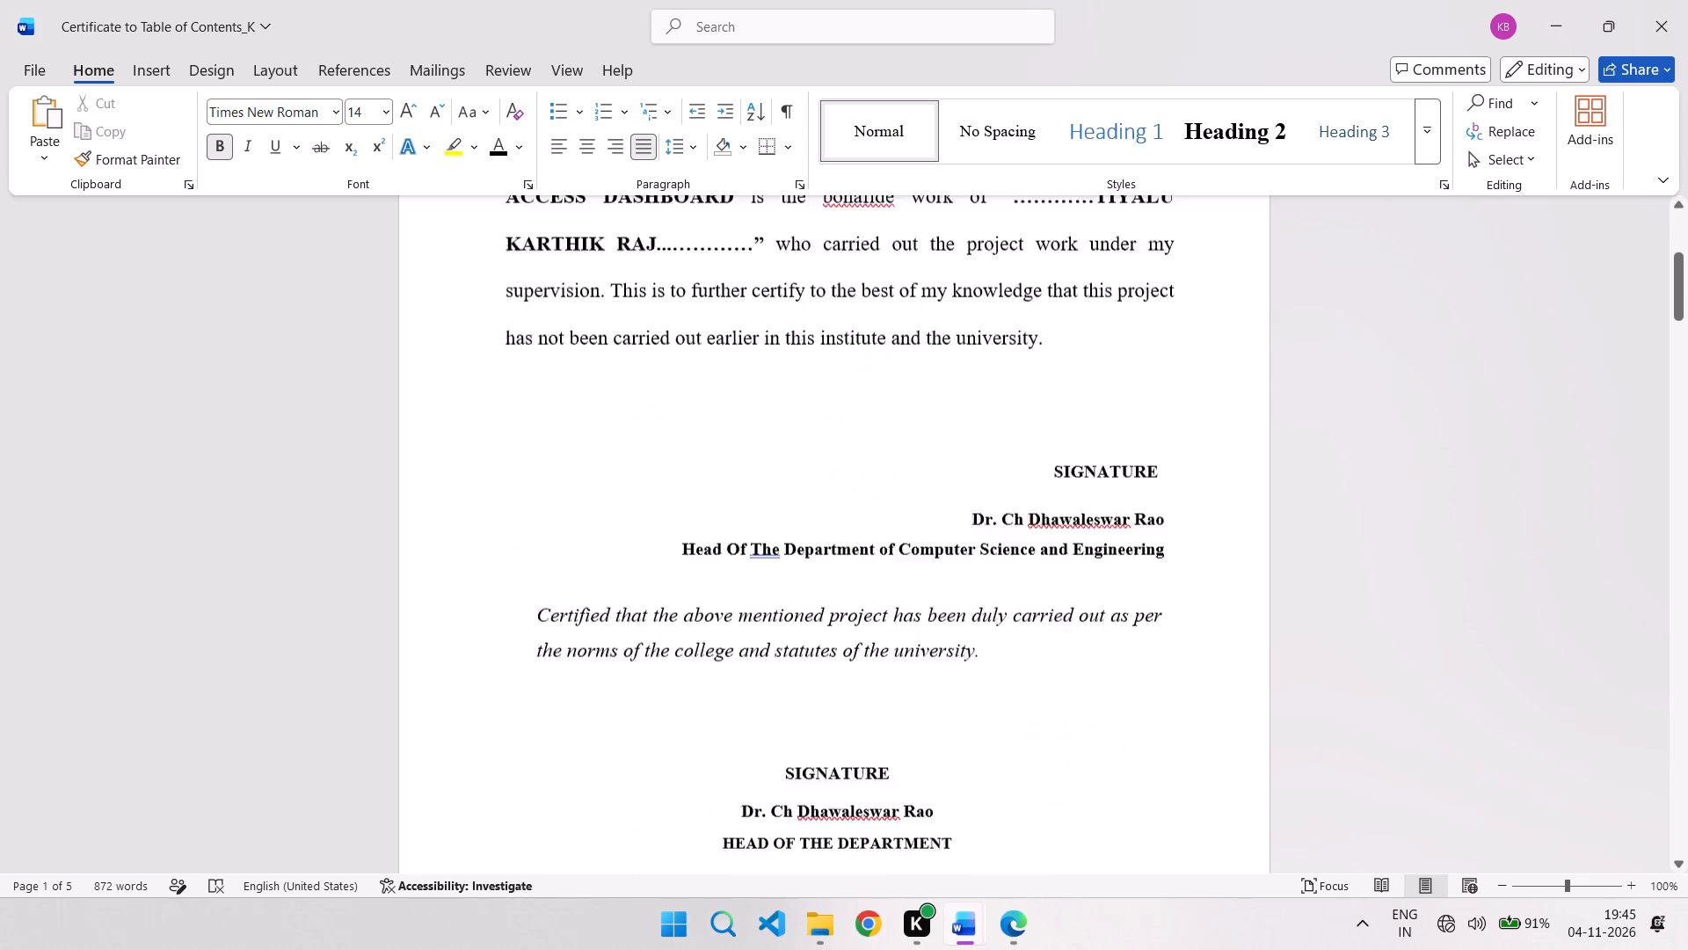
pyautogui.scroll(-1, 914, 635)
pyautogui.scroll(-1, 976, 502)
pyautogui.scroll(-2, 942, 663)
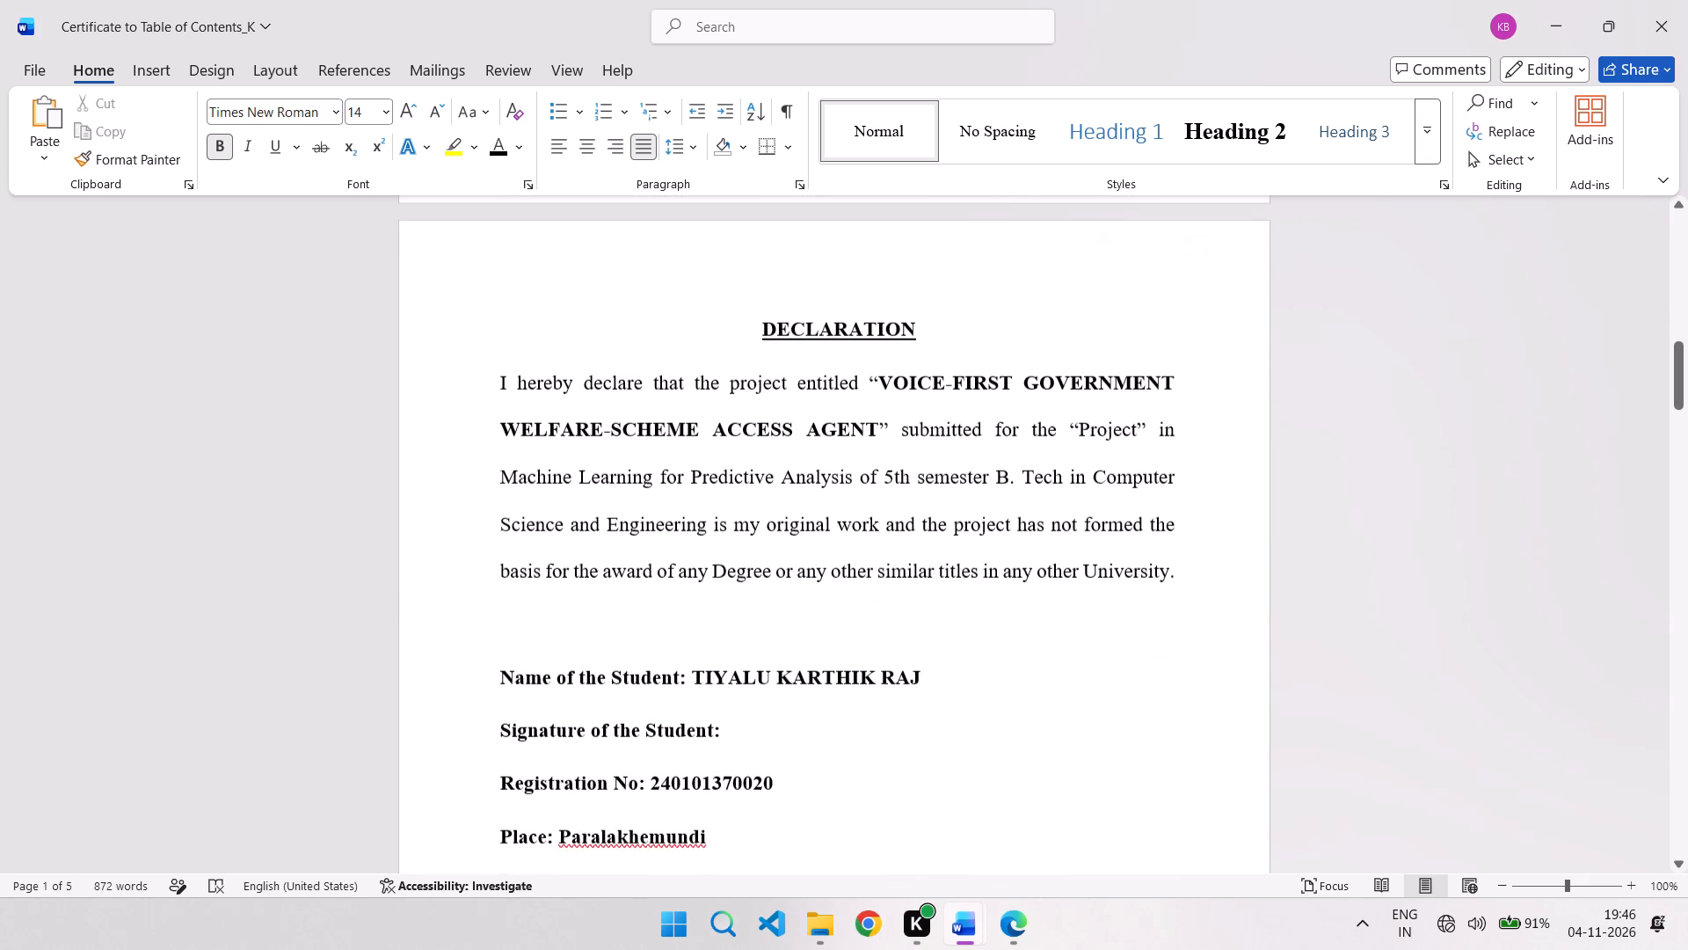
pyautogui.scroll(-1, 920, 495)
pyautogui.scroll(-2, 827, 546)
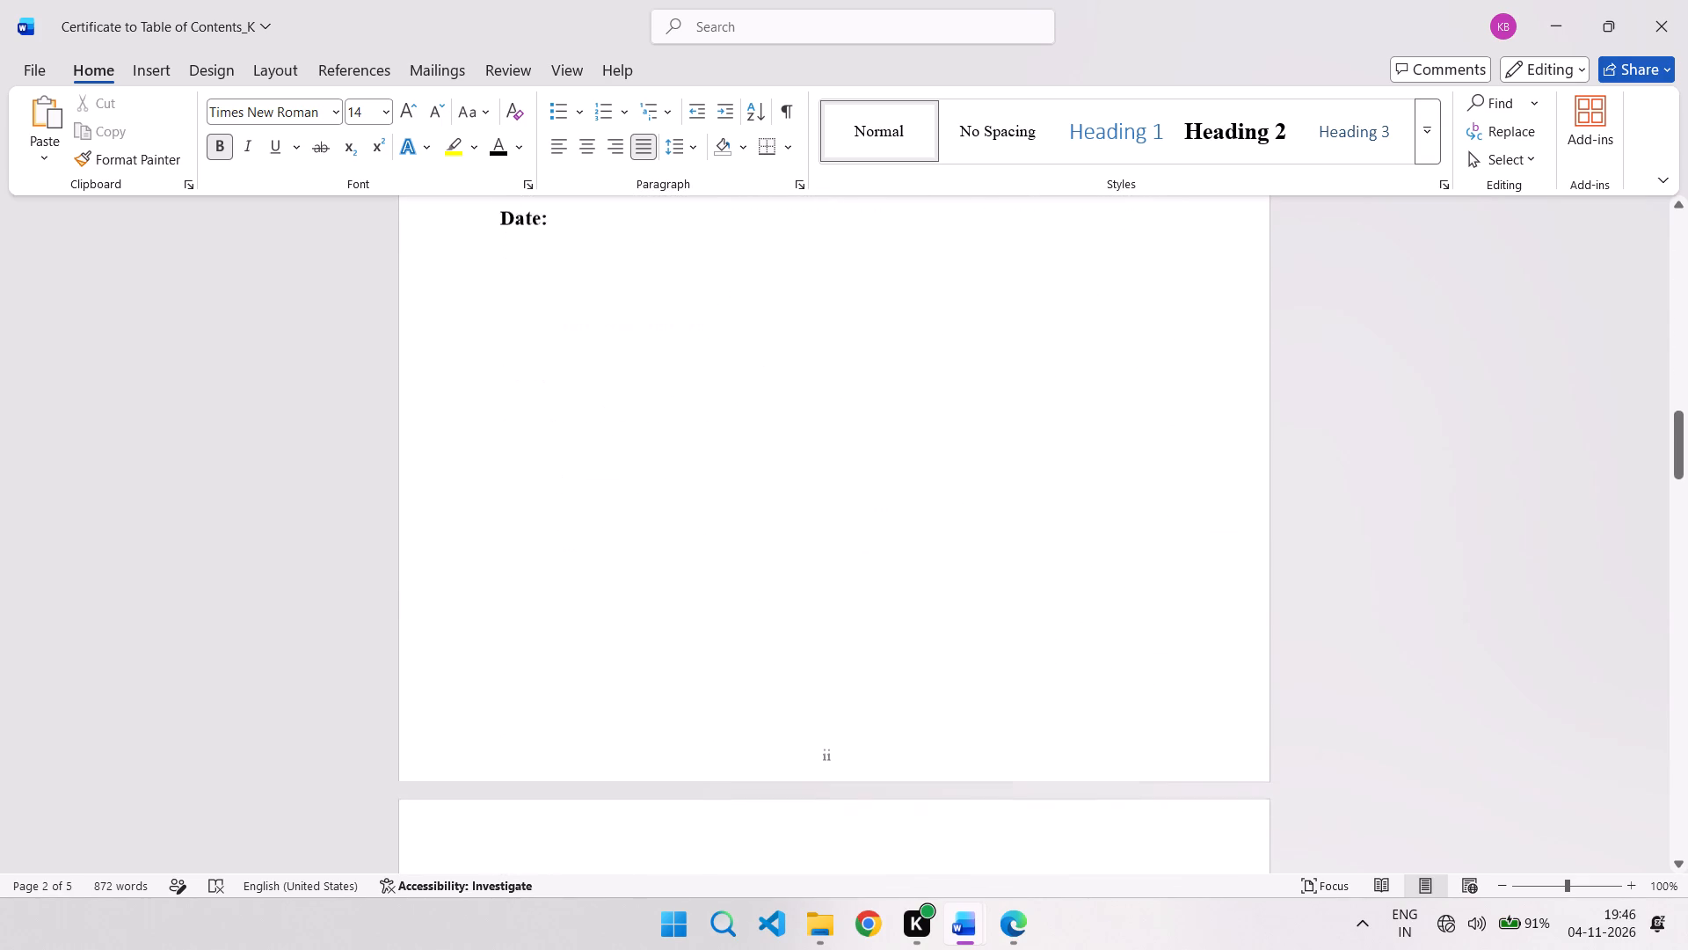
pyautogui.scroll(-3, 827, 546)
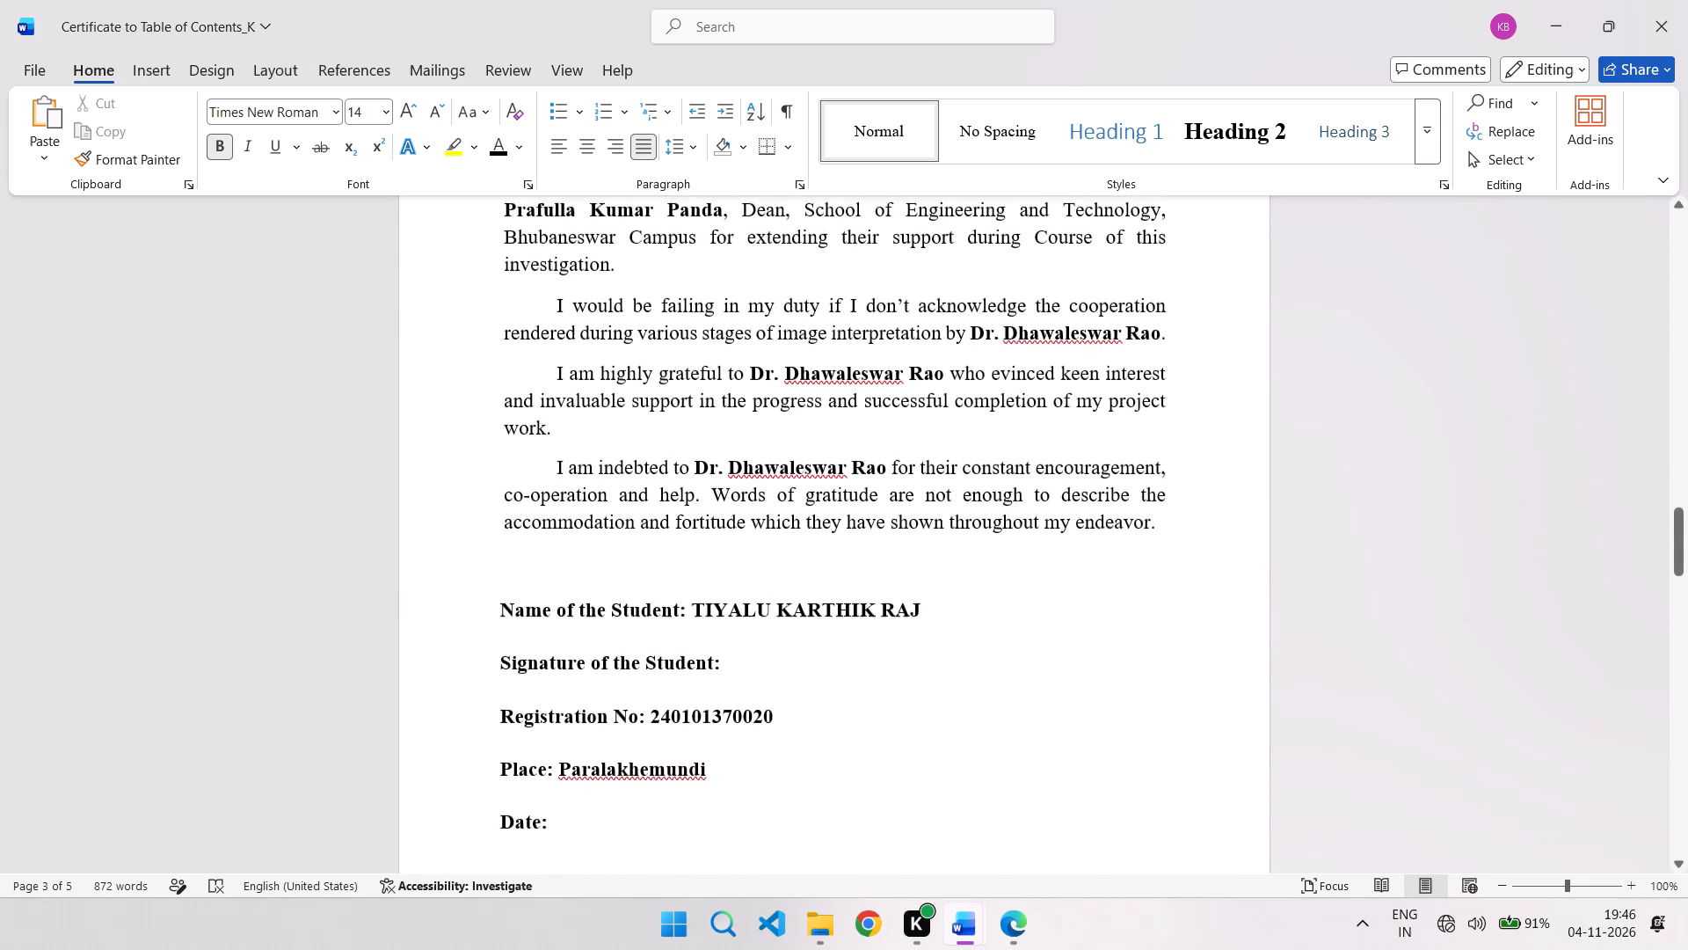
pyautogui.scroll(-3, 772, 567)
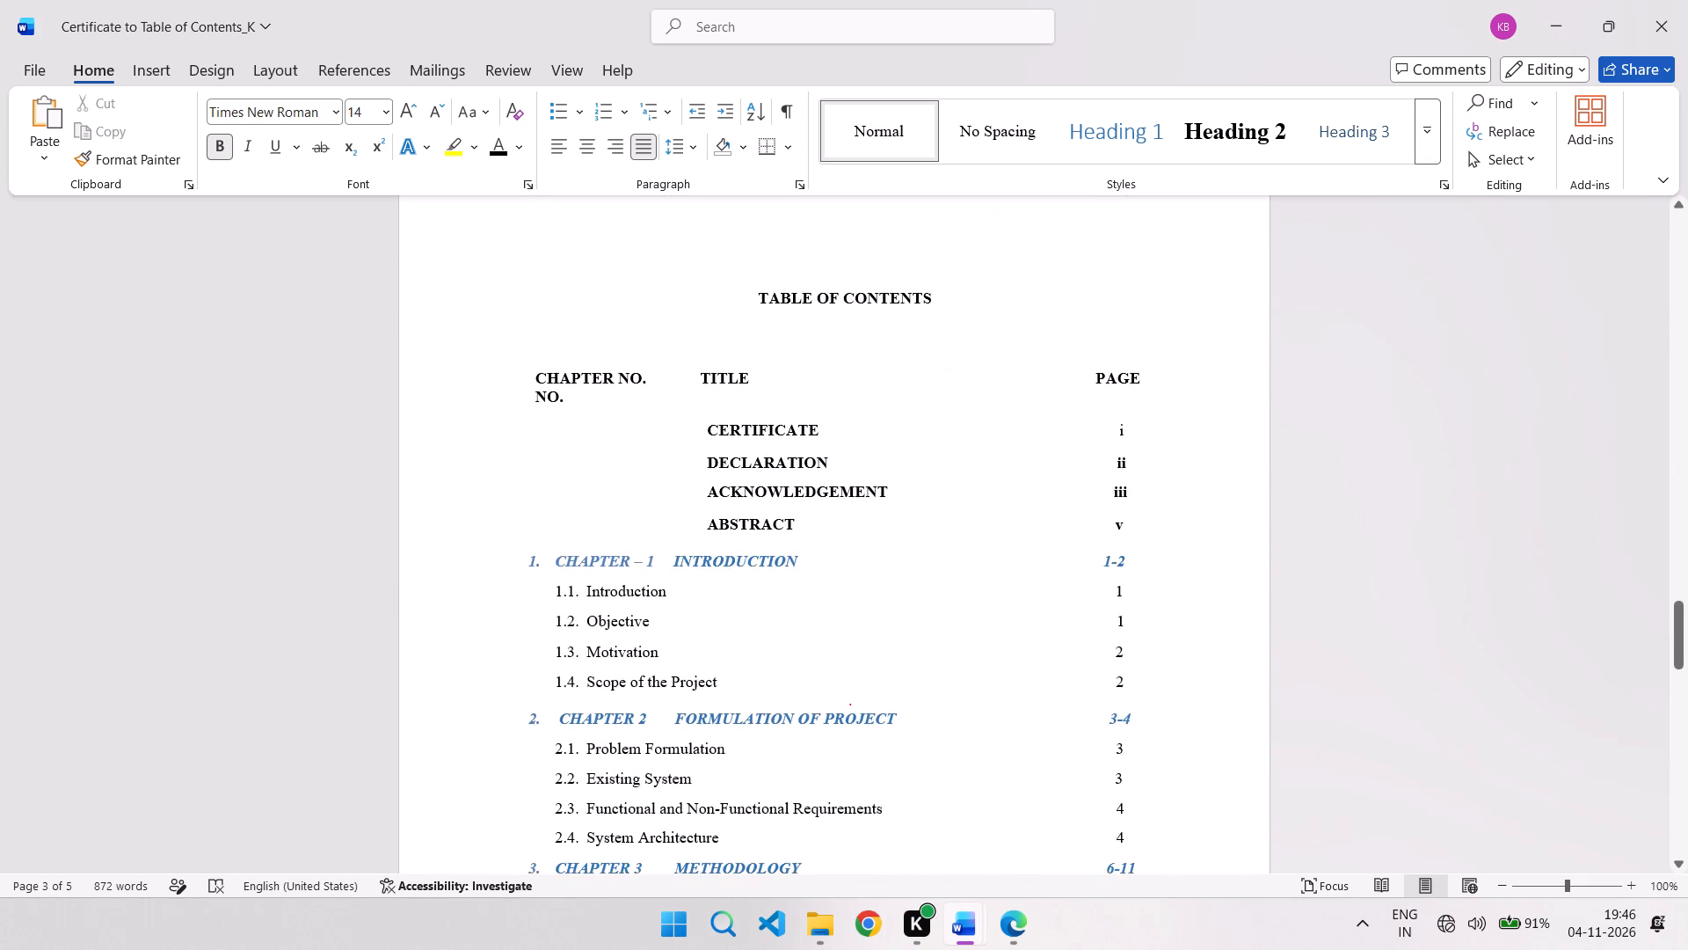
pyautogui.scroll(-8, 896, 576)
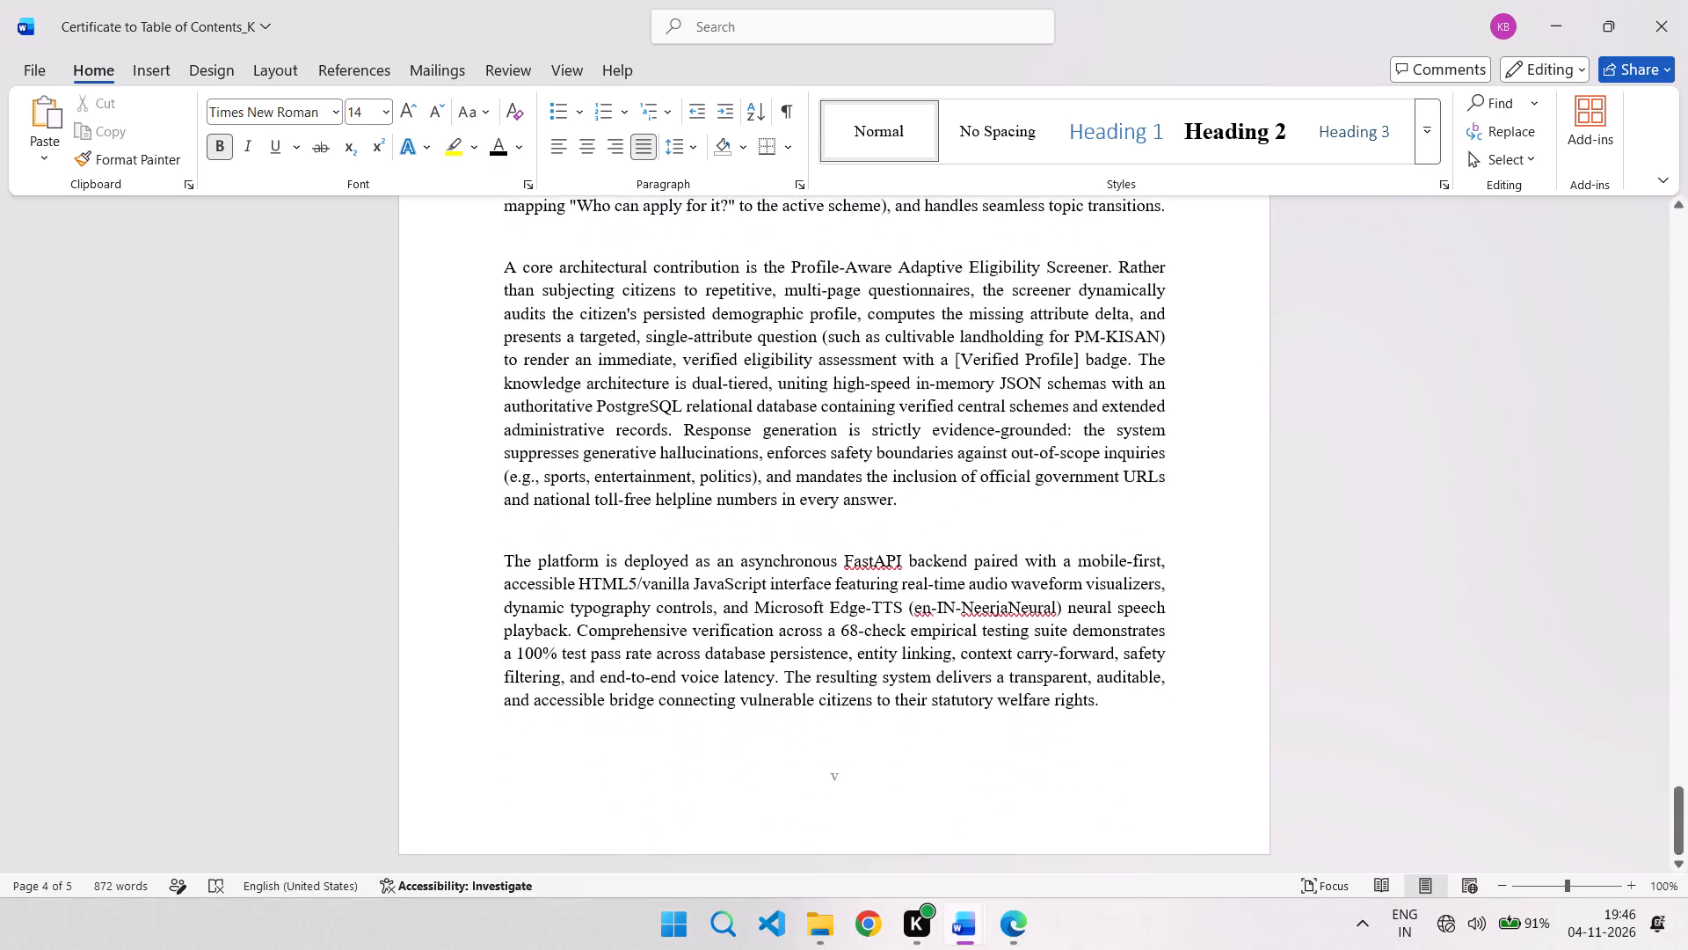
pyautogui.moveTo(991, 654); pyautogui.dragTo(644, 291)
pyautogui.press('BackSpace')
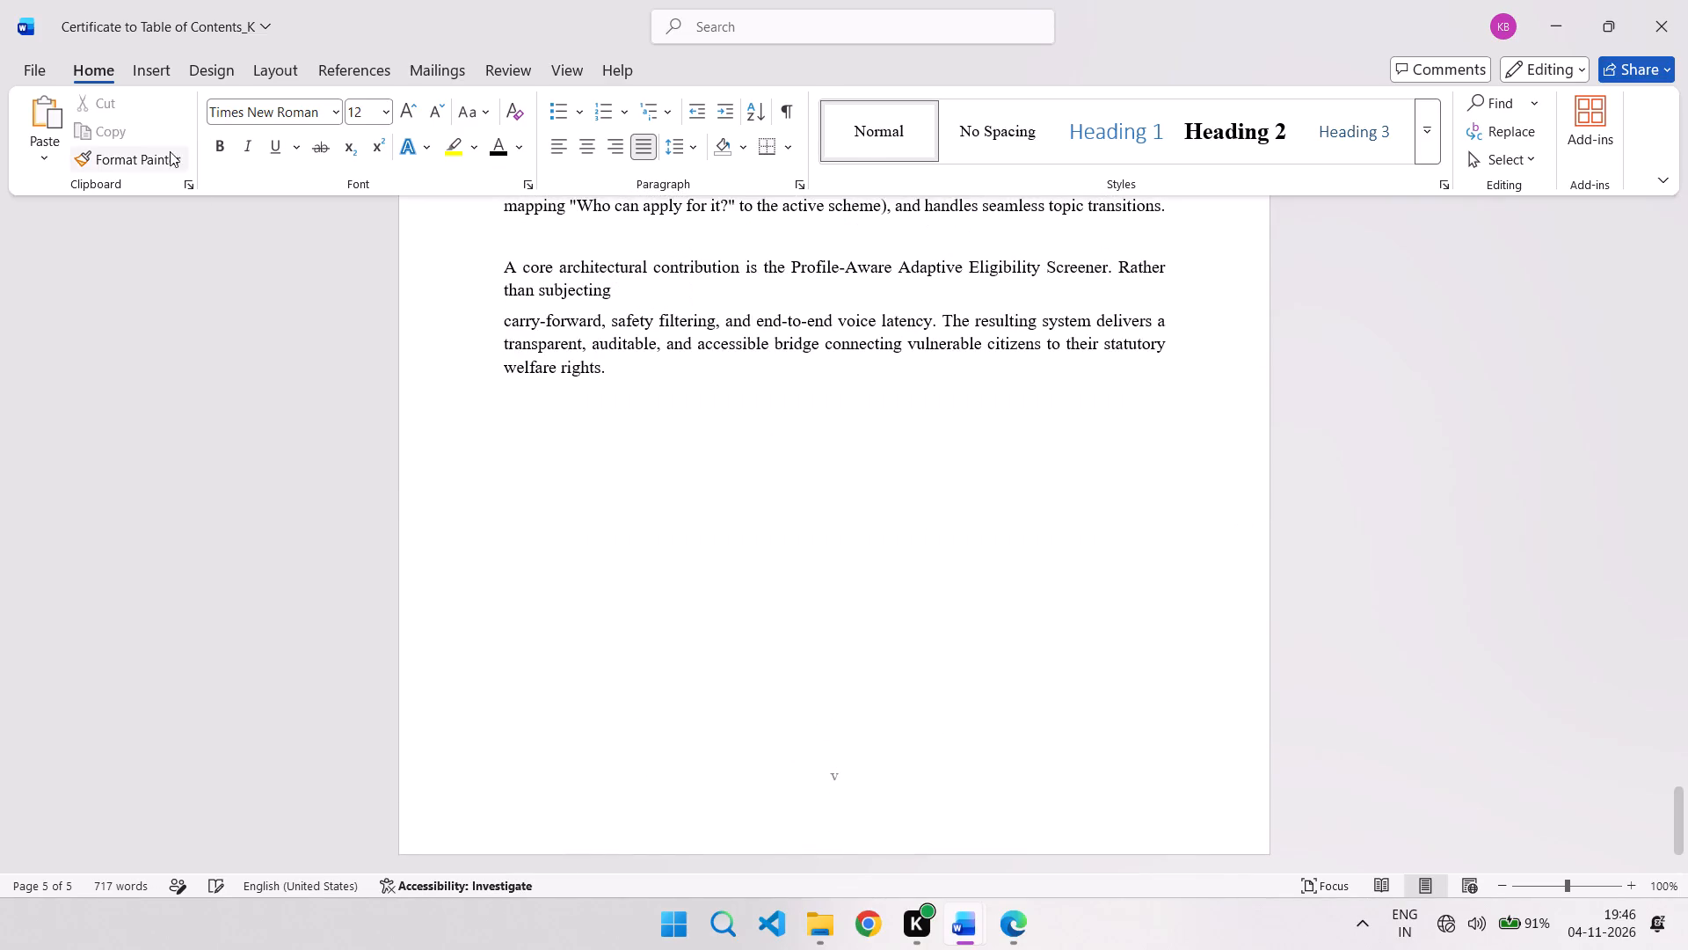
# Save a copy of the document in the Downloads folder as a Word document named "content tableau".
pyautogui.click(24, 74)
pyautogui.click(83, 408)
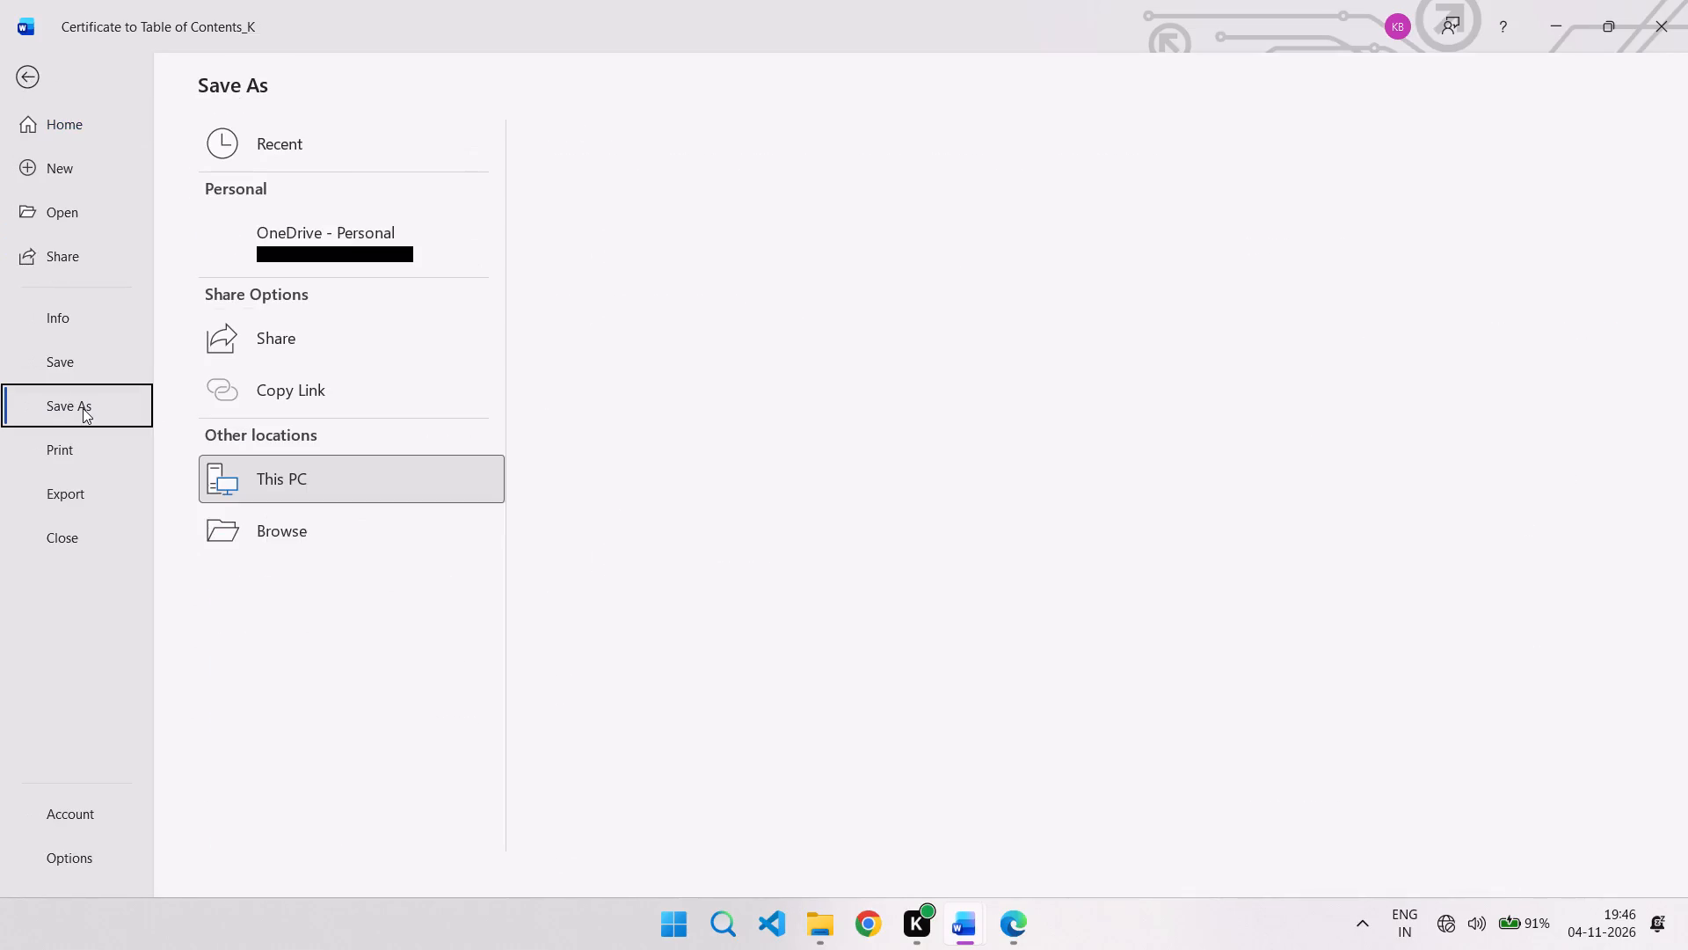
pyautogui.doubleClick(346, 592)
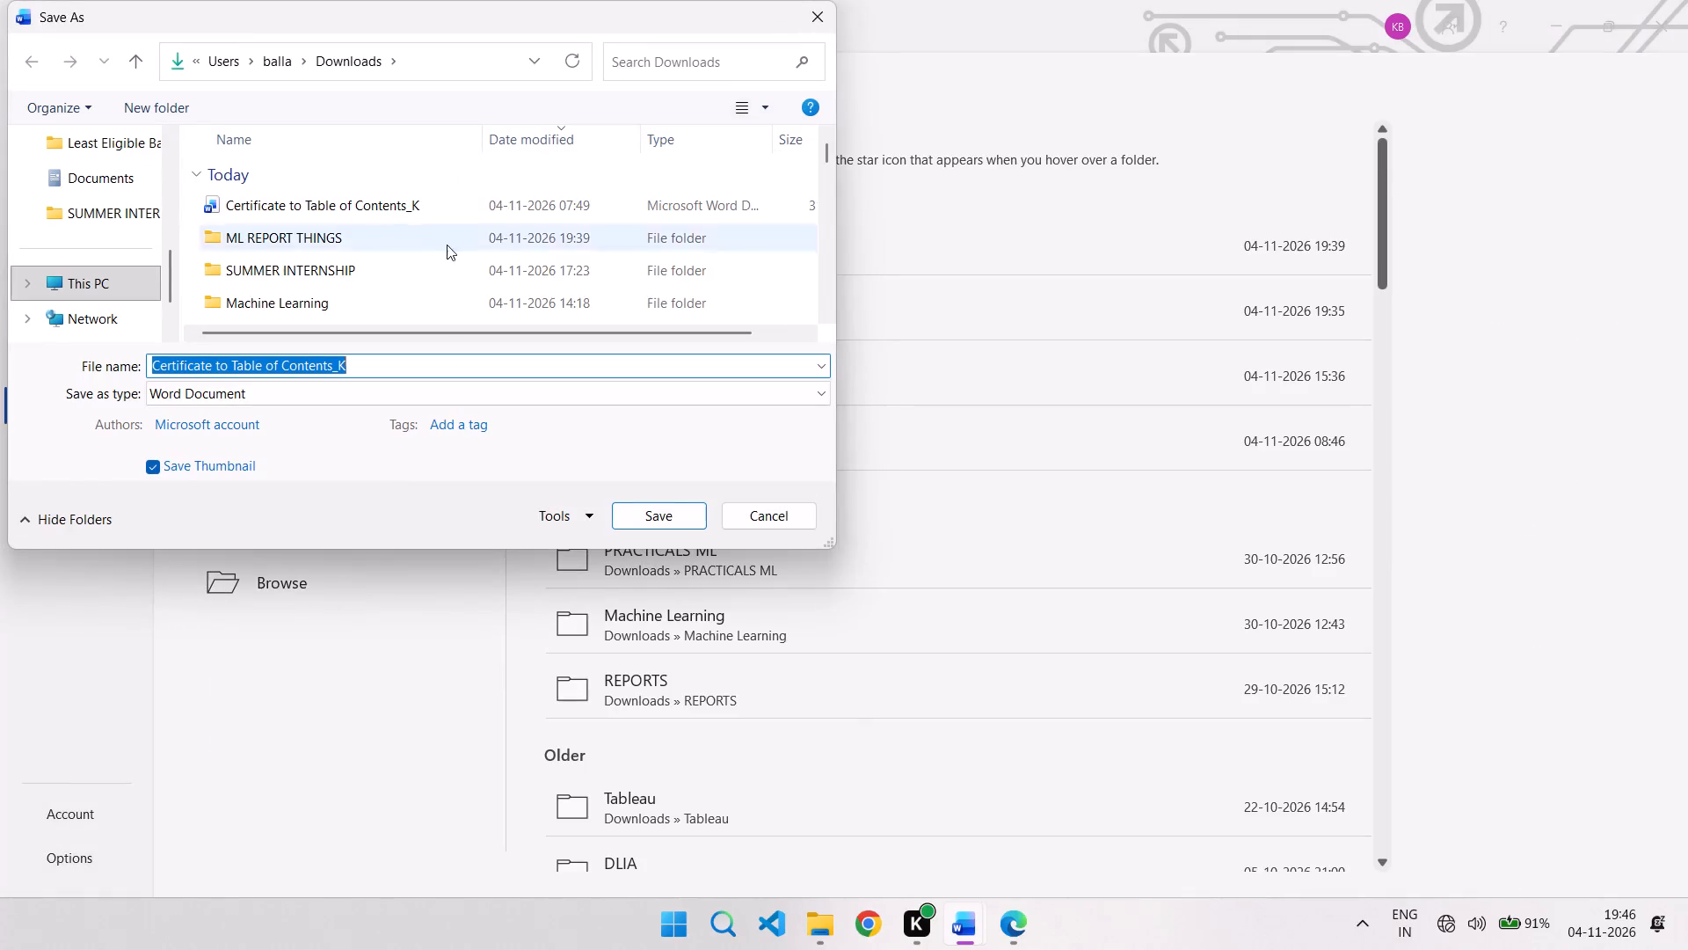
pyautogui.write('content')
pyautogui.press('space')
pyautogui.write('tableau')
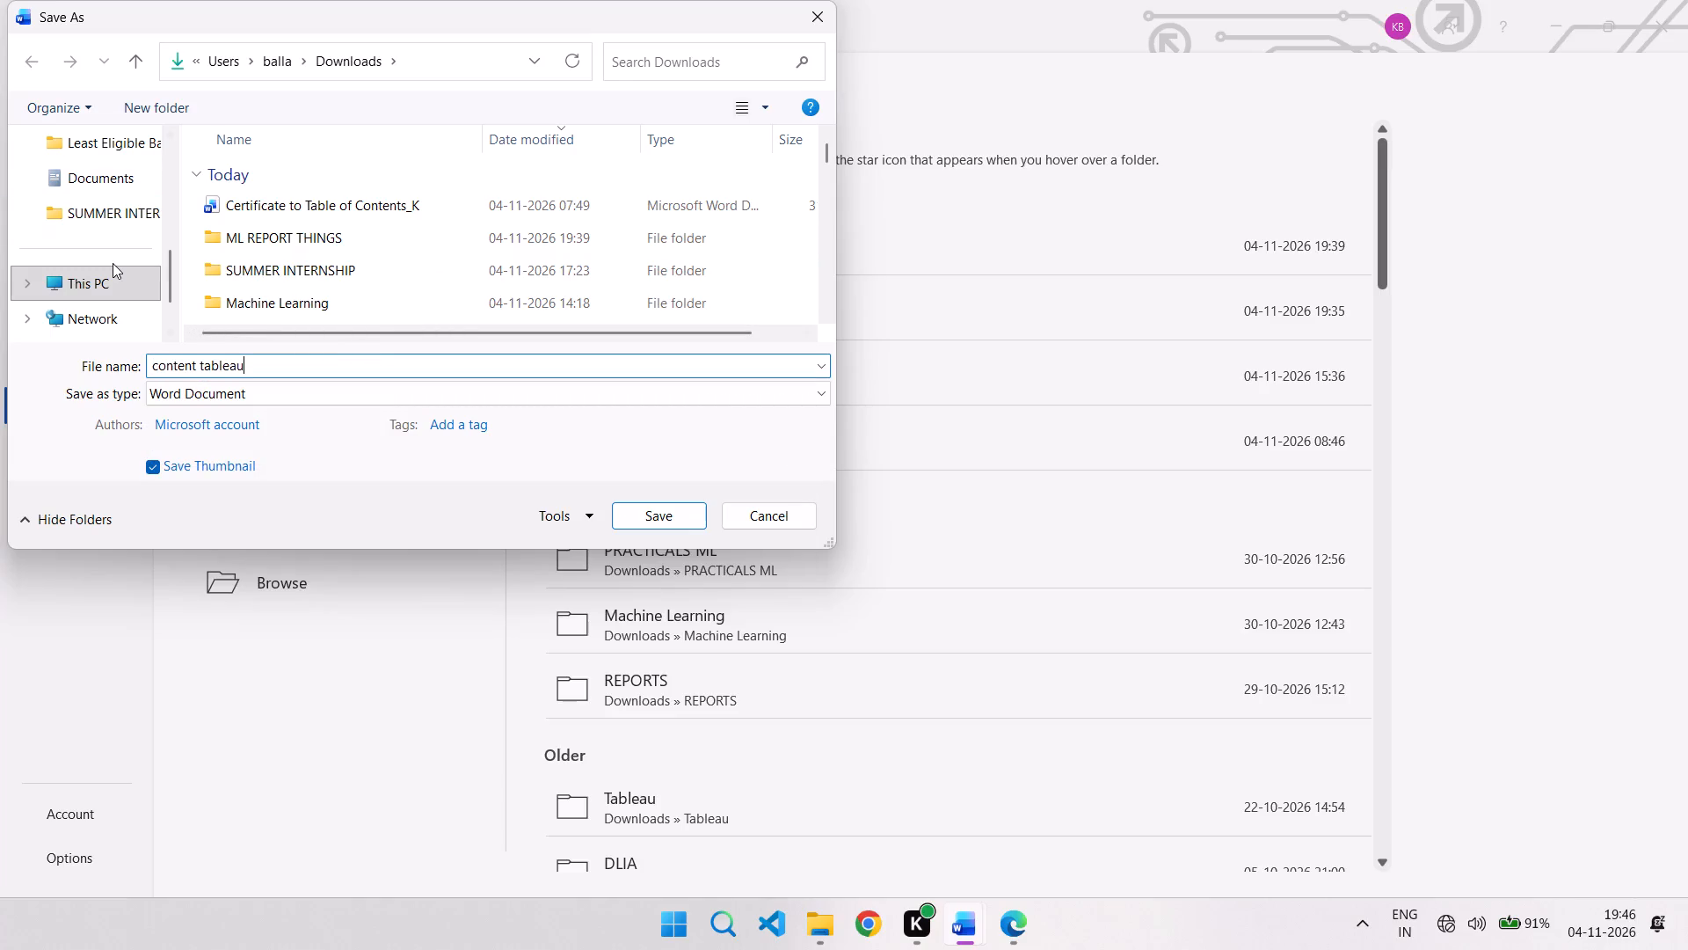
pyautogui.scroll(7, 113, 263)
pyautogui.press('Return')
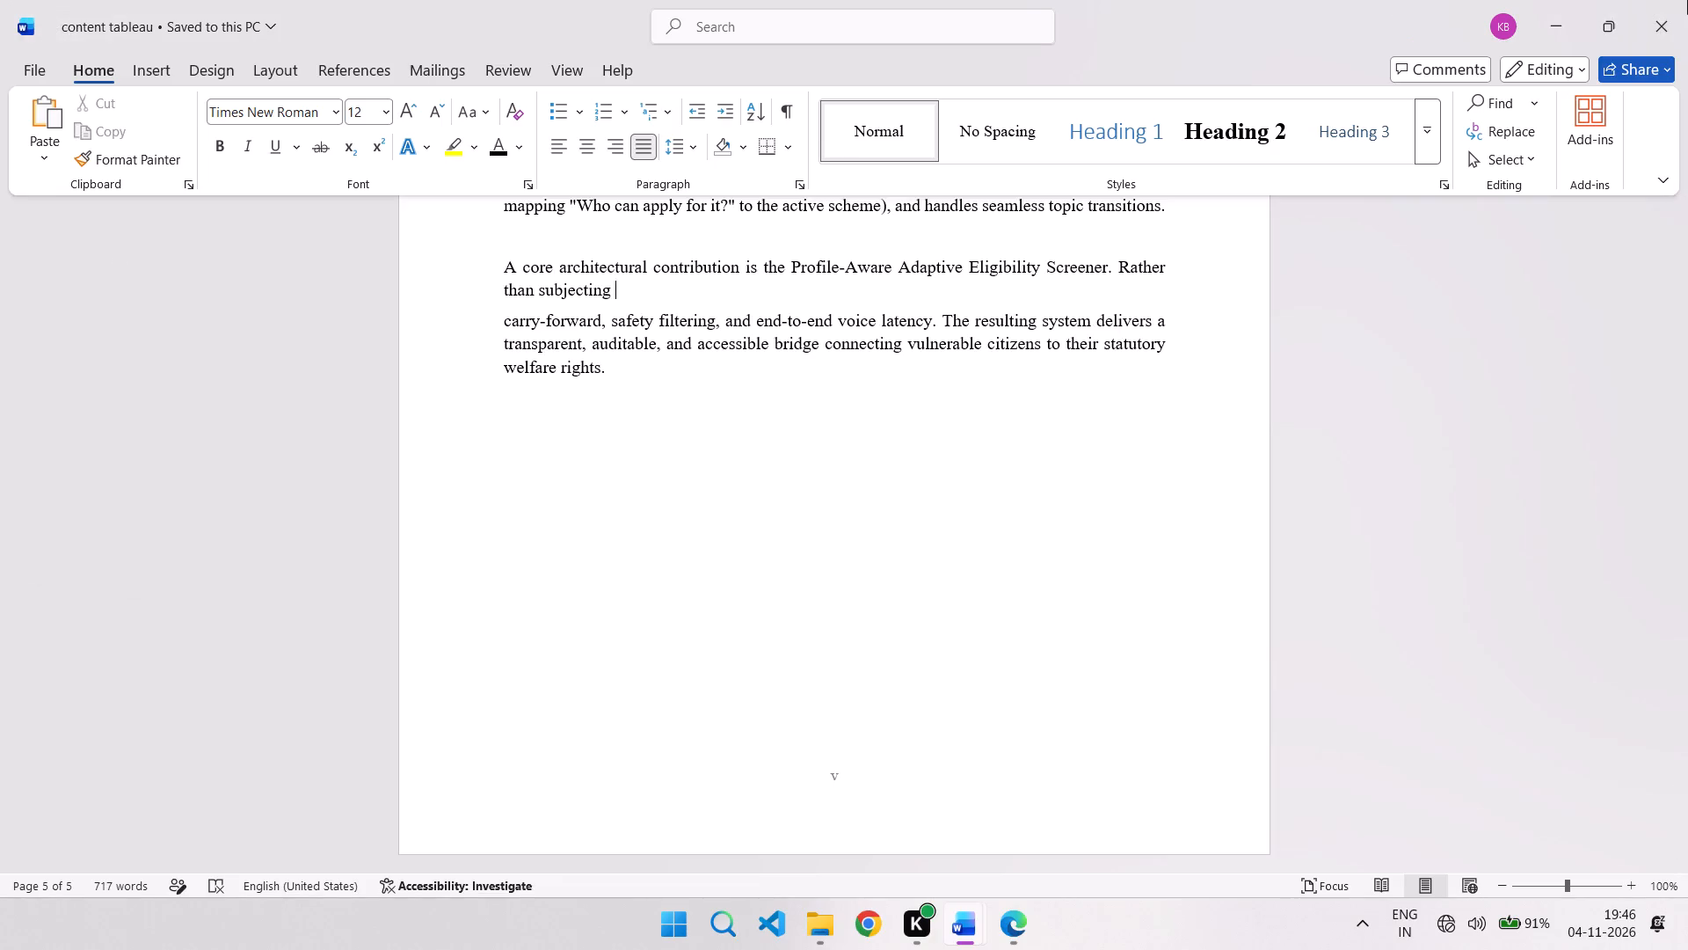
# Close both open Word documents, discarding the unsaved changes to Certificate to Table of Contents.
pyautogui.click(1687, 0)
pyautogui.click(1687, 0)
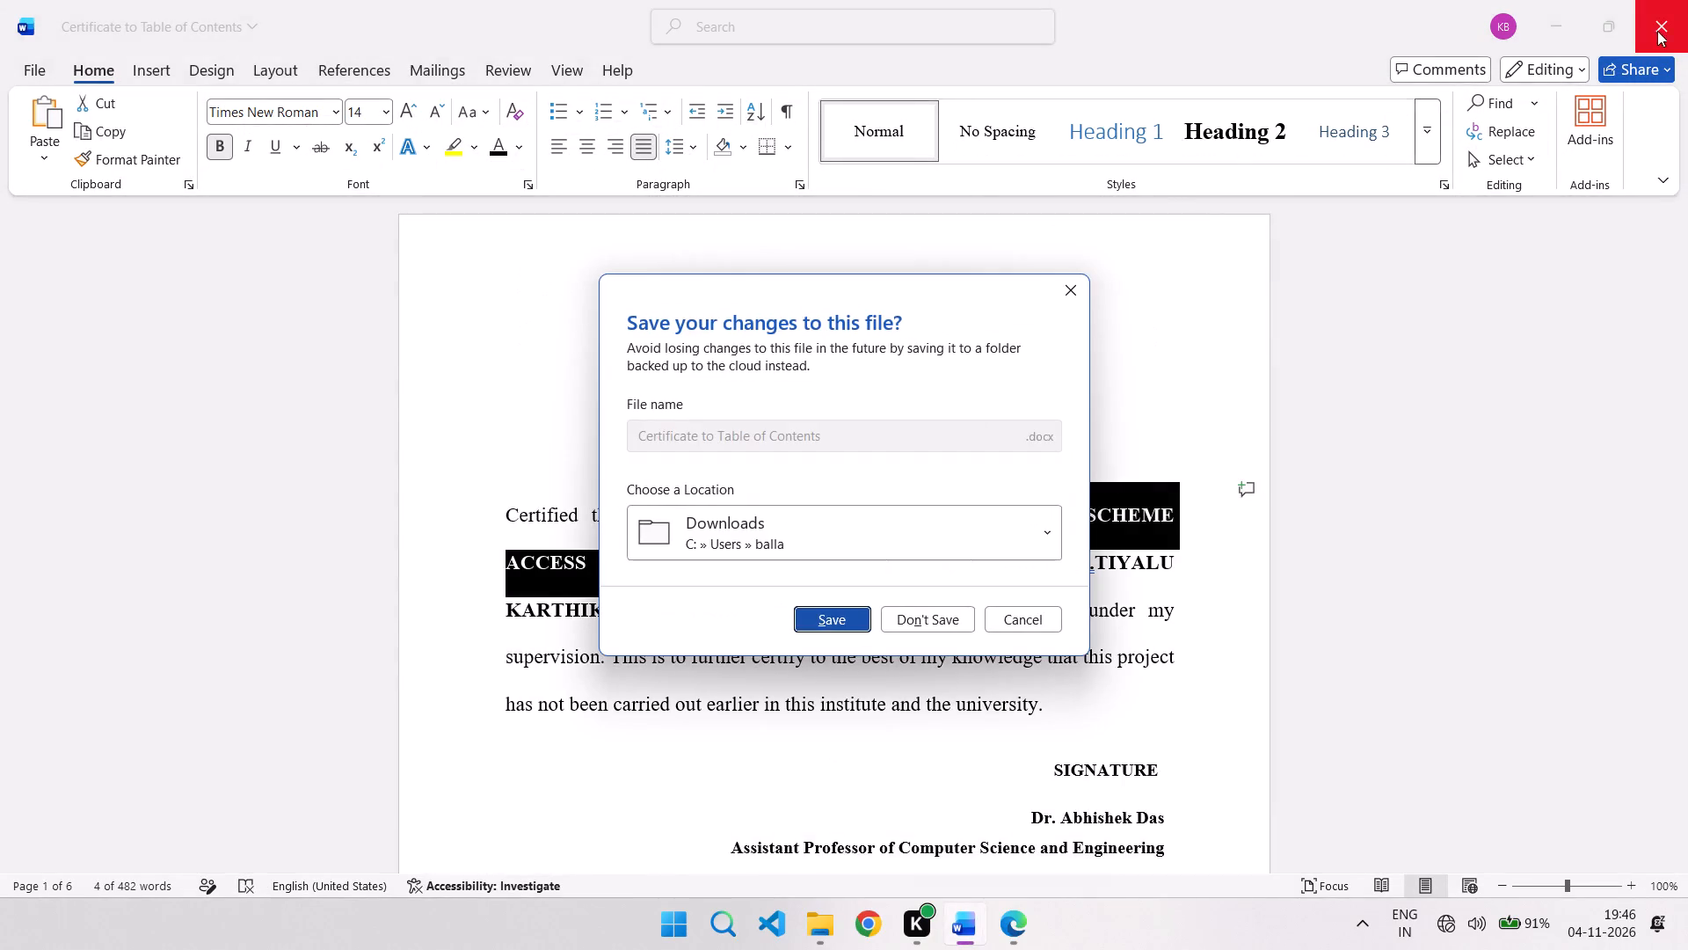
pyautogui.click(929, 613)
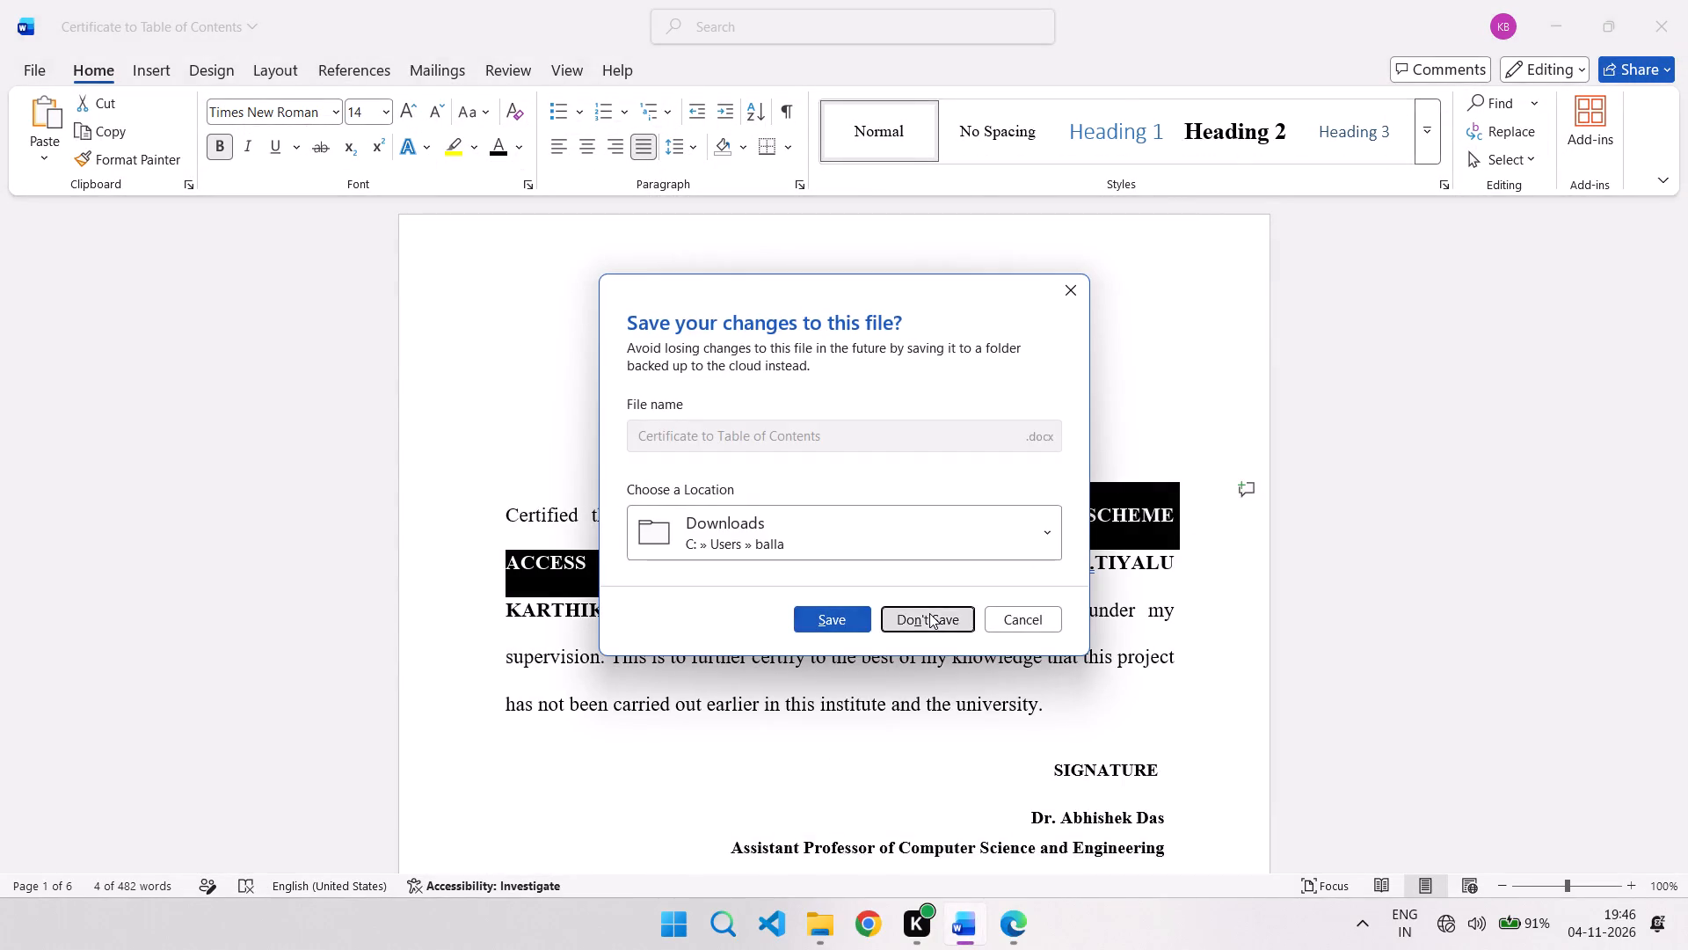
# Close the Microsoft Edge window.
pyautogui.click(1687, 0)
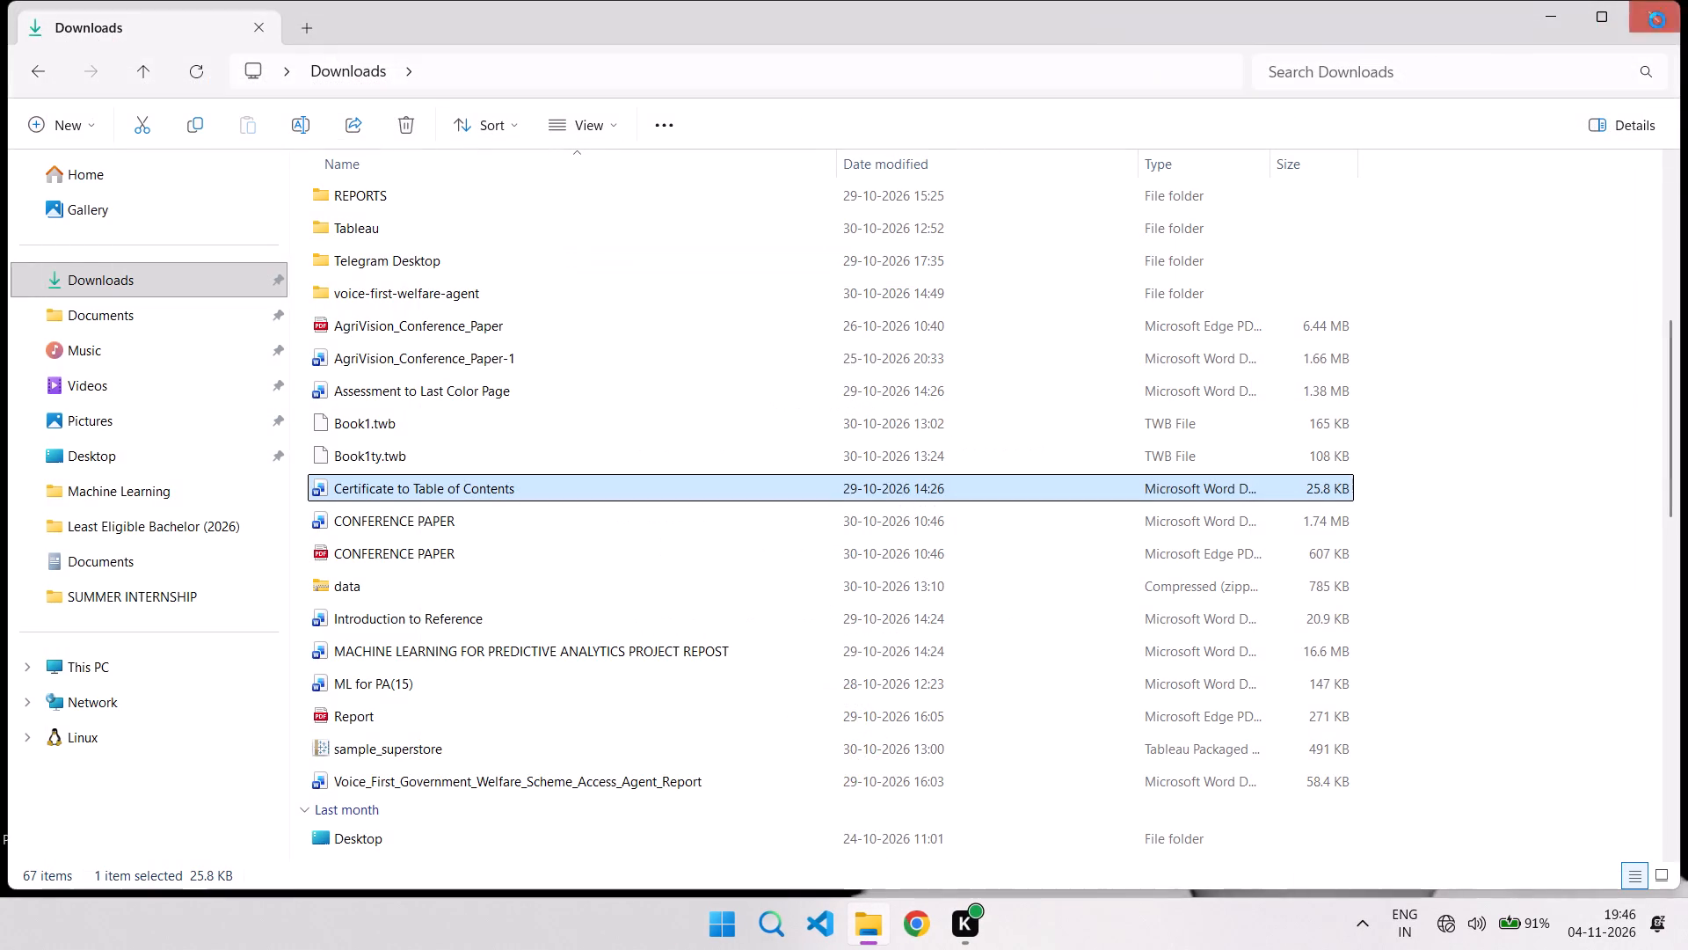